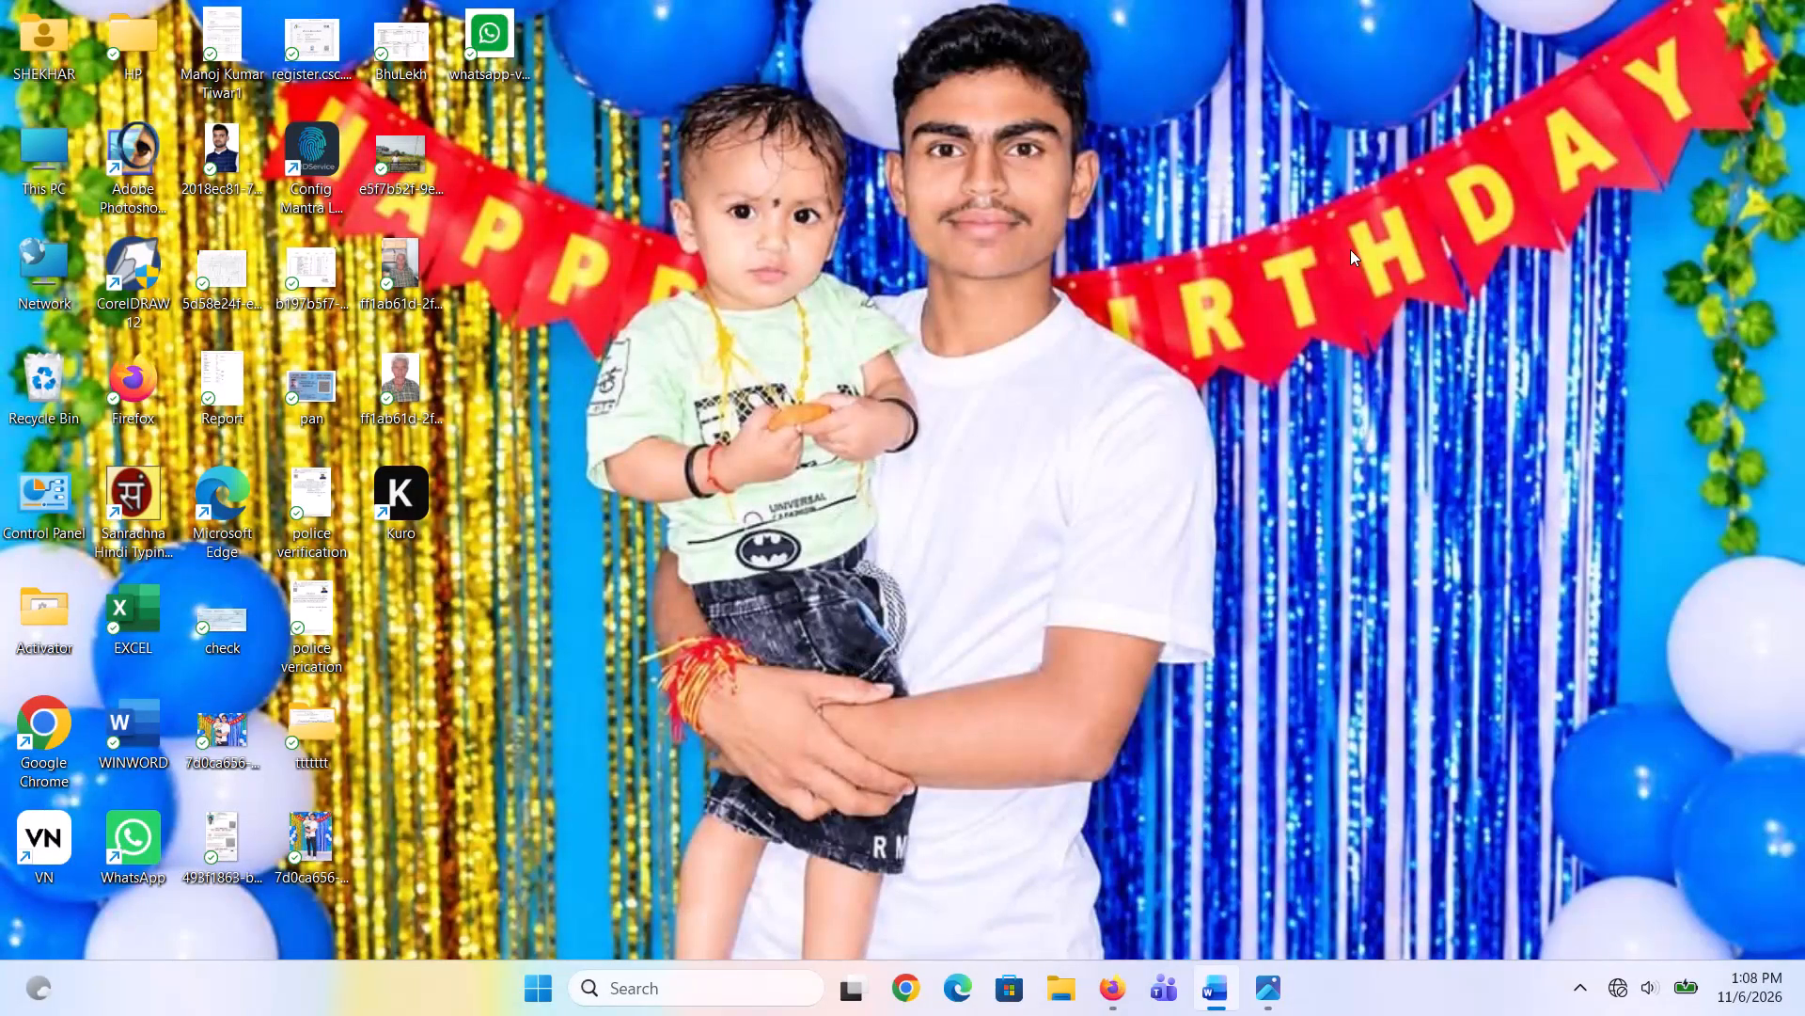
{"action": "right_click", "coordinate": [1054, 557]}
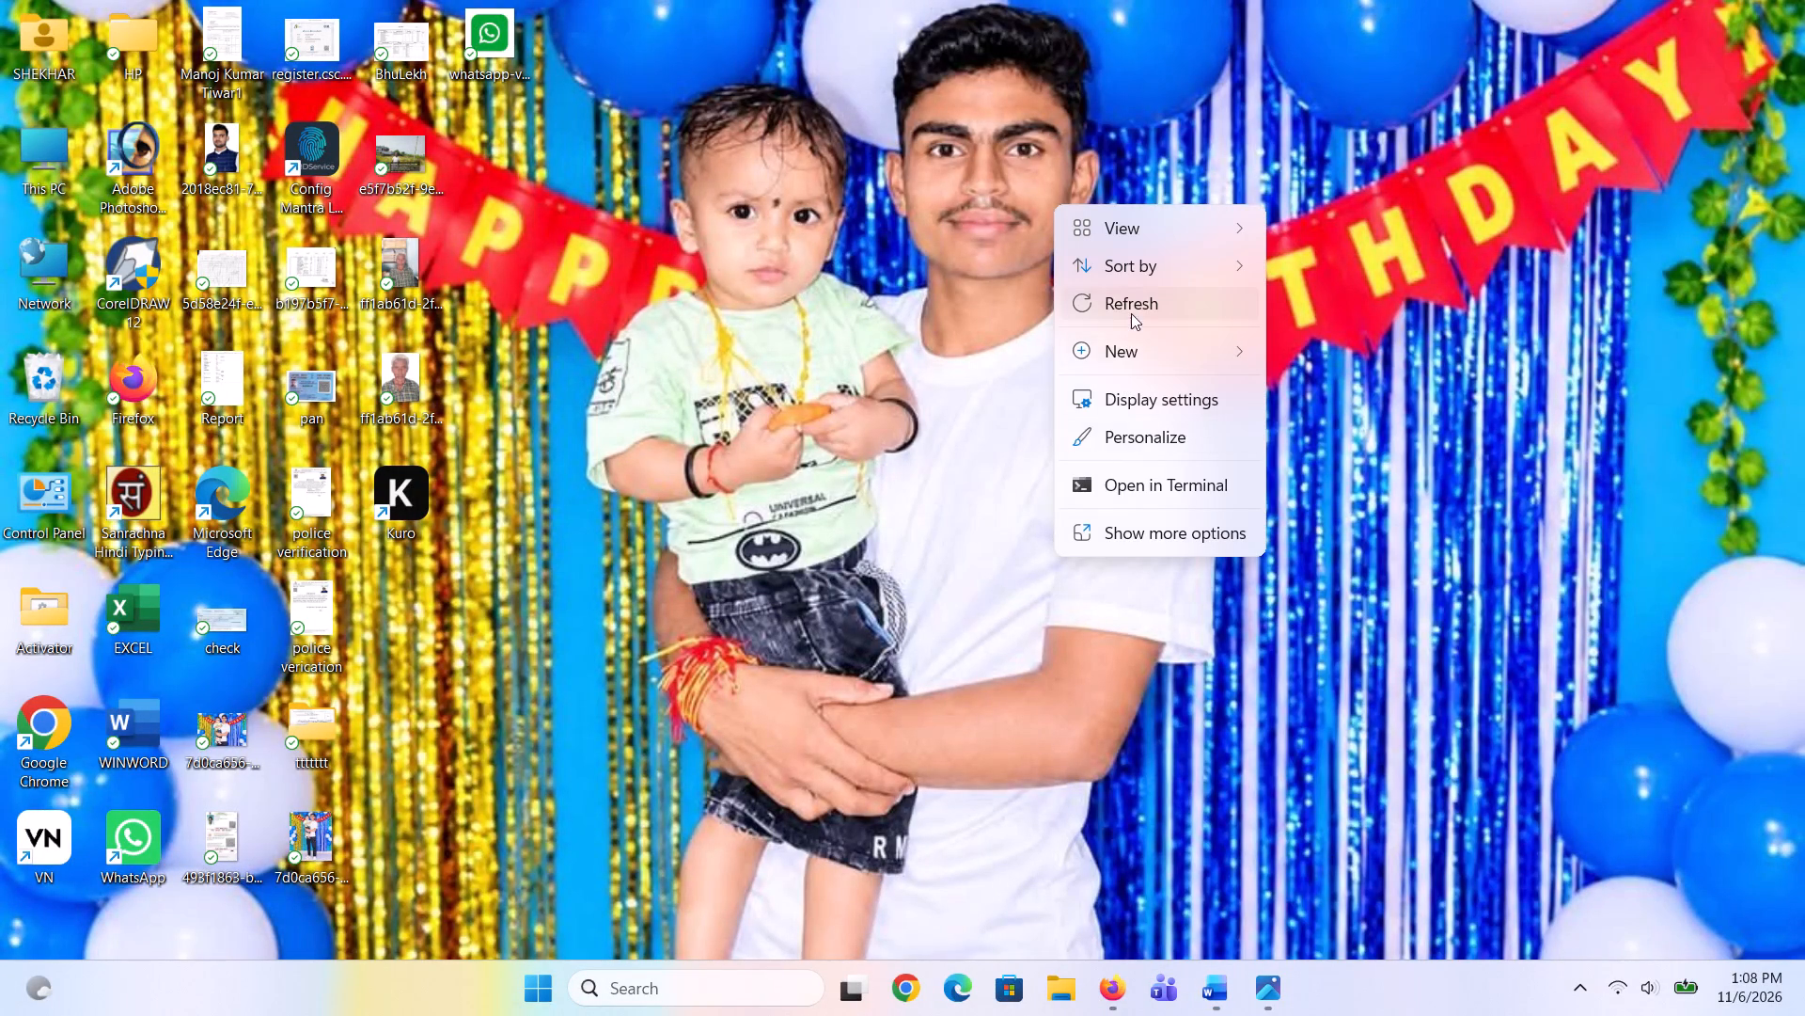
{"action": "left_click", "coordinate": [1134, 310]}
Switch to Firefox and retry loading the edistrict.up.gov.in page.
{"action": "left_click", "coordinate": [1130, 986]}
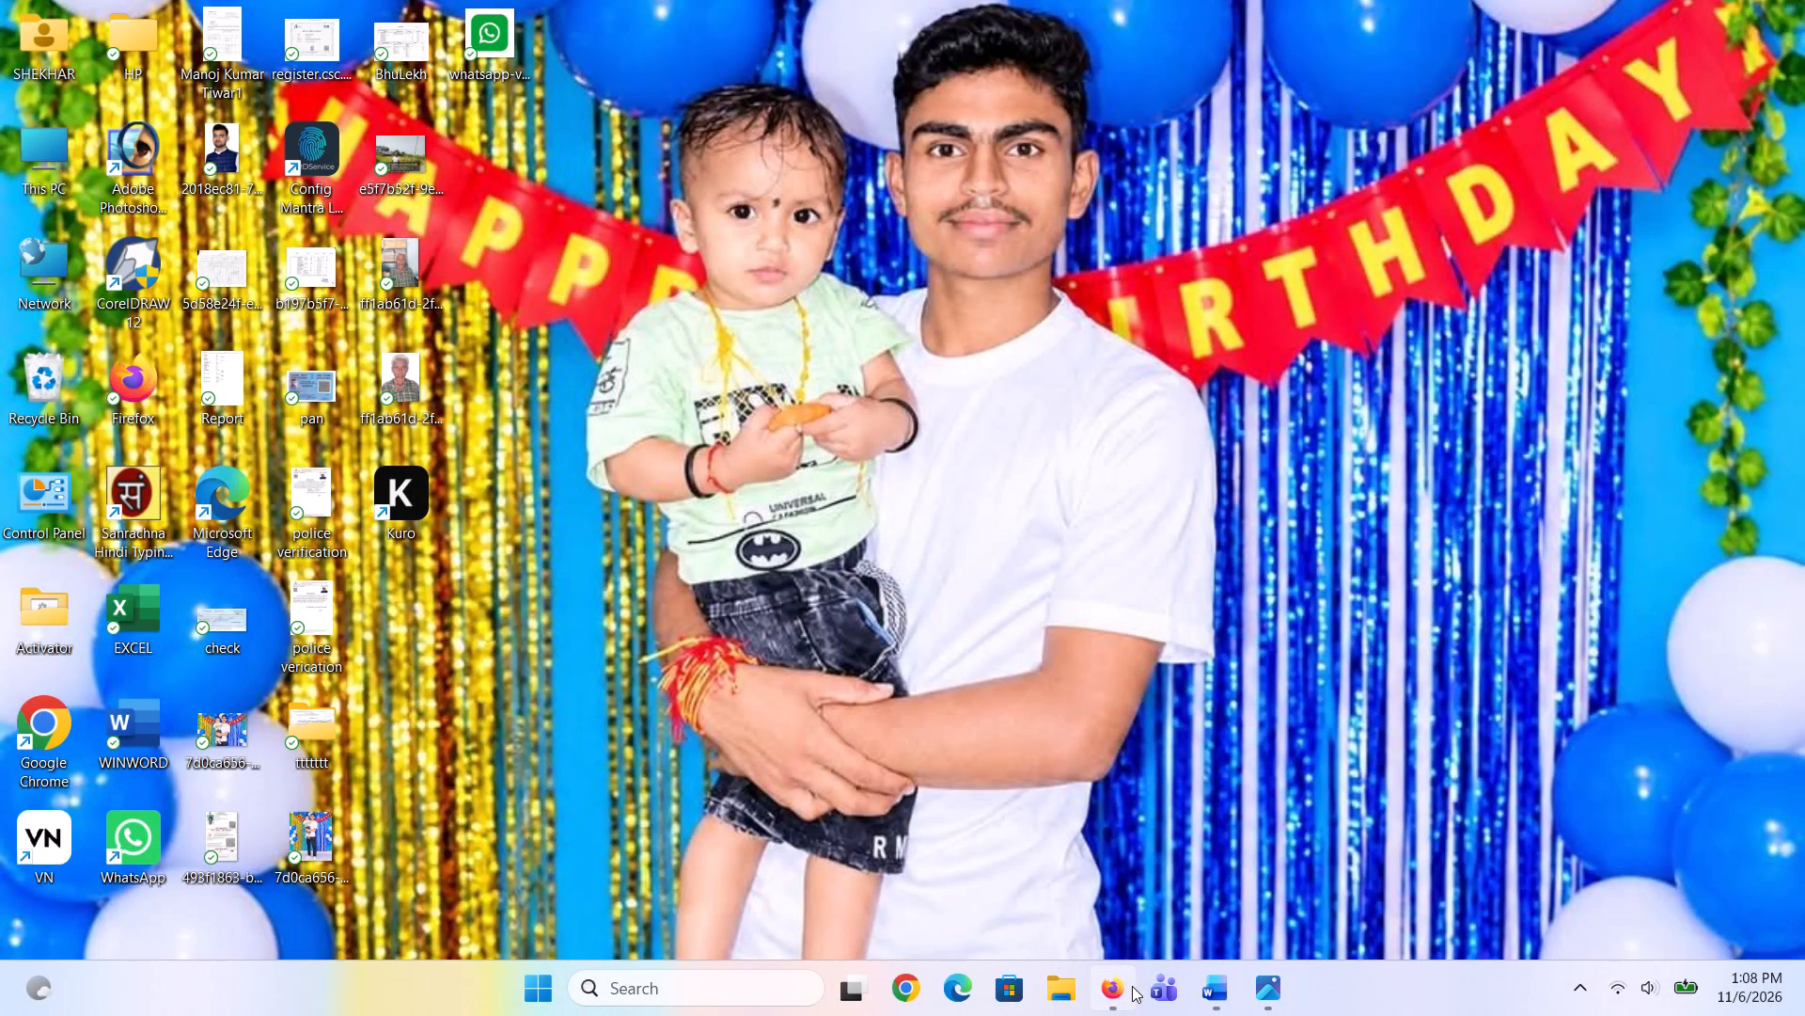
{"action": "left_click", "coordinate": [881, 446]}
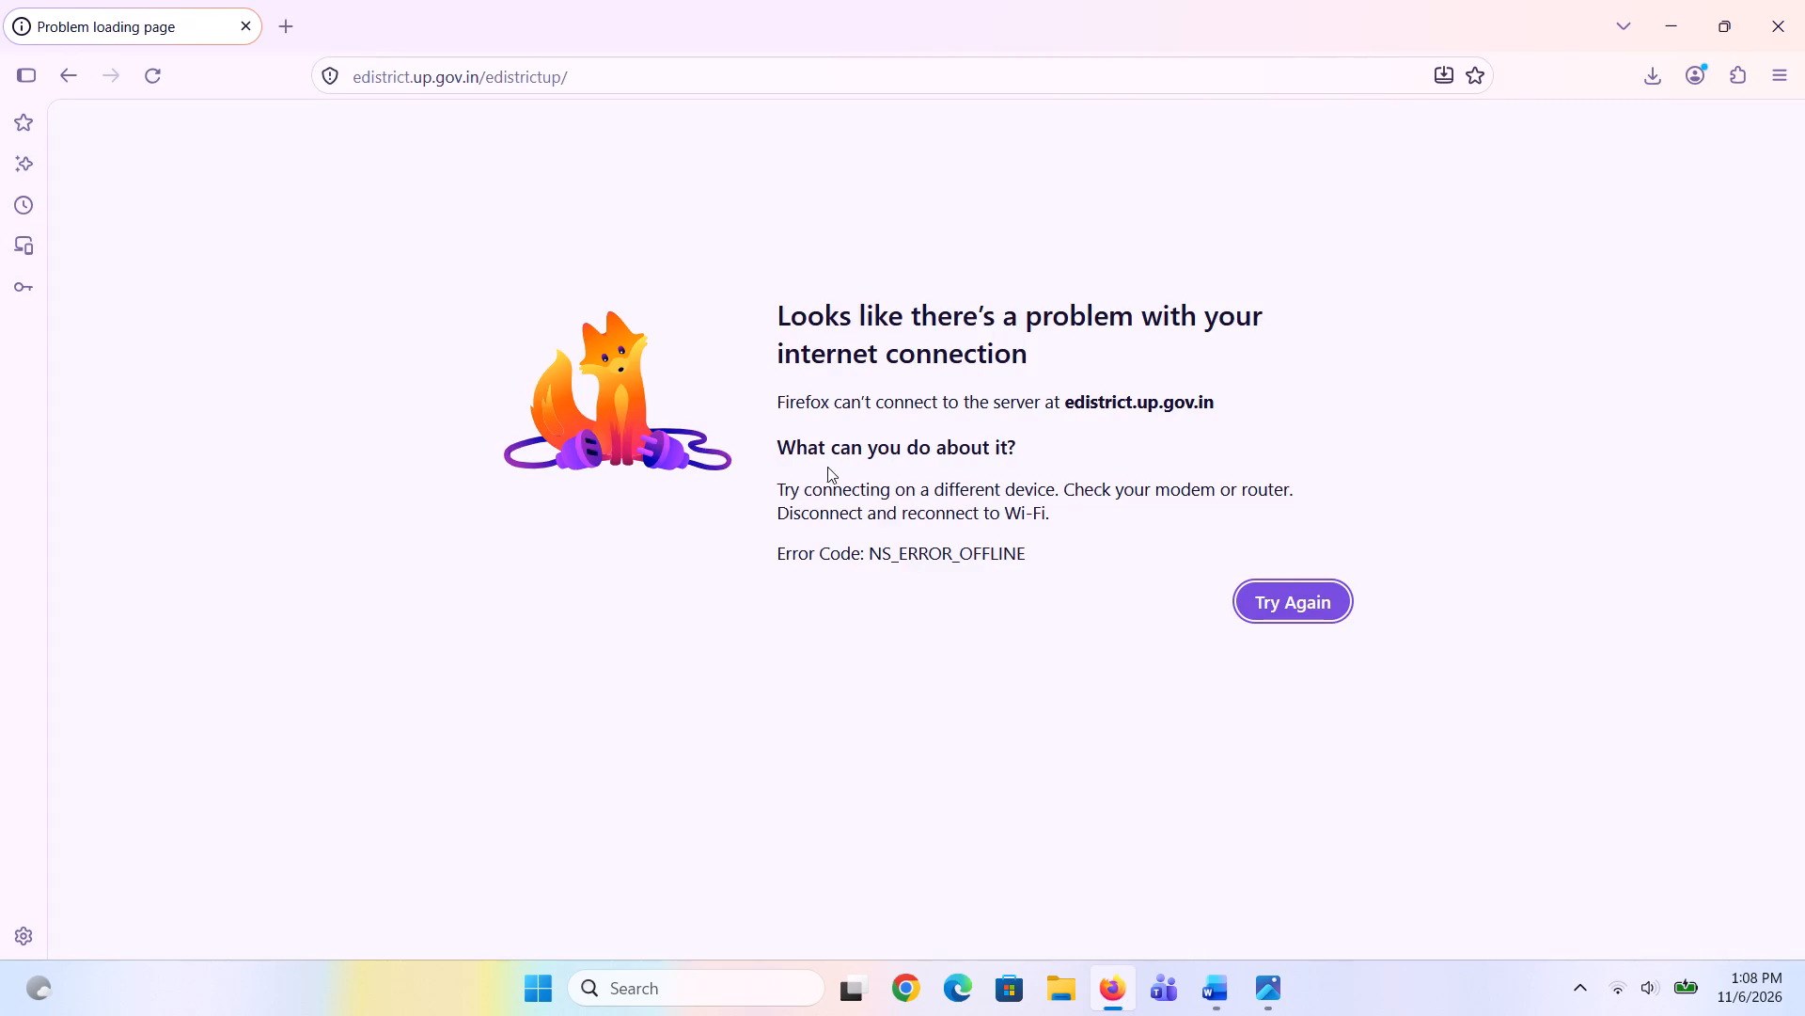
{"action": "left_click", "coordinate": [1304, 593]}
{"action": "left_click", "coordinate": [1274, 579]}
Connect the computer to the secured Wi-Fi network realme 8i.
{"action": "left_click", "coordinate": [1611, 1001]}
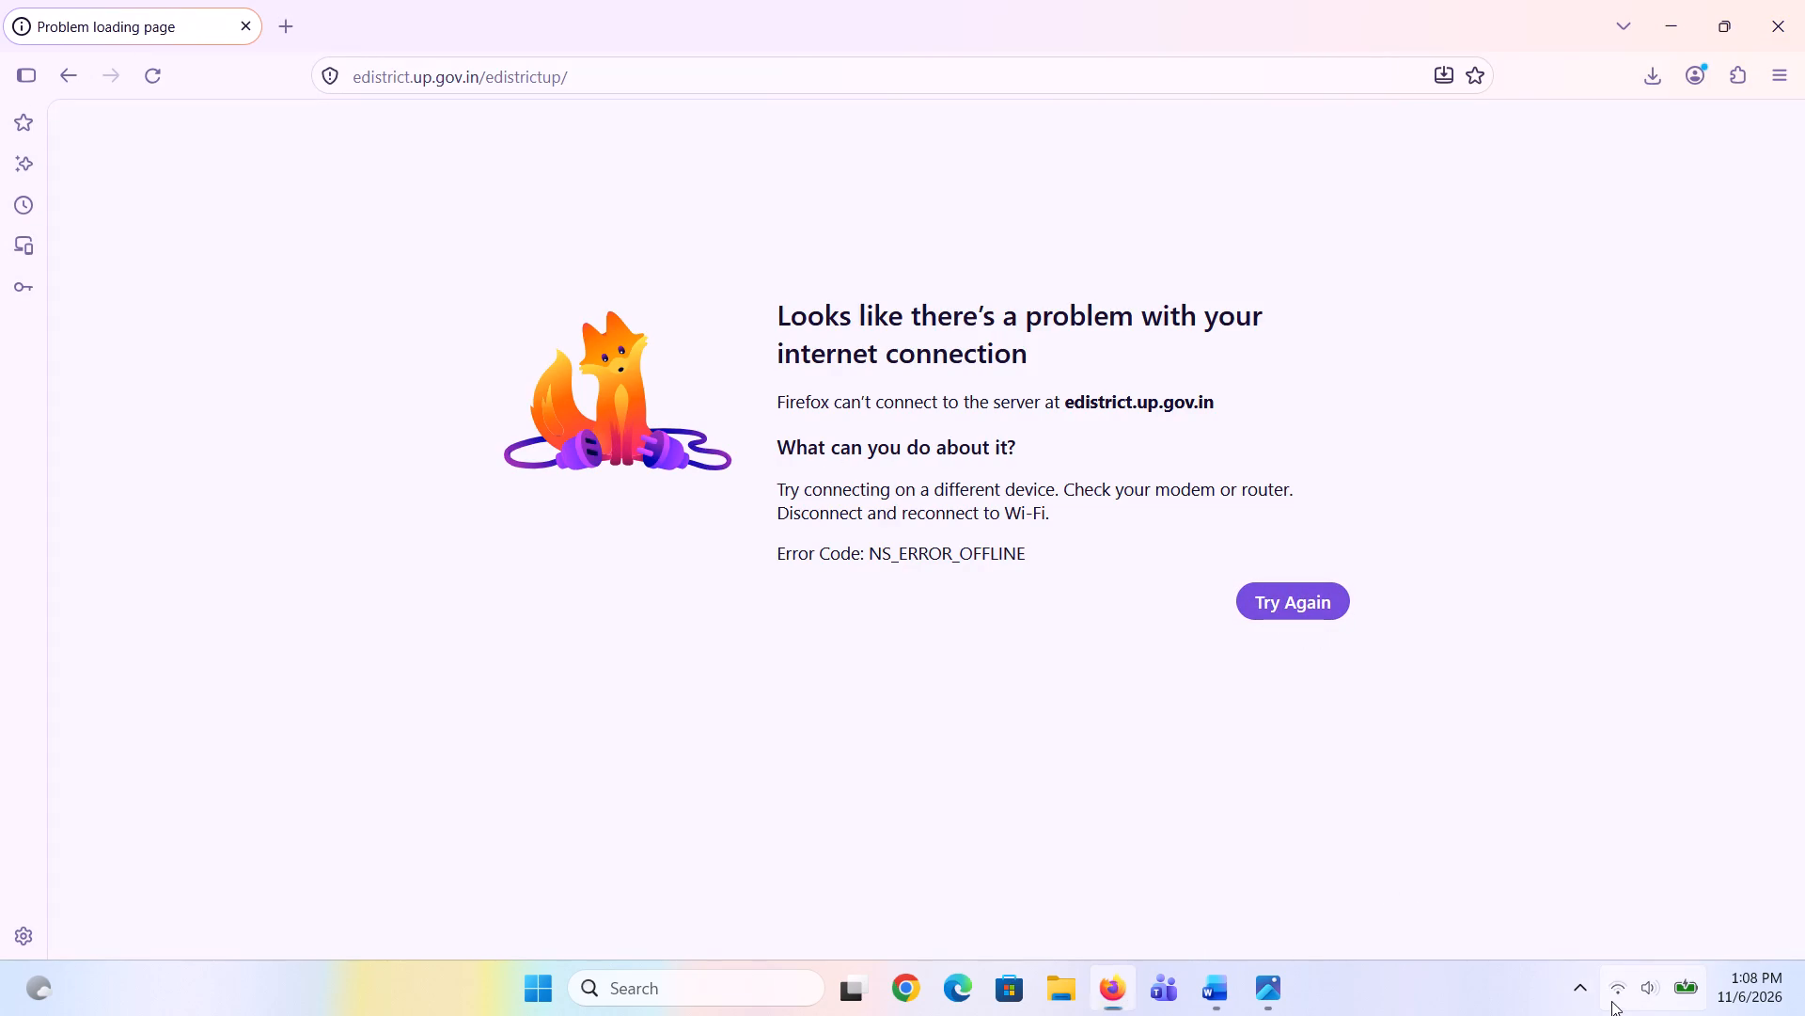
{"action": "left_click", "coordinate": [1468, 552]}
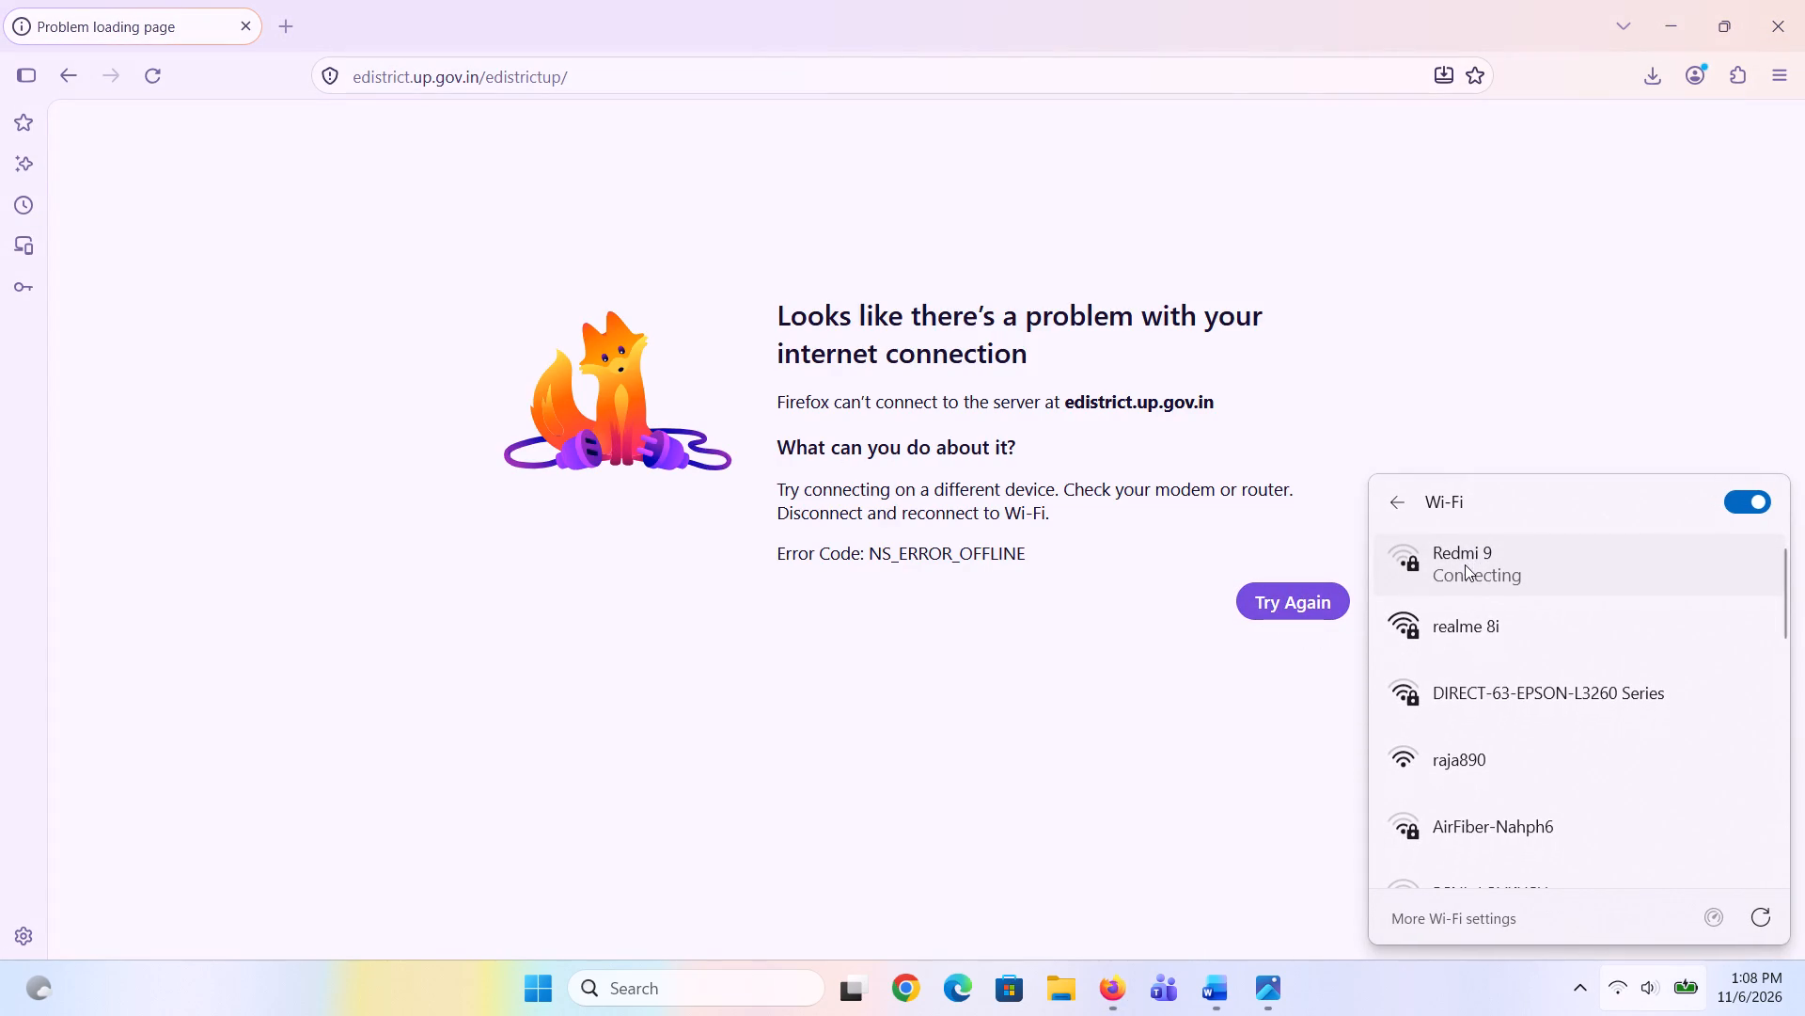
{"action": "left_click", "coordinate": [1452, 647]}
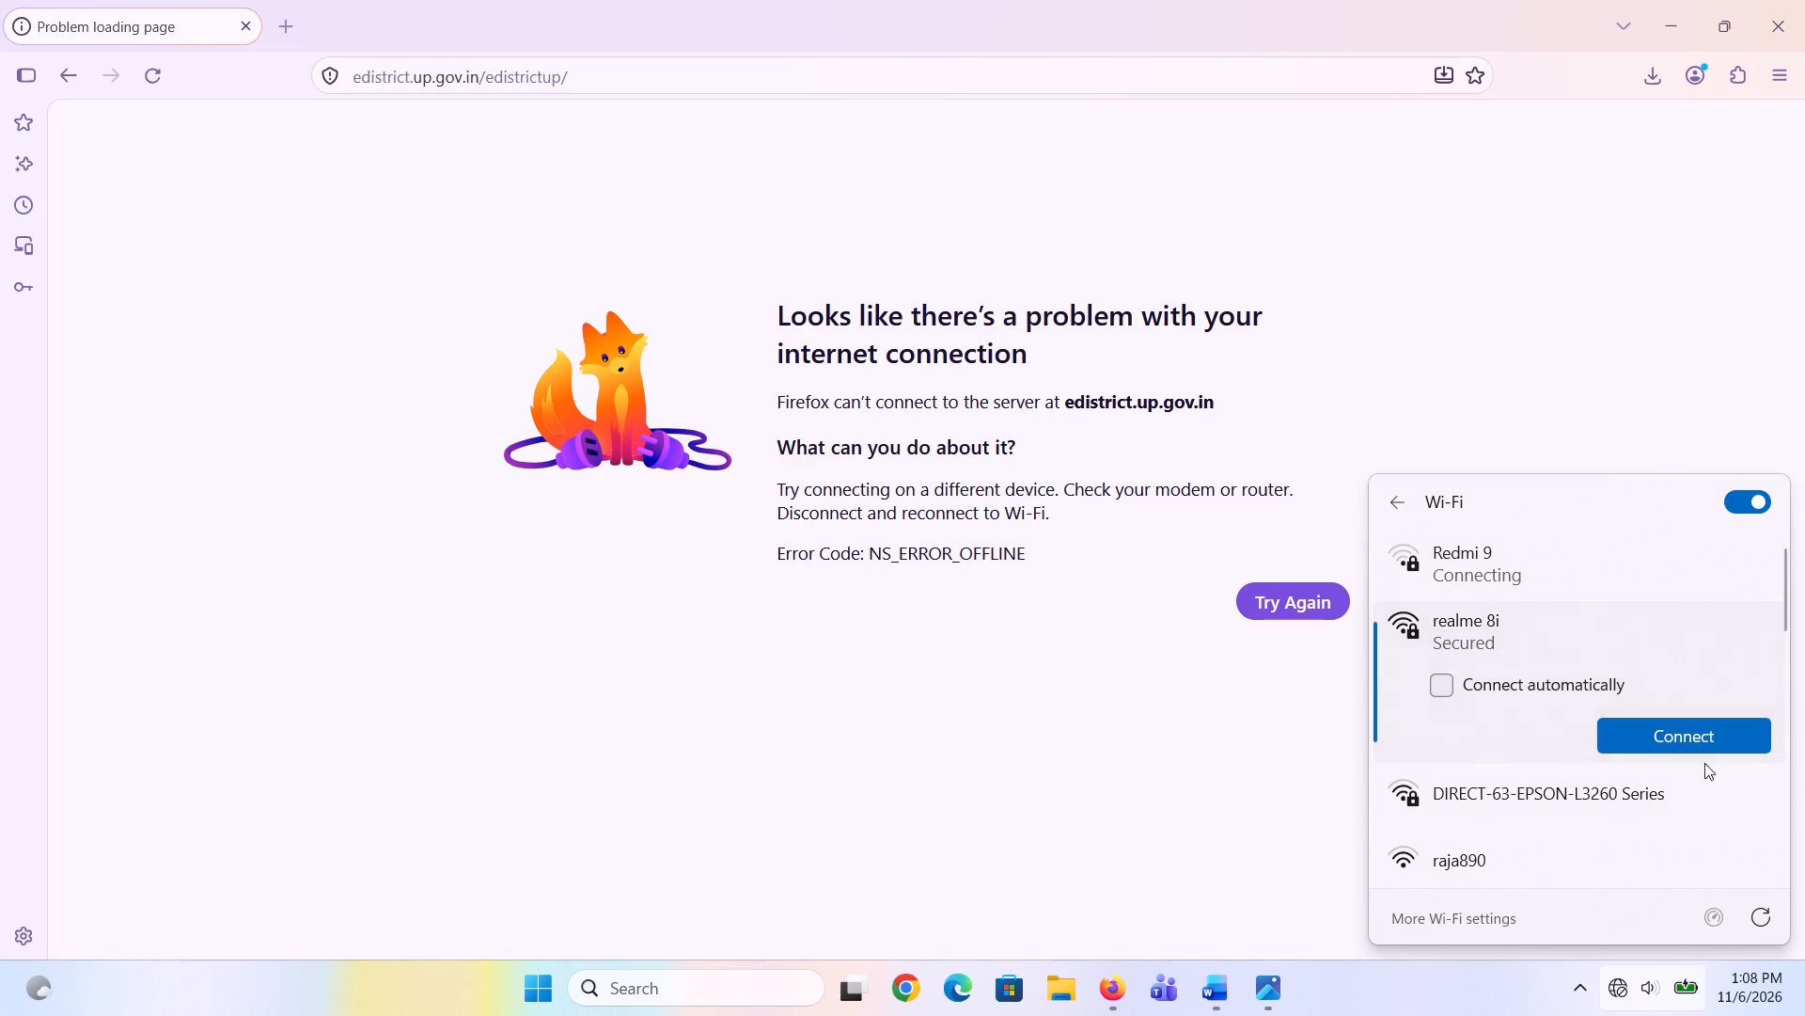
{"action": "left_click_drag", "start_coordinate": [1687, 733], "coordinate": [1708, 727]}
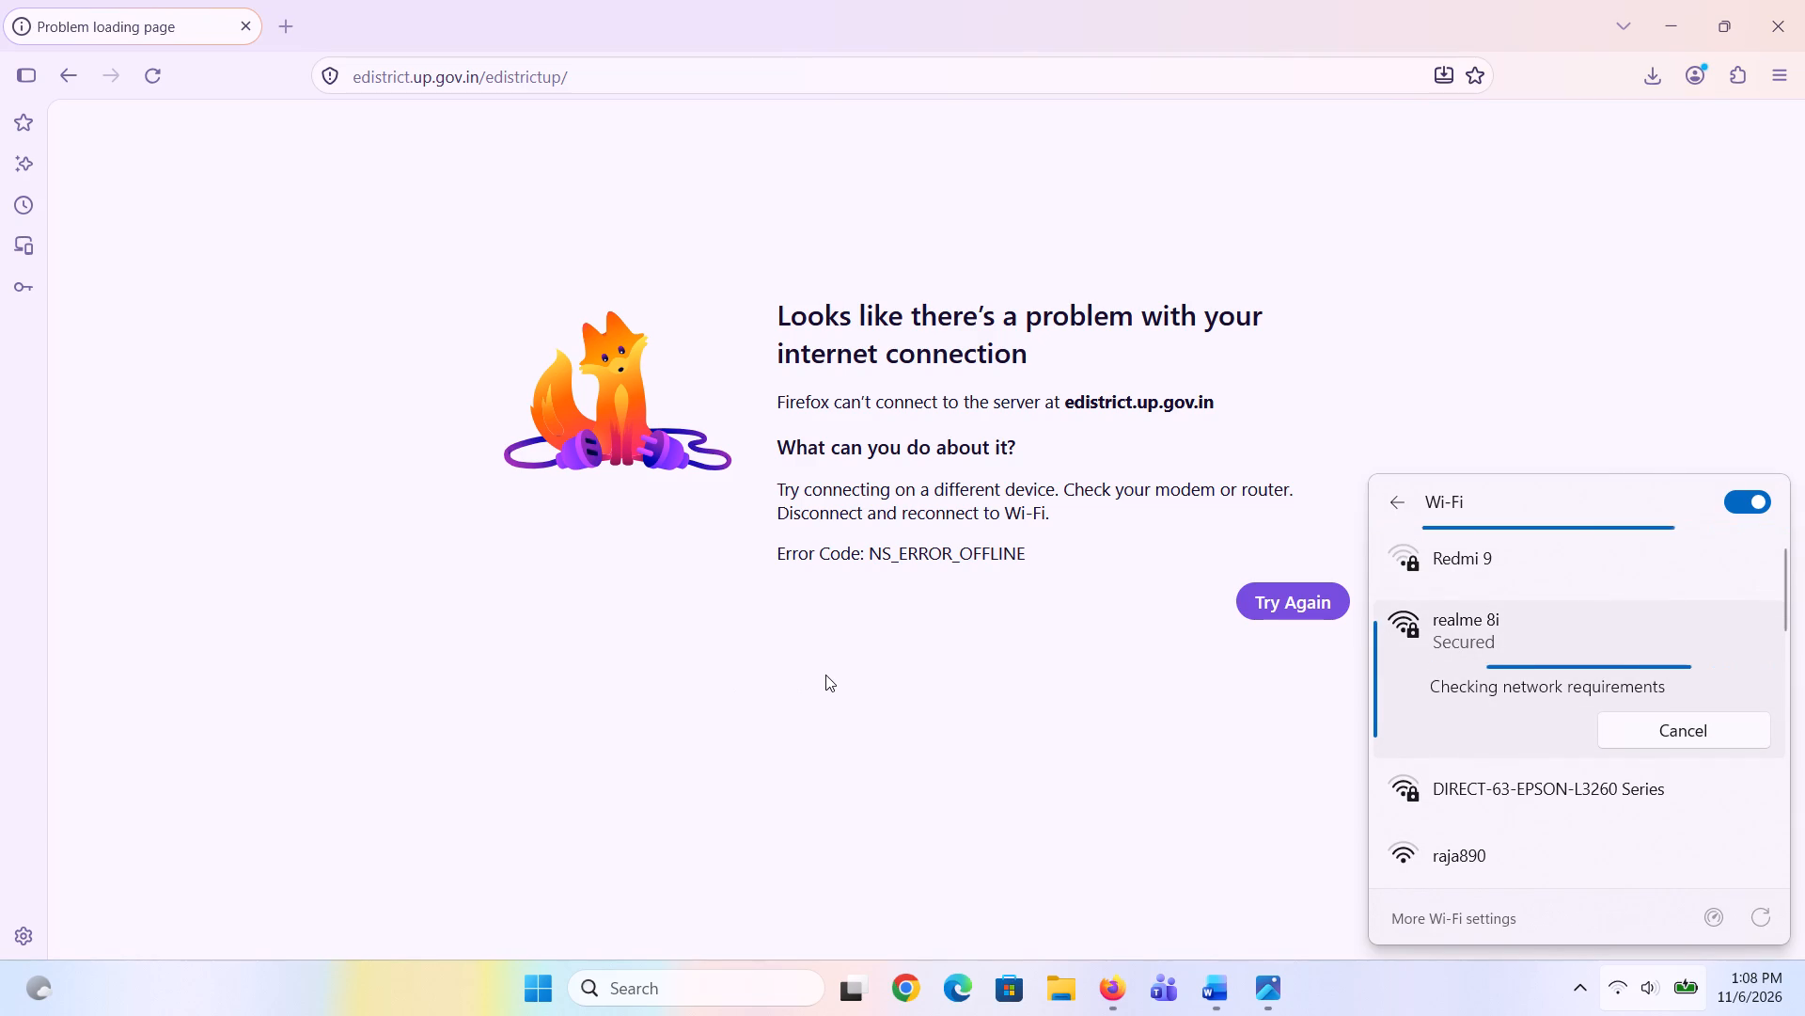
{"action": "left_click", "coordinate": [825, 675]}
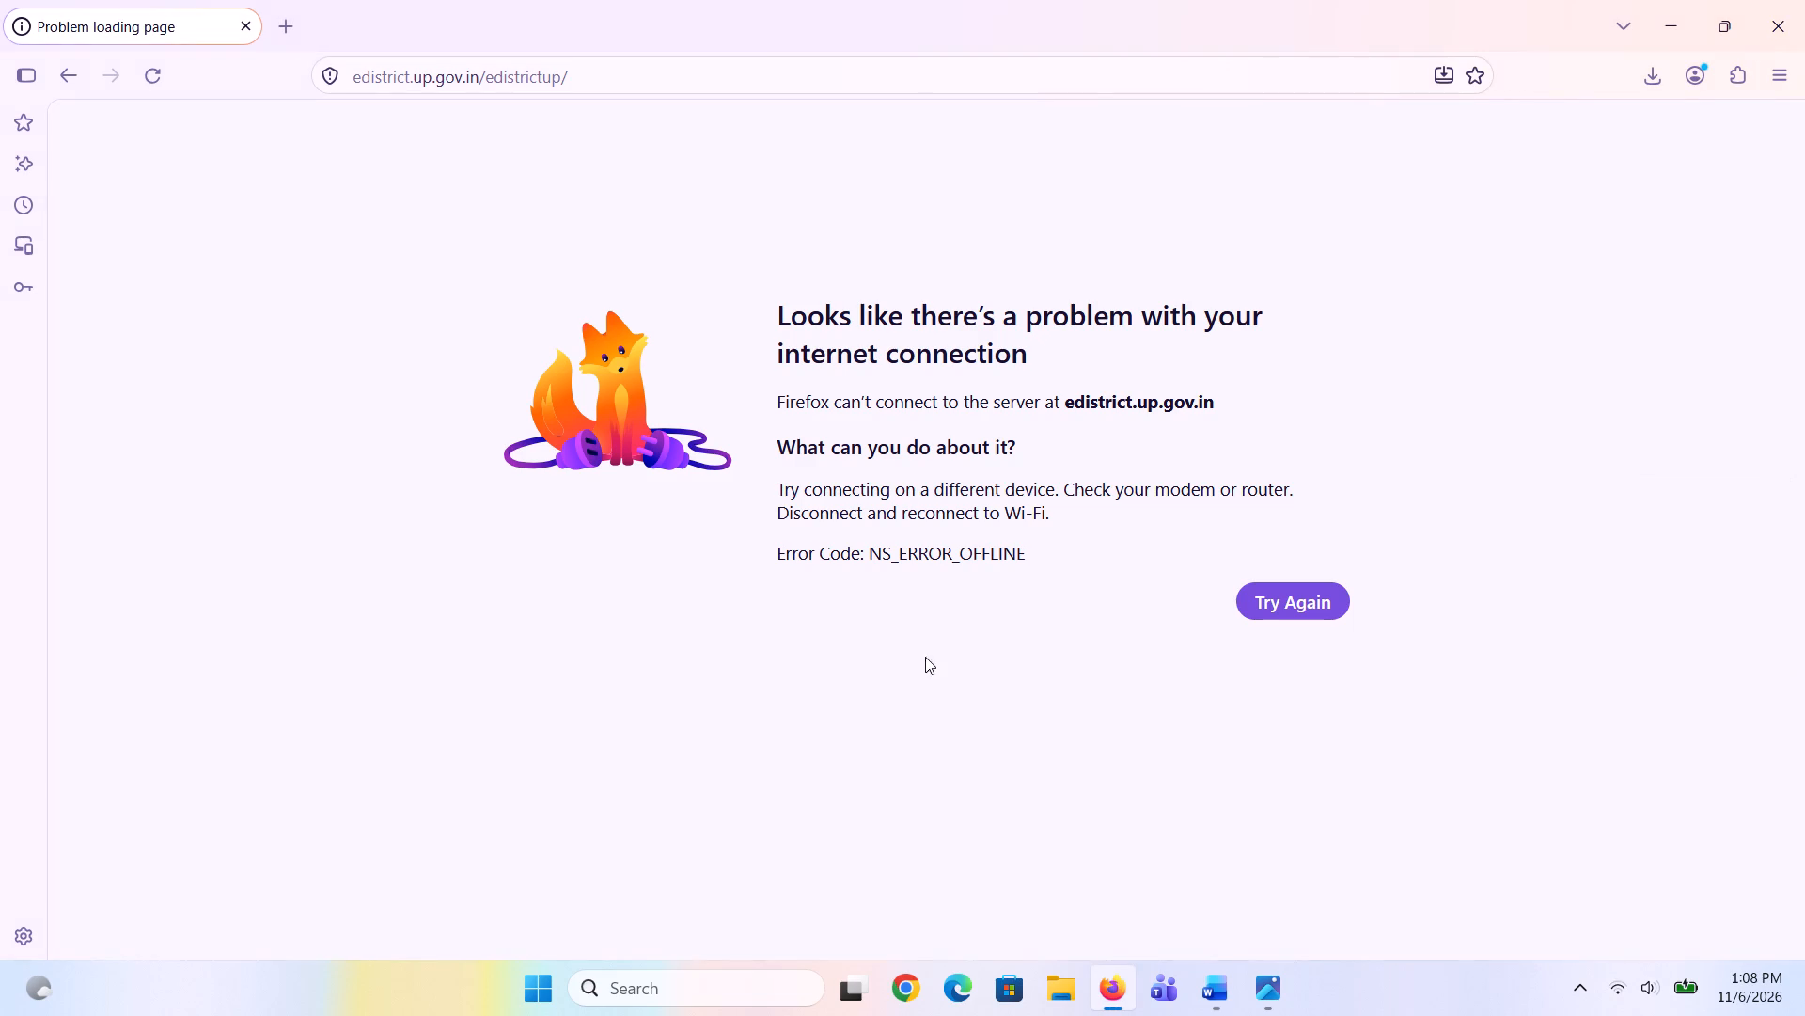
Reload the edistrict.up.gov.in page over the new connection until the eDistrict Uttar Pradesh portal opens.
{"action": "left_click", "coordinate": [1267, 606]}
{"action": "left_click_drag", "start_coordinate": [1263, 698], "coordinate": [1272, 700]}
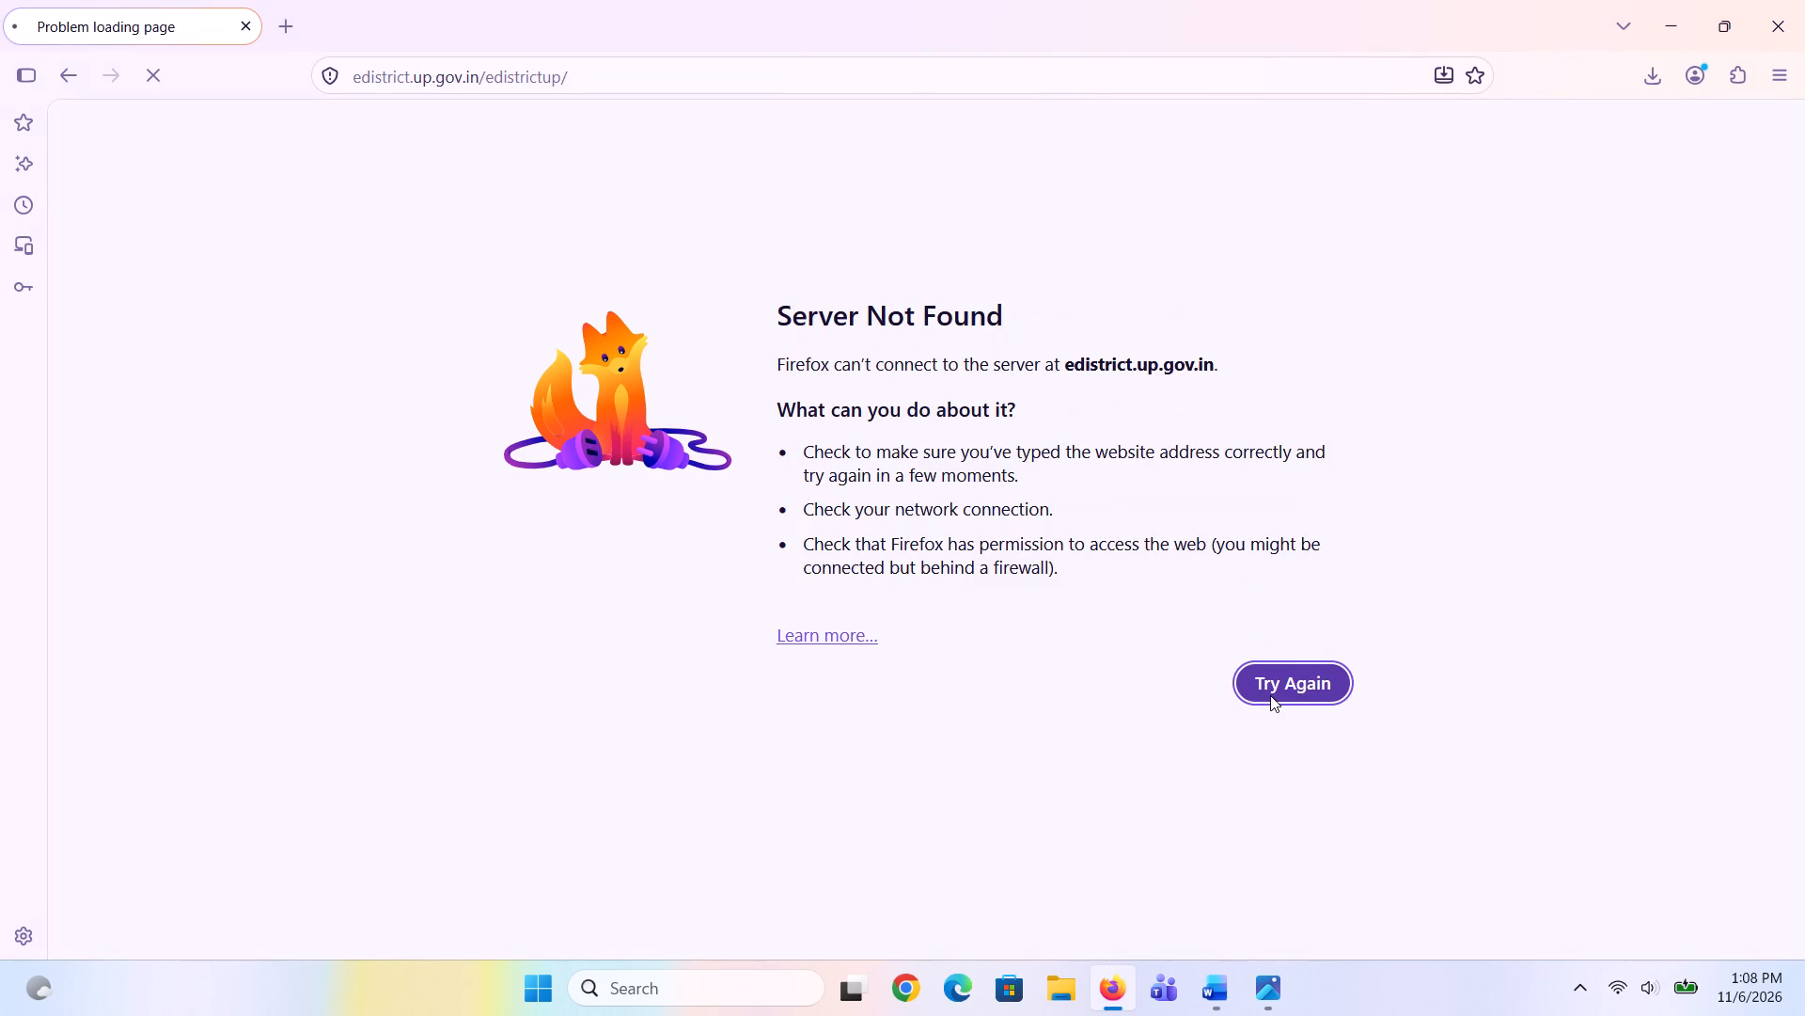
{"action": "triple_click", "coordinate": [1267, 695]}
{"action": "left_click", "coordinate": [1267, 695]}
{"action": "triple_click", "coordinate": [1267, 695]}
{"action": "triple_click", "coordinate": [1267, 695]}
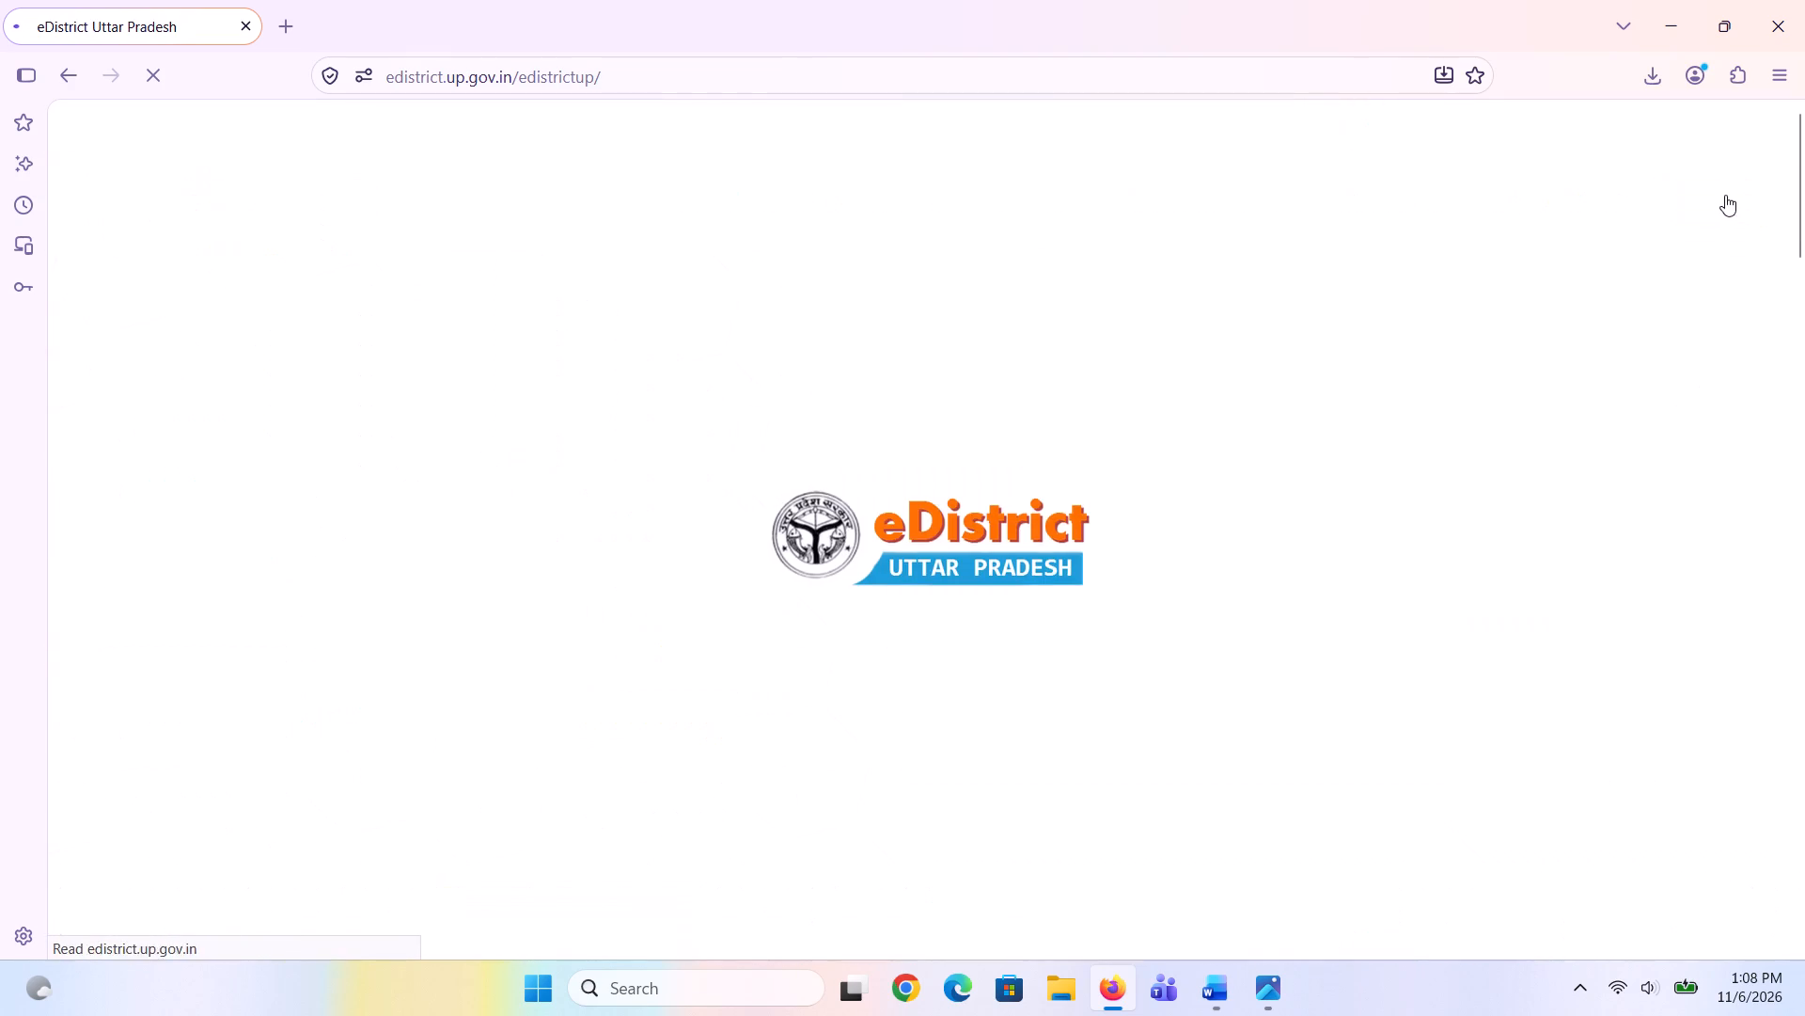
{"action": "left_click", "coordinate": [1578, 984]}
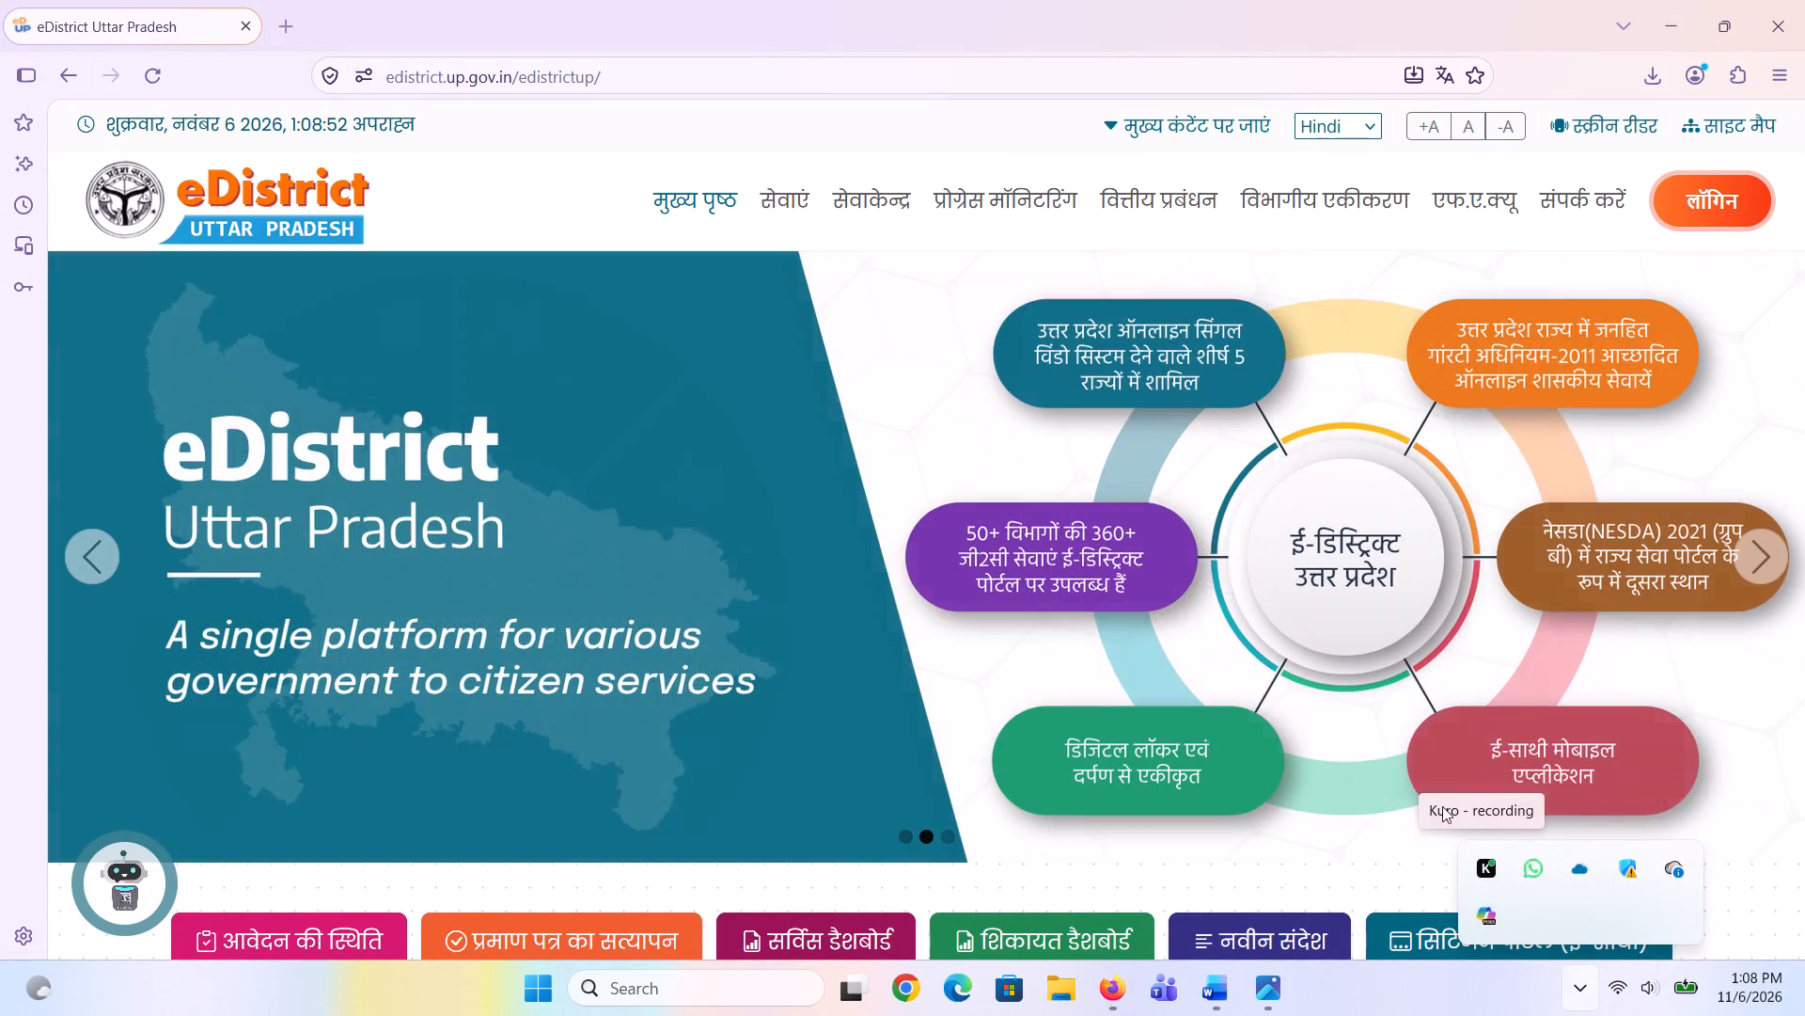
Open the e-District login page (ई-डिस्ट्रिक्ट लॉगिन) from the portal's login options.
{"action": "left_click", "coordinate": [1715, 191]}
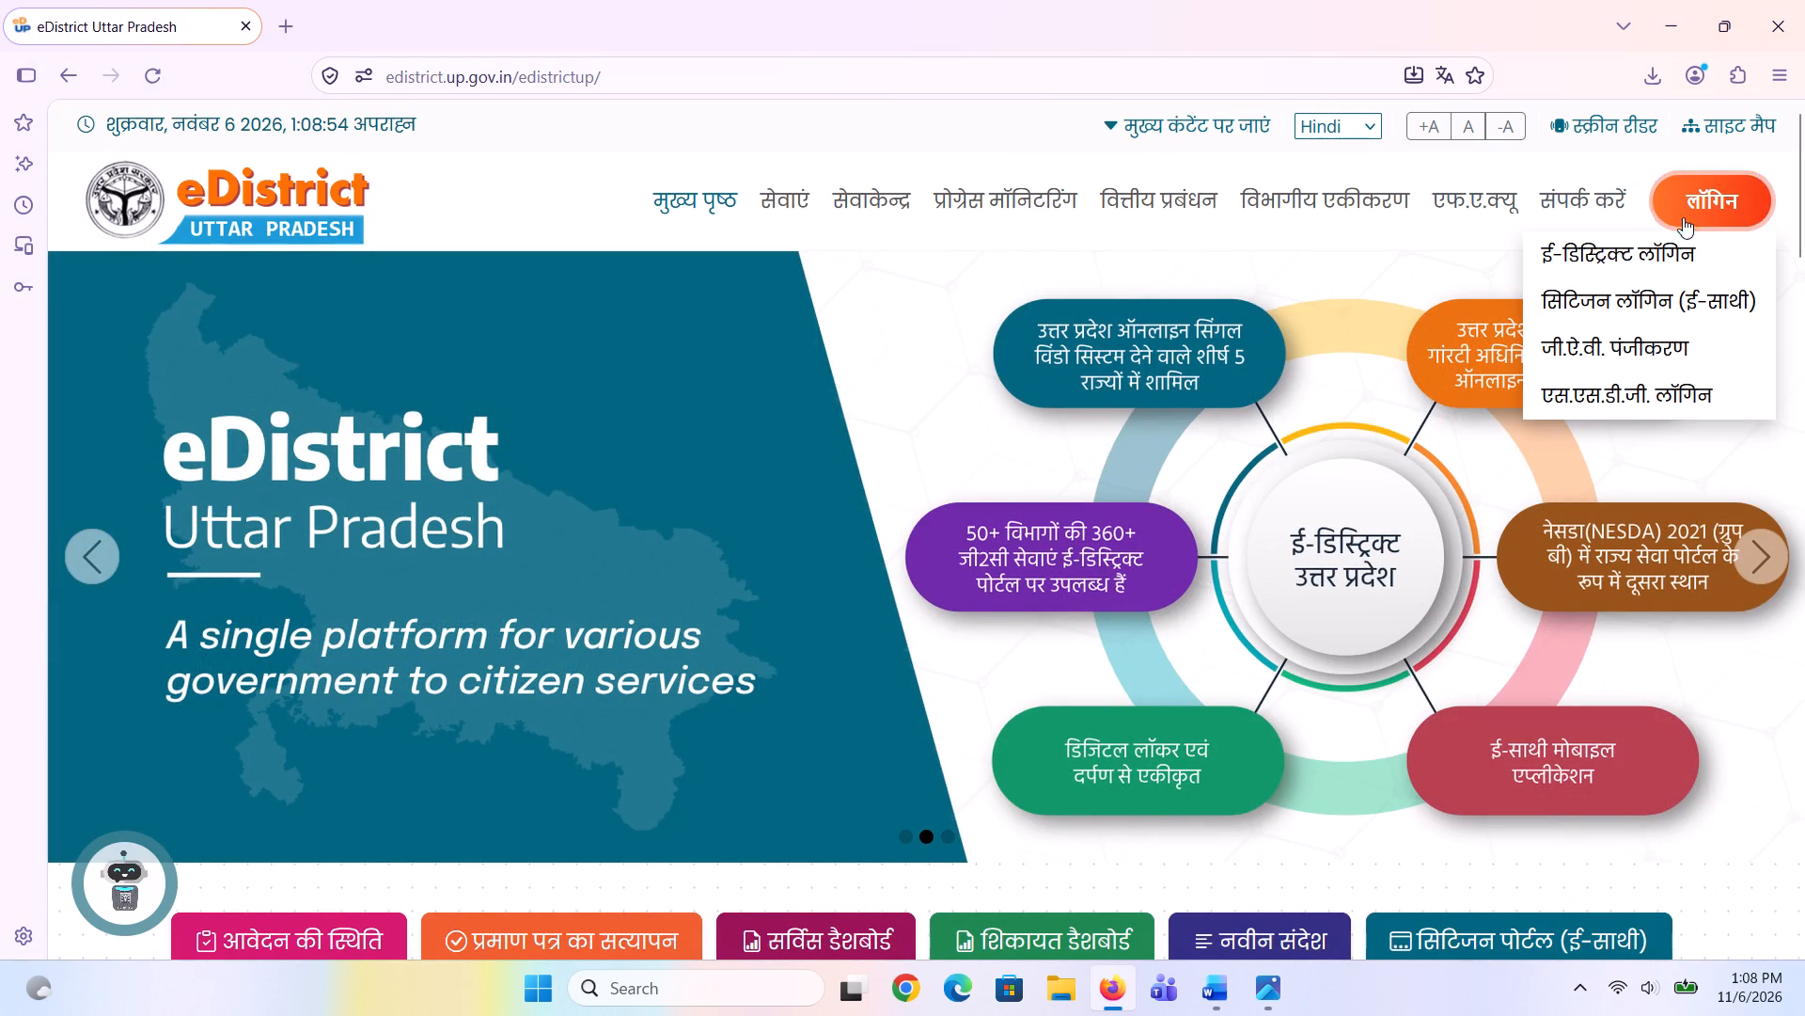
{"action": "left_click", "coordinate": [1643, 246]}
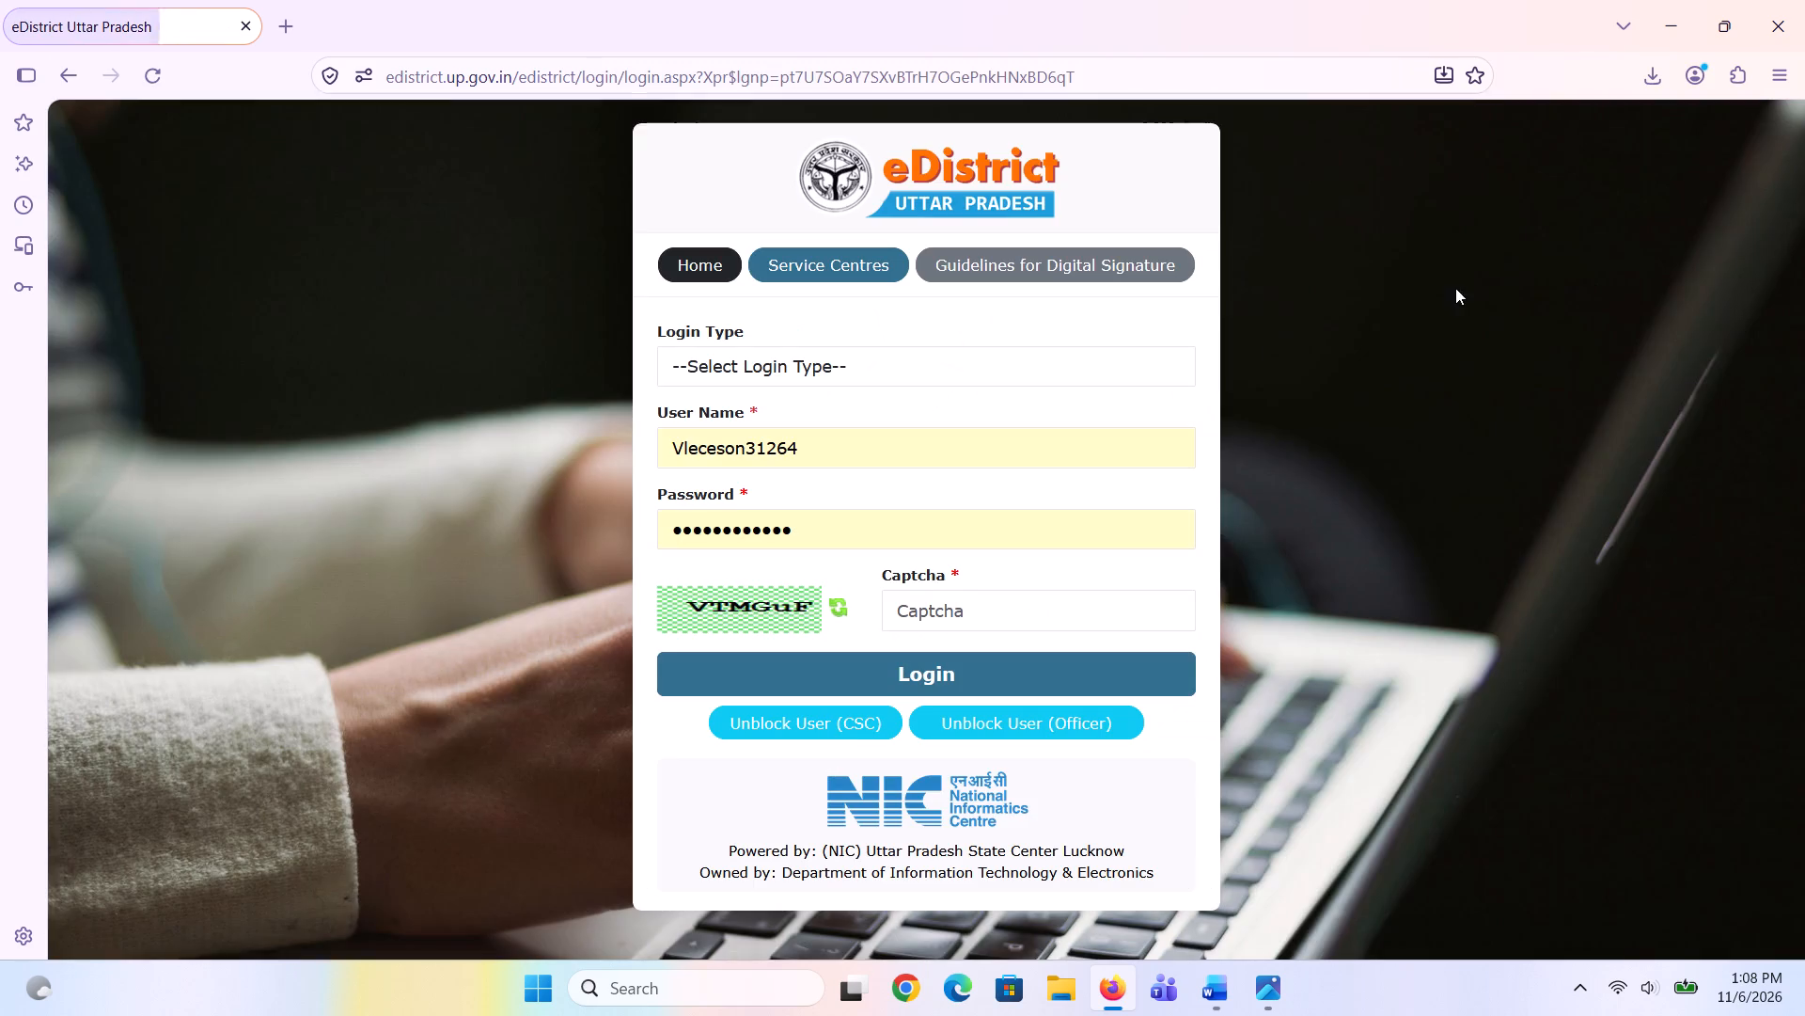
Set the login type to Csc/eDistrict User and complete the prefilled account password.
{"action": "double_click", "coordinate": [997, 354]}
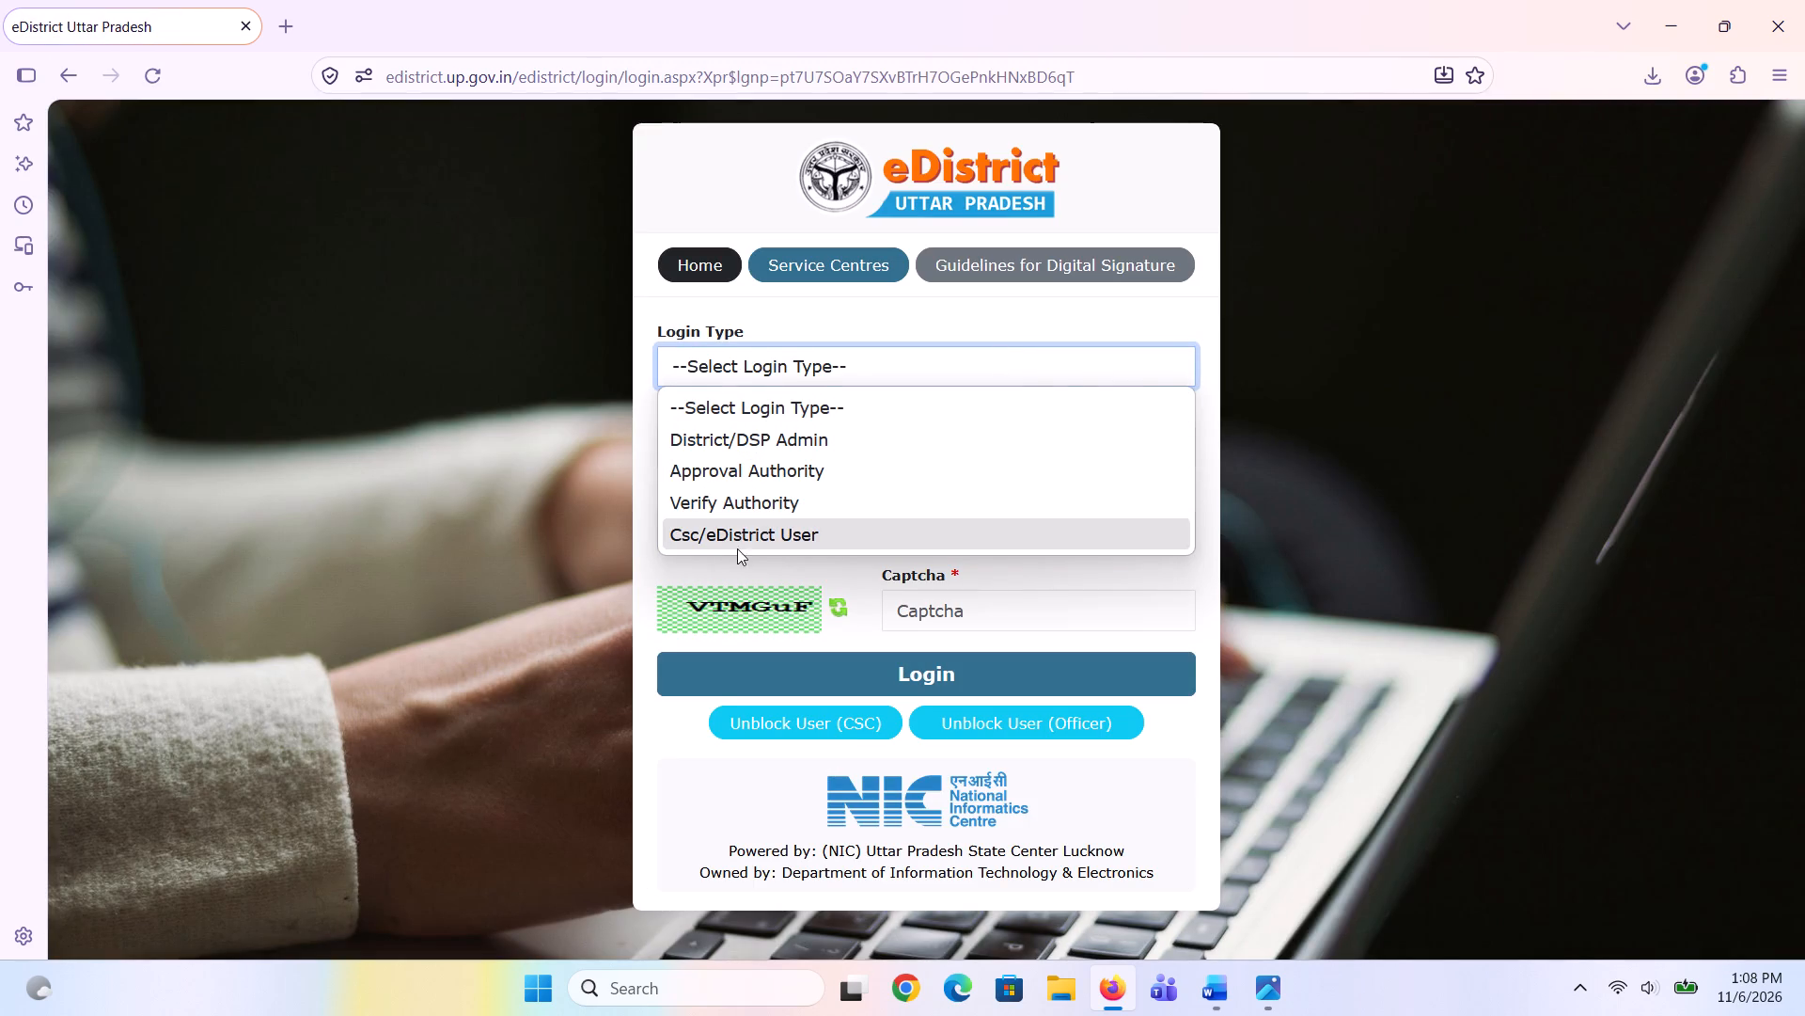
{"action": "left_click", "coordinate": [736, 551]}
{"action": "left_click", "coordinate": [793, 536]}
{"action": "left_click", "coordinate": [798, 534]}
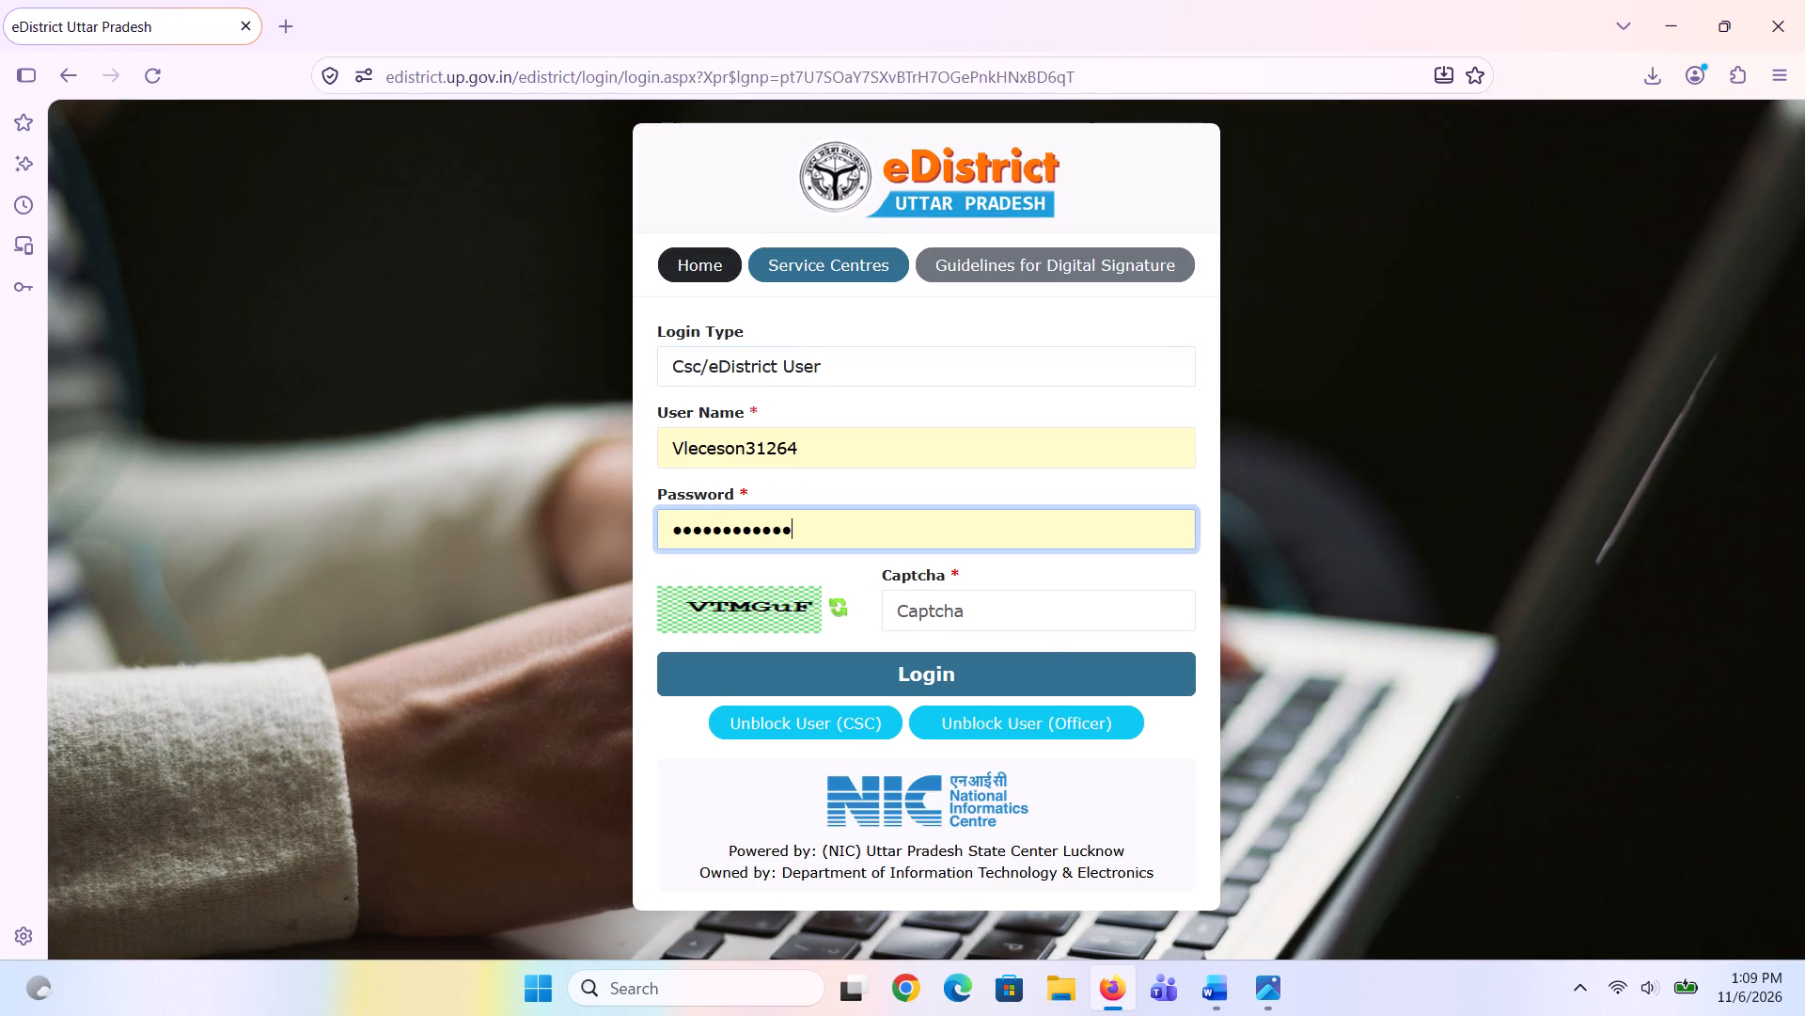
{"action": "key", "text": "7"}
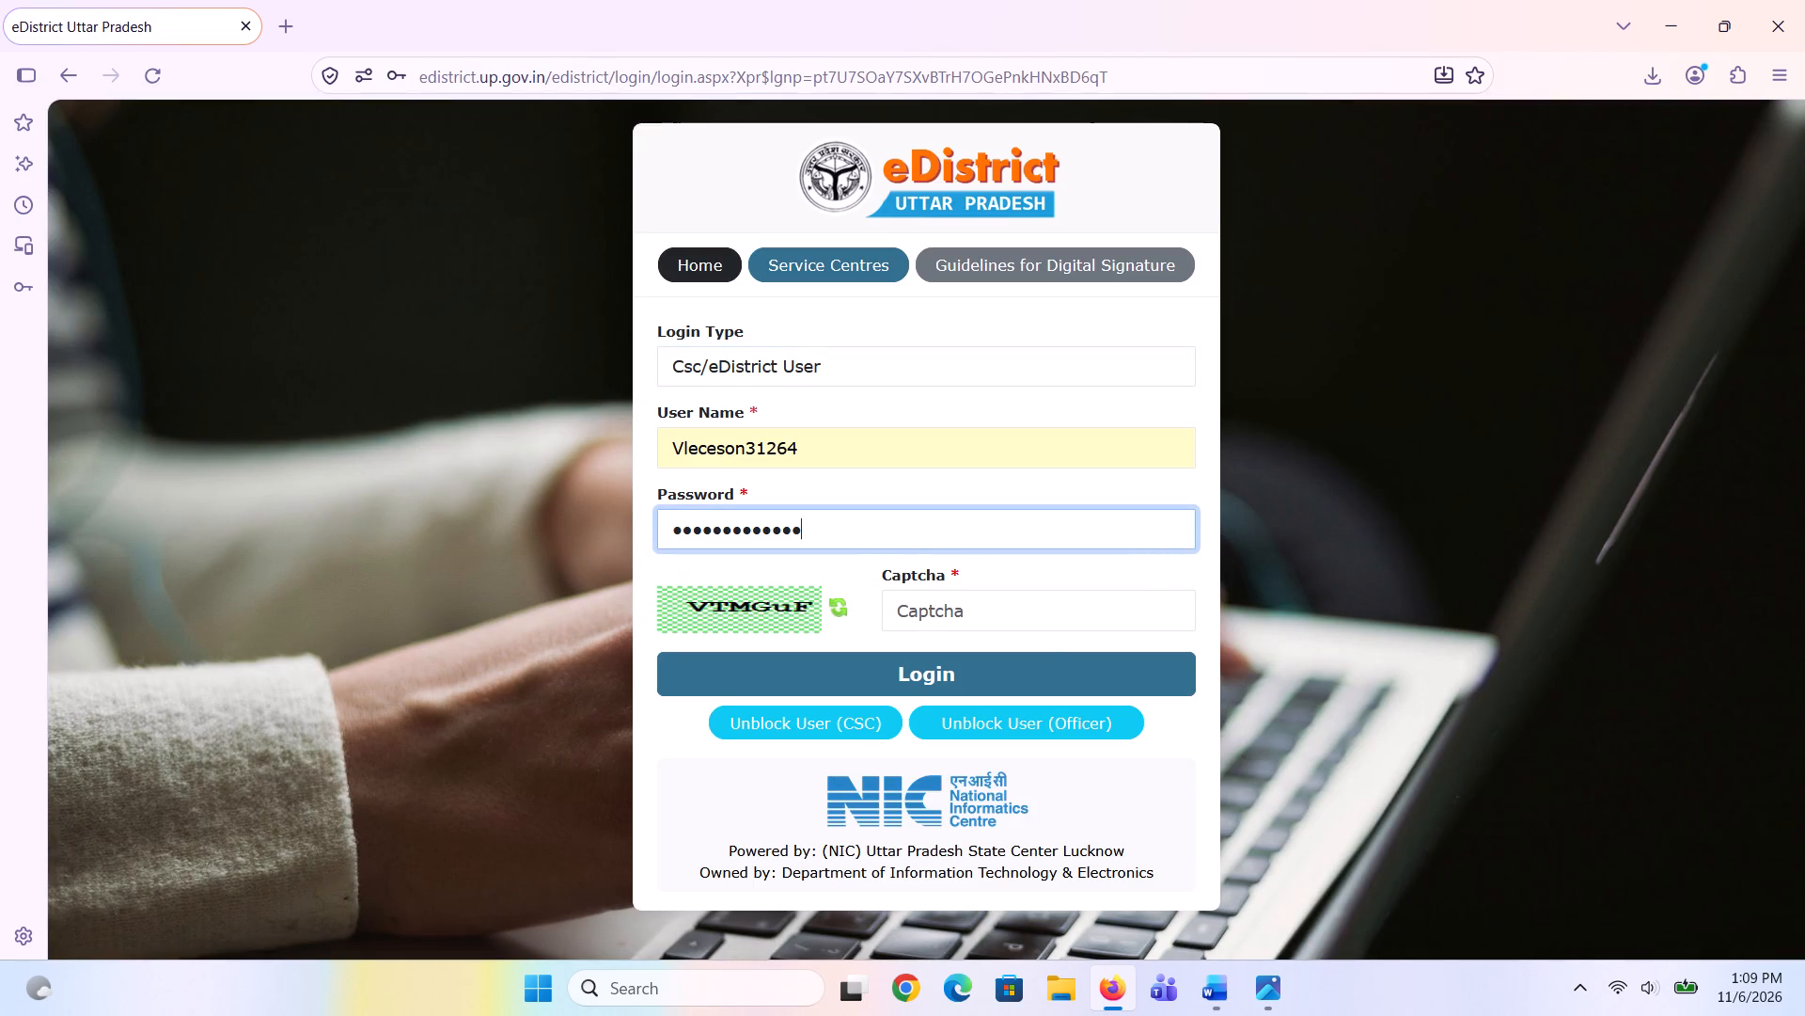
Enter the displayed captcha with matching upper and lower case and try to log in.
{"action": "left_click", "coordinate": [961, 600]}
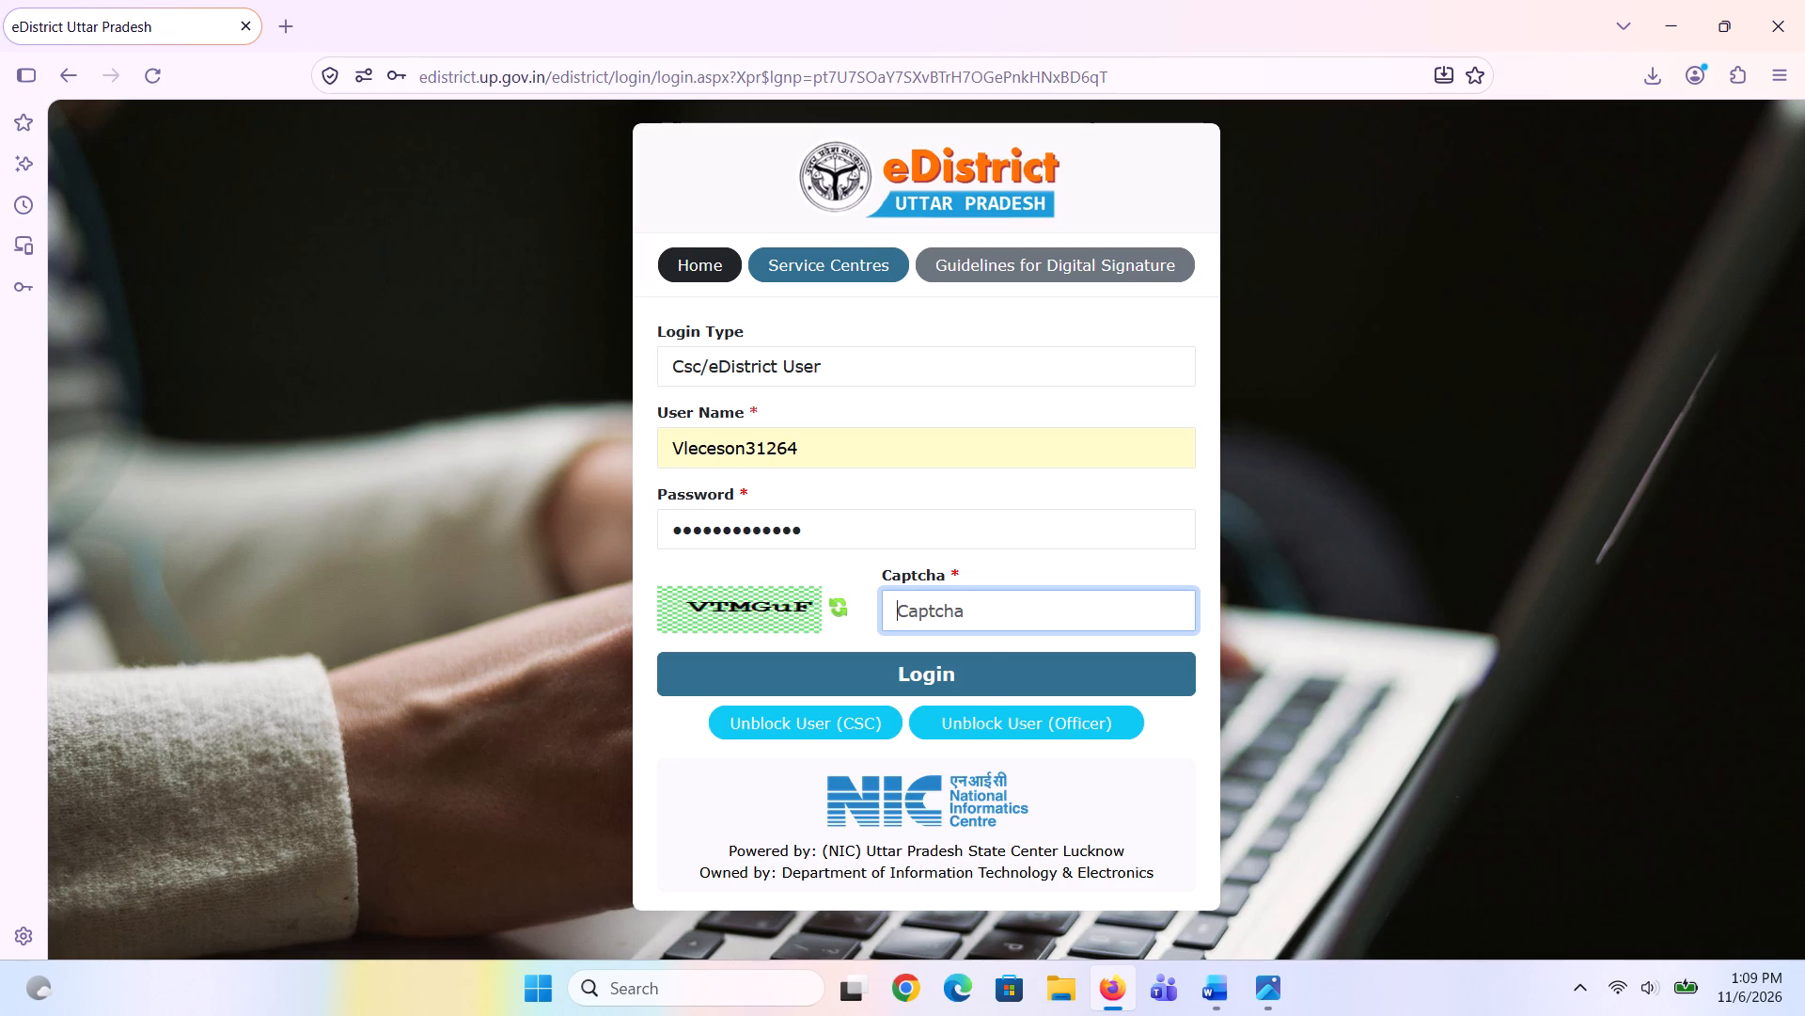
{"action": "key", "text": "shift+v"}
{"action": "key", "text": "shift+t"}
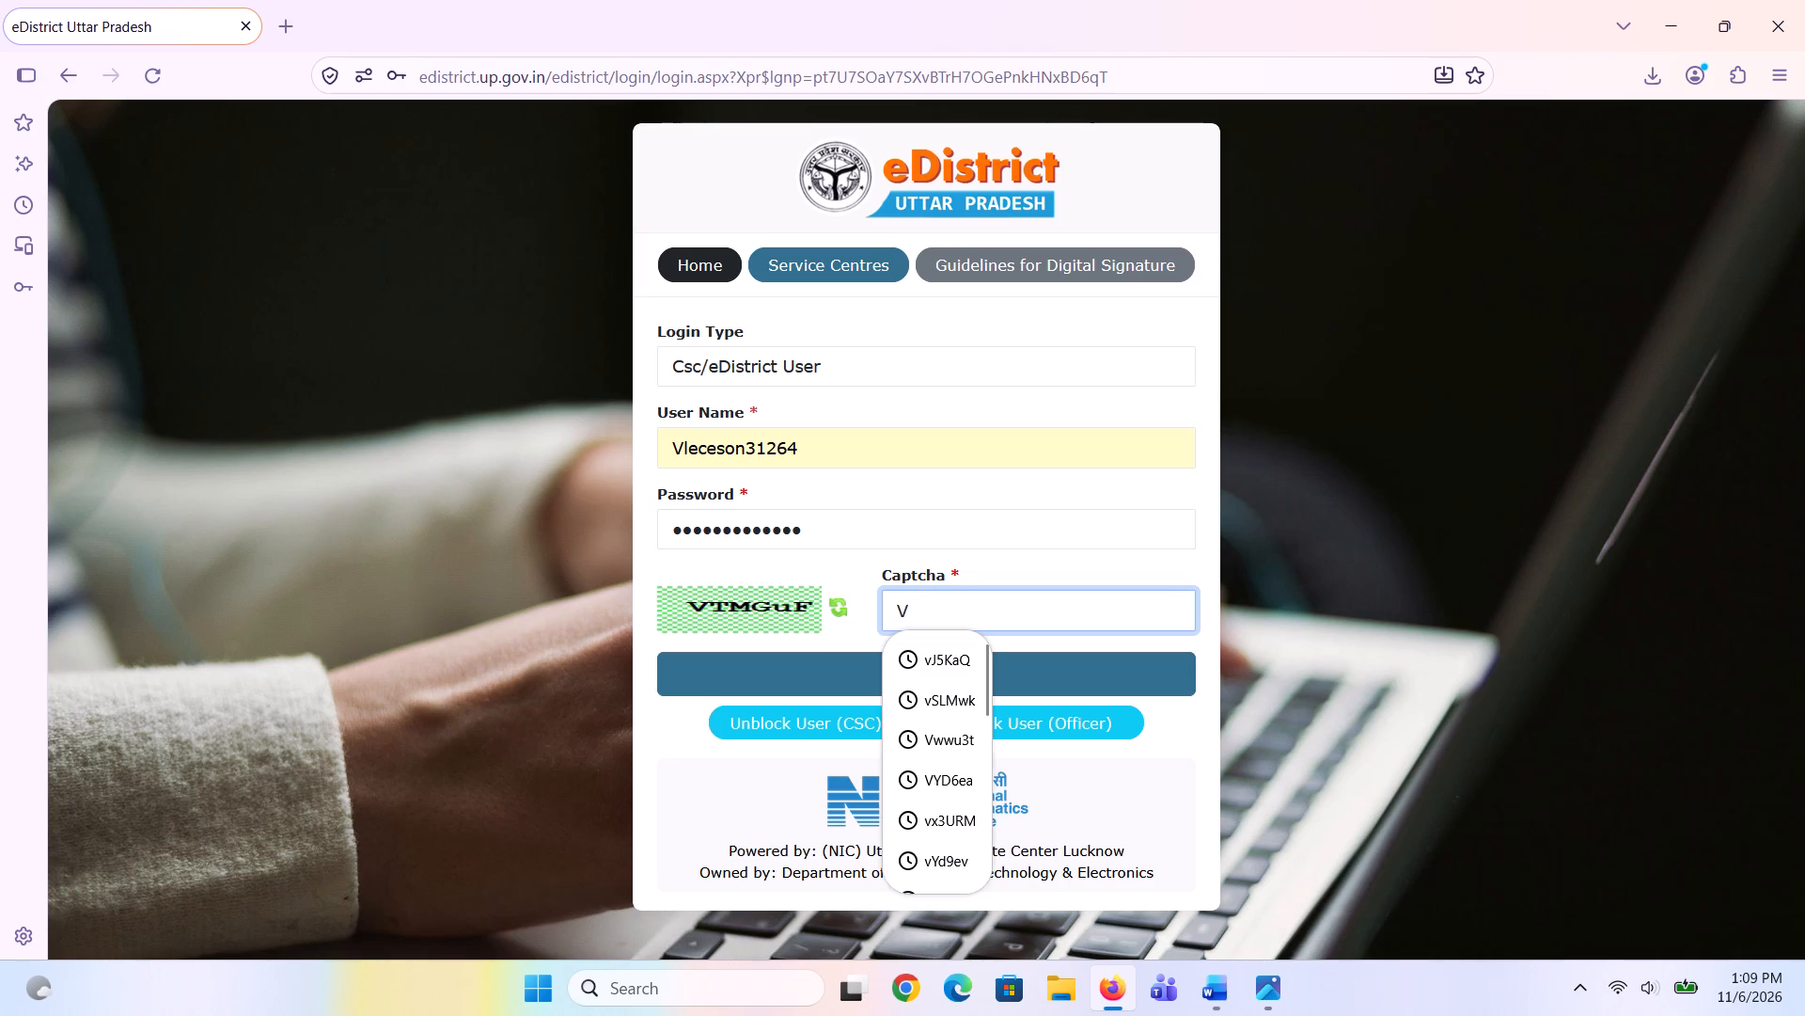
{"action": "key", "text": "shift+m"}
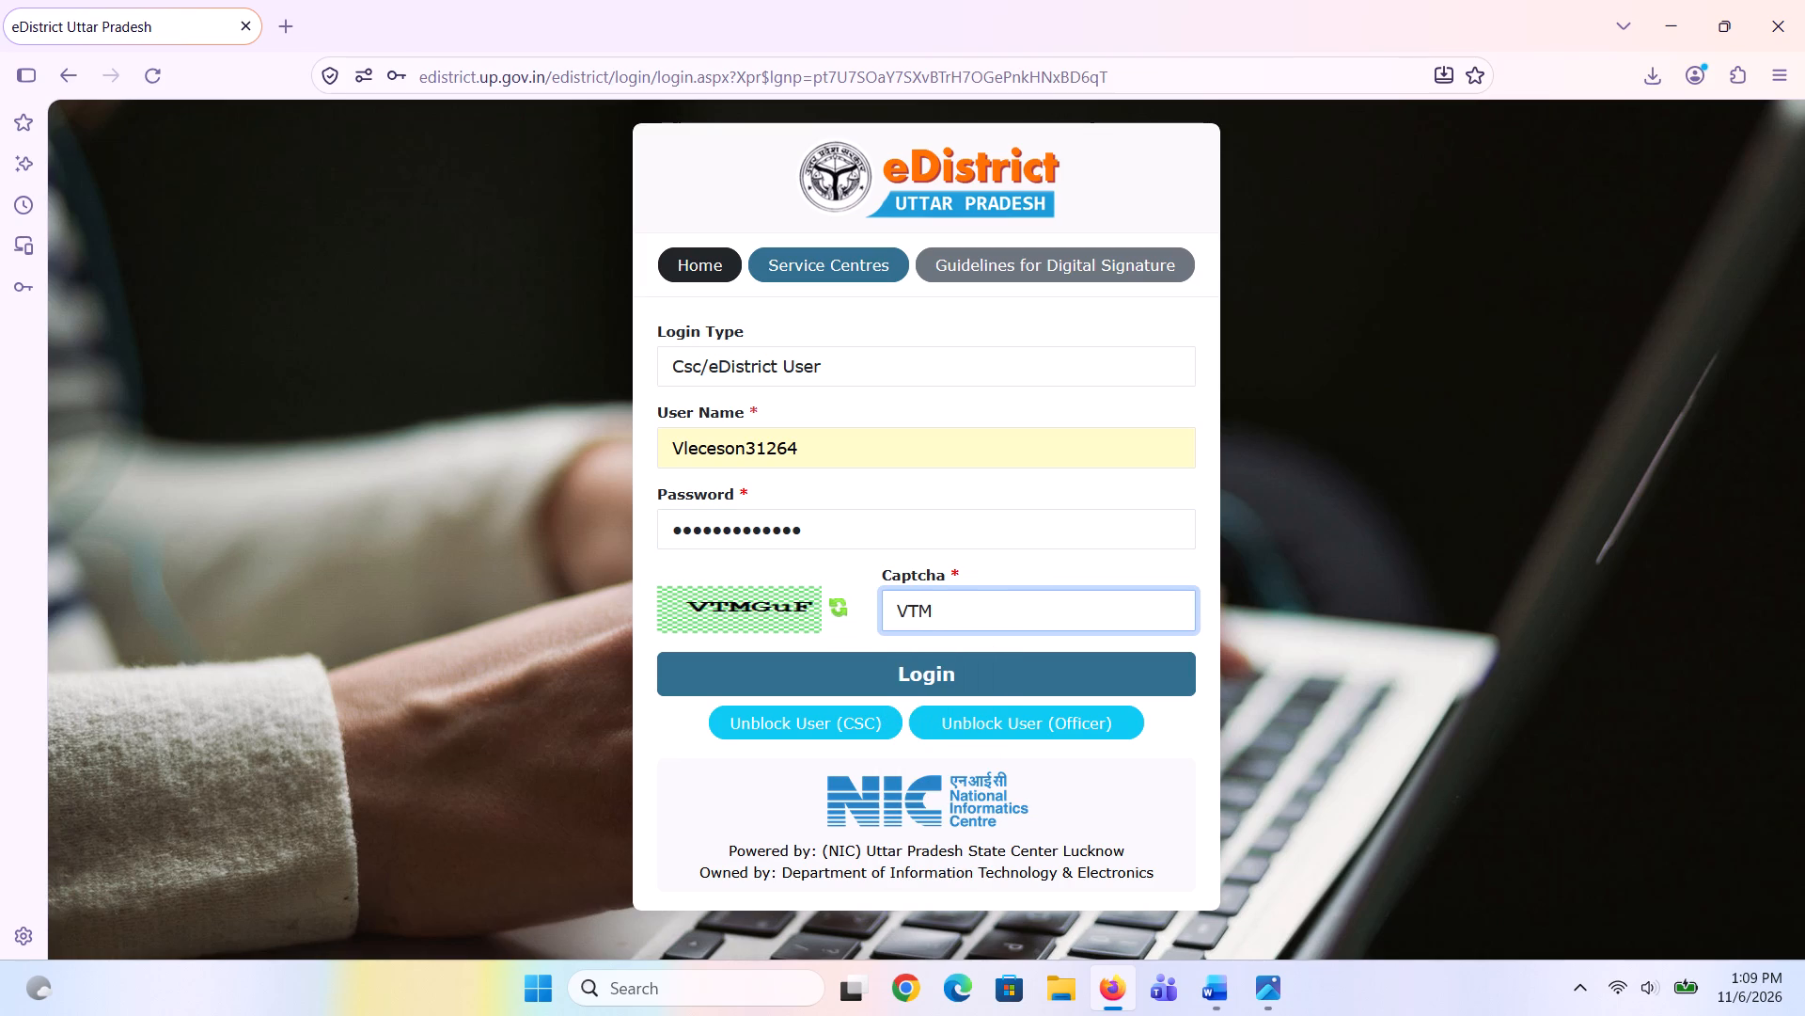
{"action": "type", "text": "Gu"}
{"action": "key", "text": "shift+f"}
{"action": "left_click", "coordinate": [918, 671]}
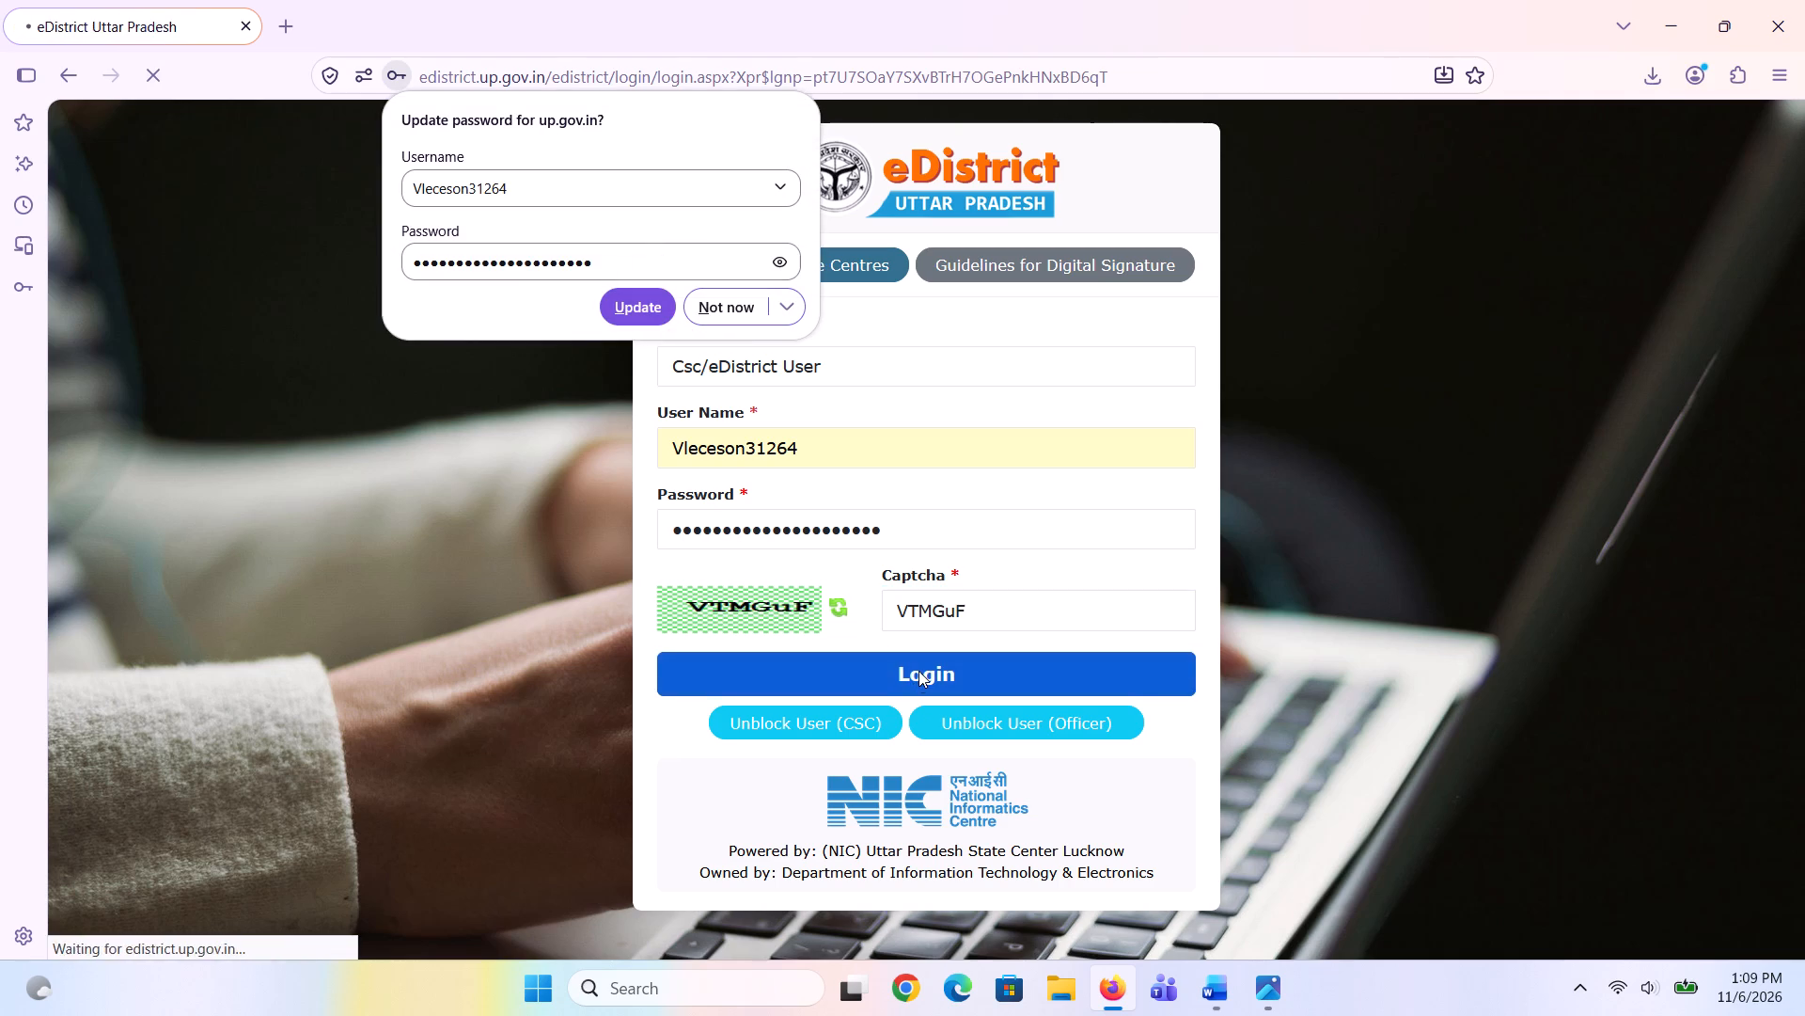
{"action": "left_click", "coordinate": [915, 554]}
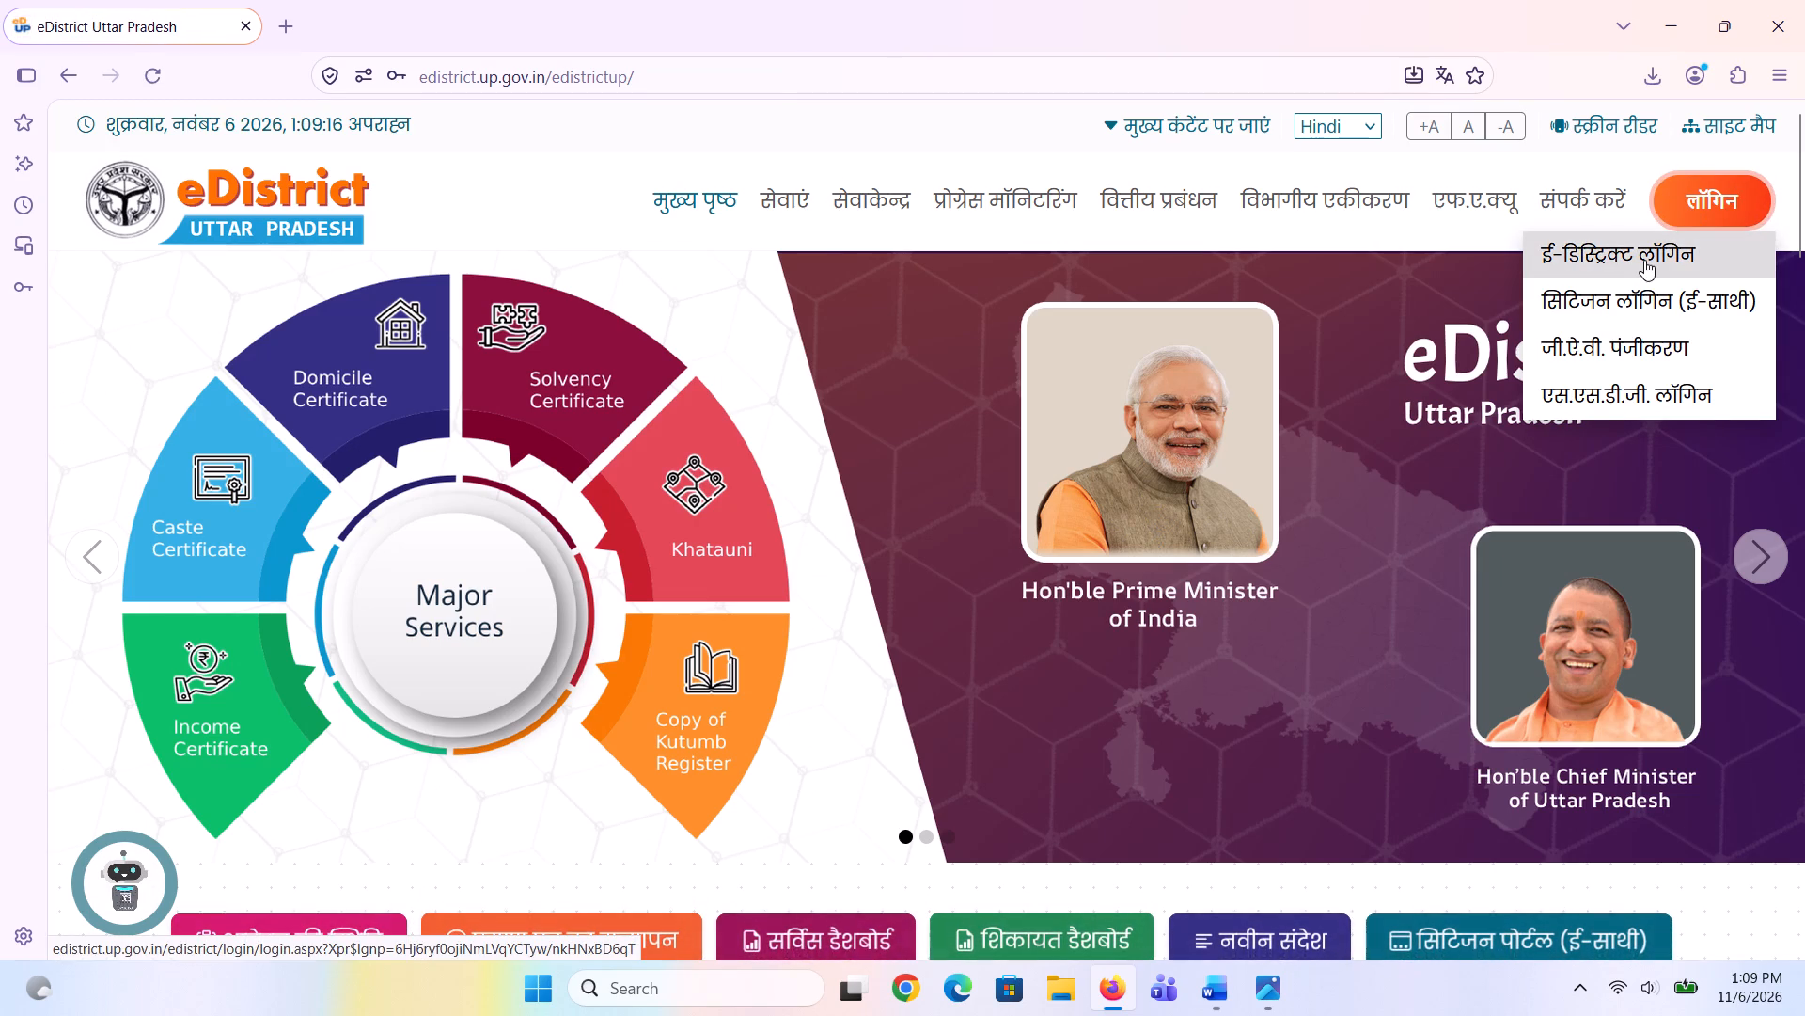
Reopen the eDistrict login page, set the login type to Csc/eDistrict User, and complete the prefilled account password.
{"action": "left_click", "coordinate": [1644, 260]}
{"action": "left_click", "coordinate": [876, 360]}
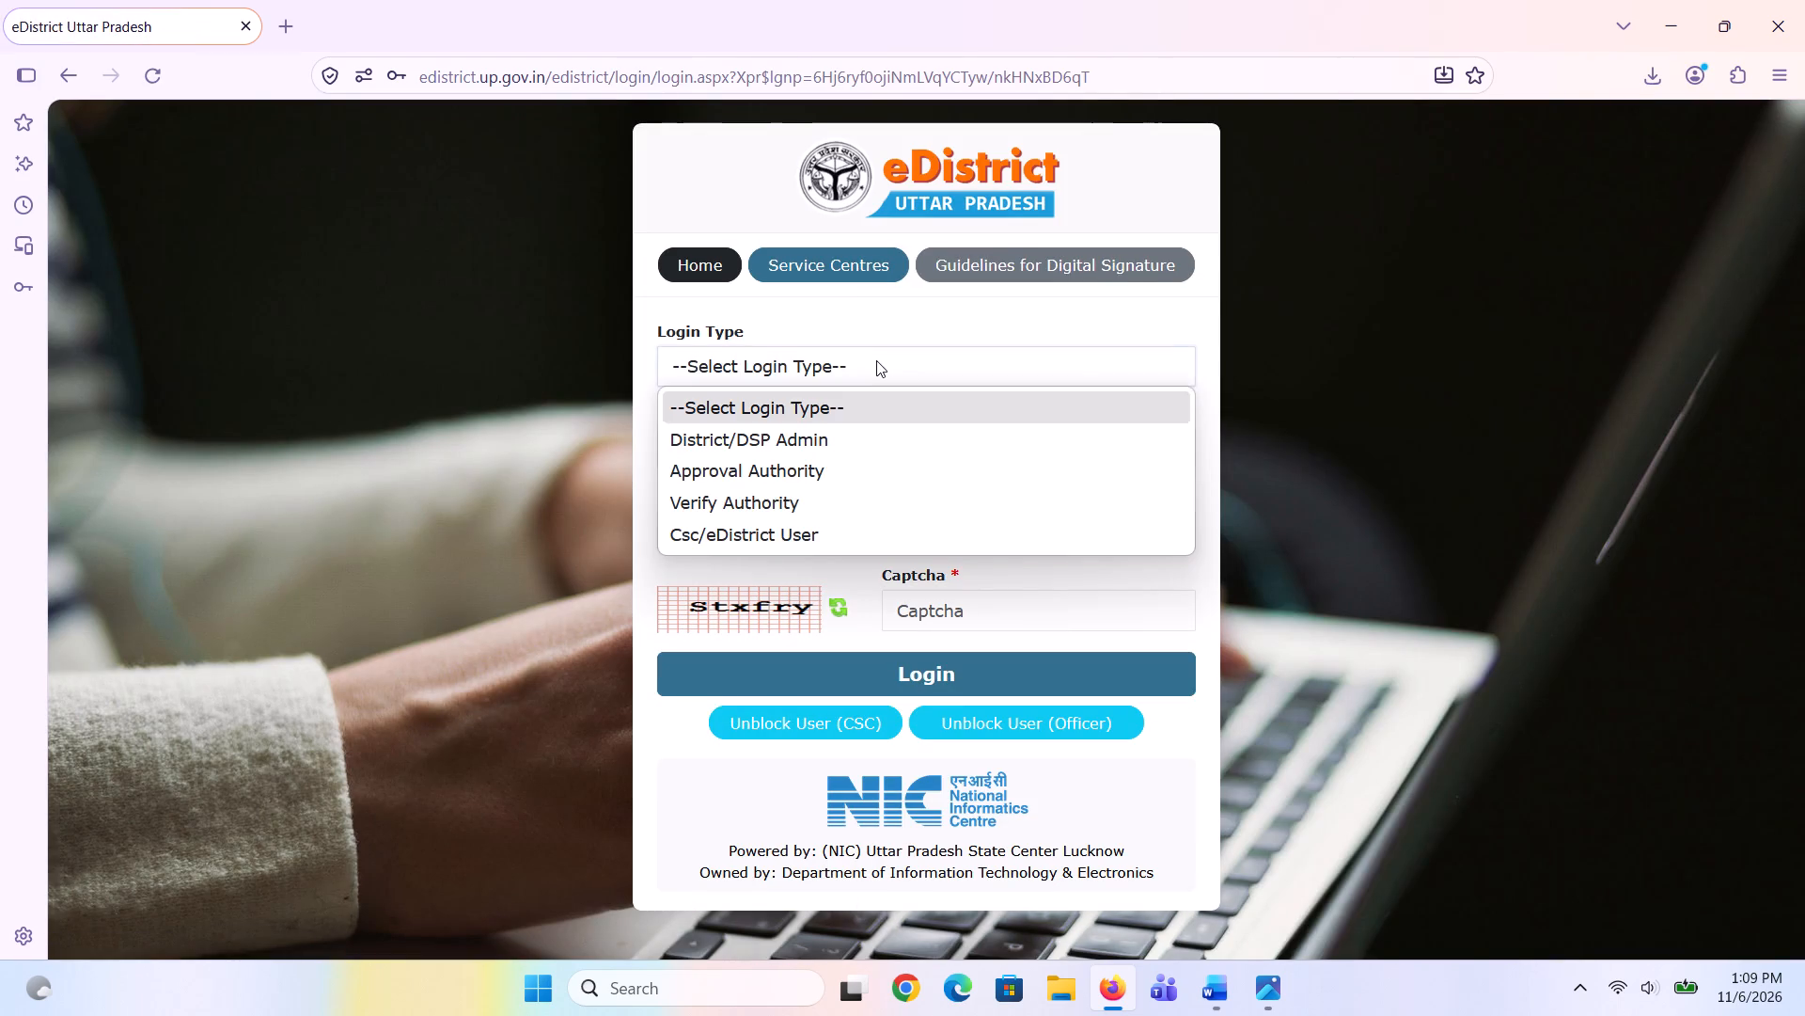
{"action": "left_click", "coordinate": [758, 539]}
{"action": "left_click", "coordinate": [808, 532]}
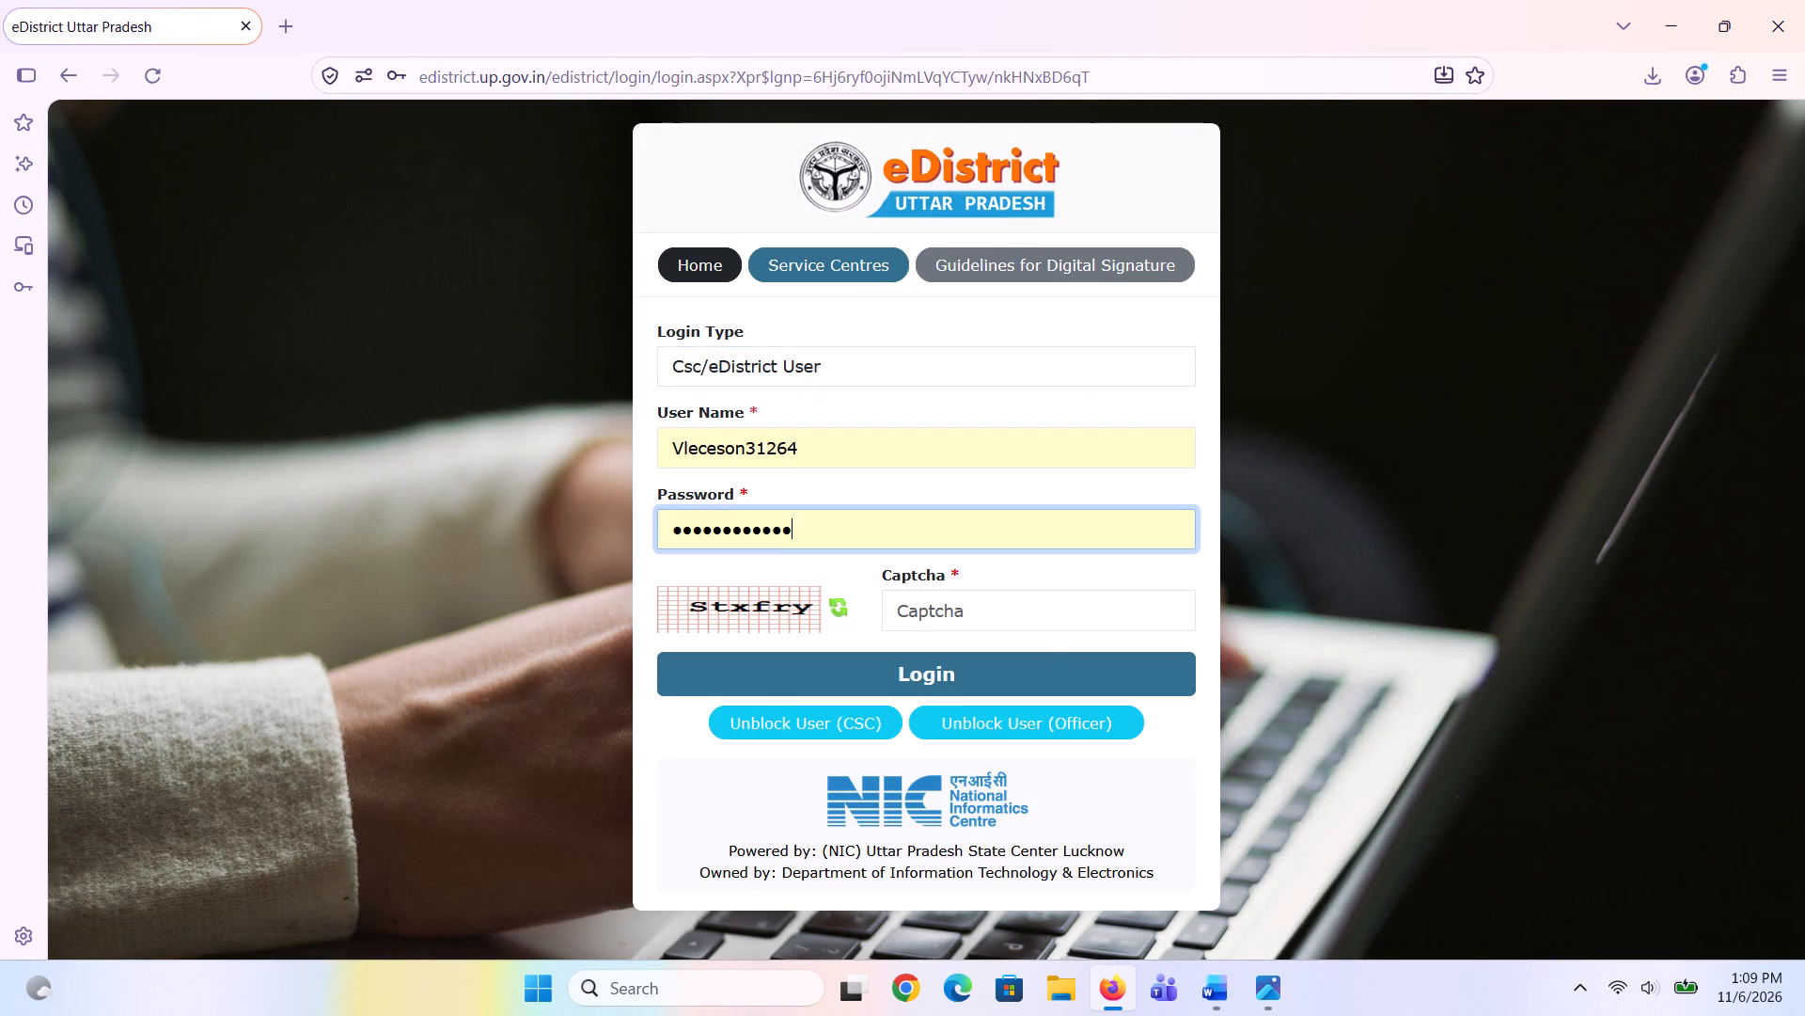
{"action": "key", "text": "7"}
Enter the new captcha exactly as displayed and submit the eDistrict login.
{"action": "left_click", "coordinate": [899, 604]}
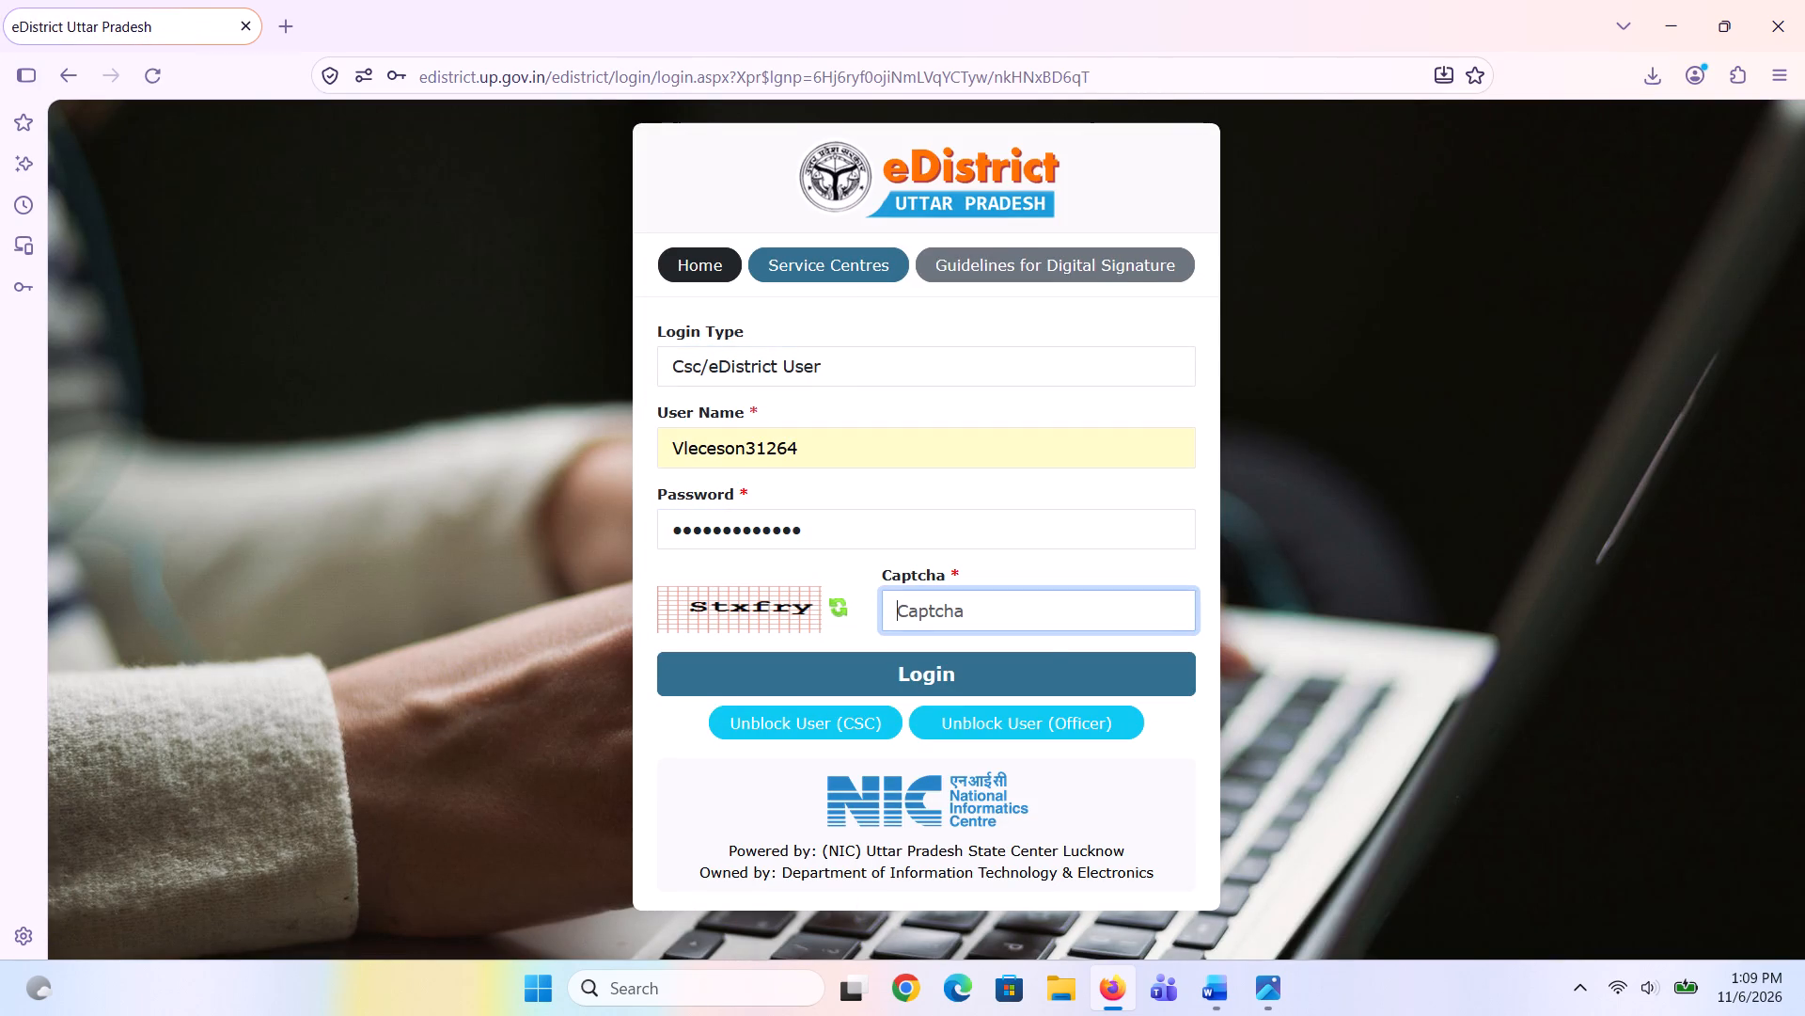
{"action": "key", "text": "shift+s"}
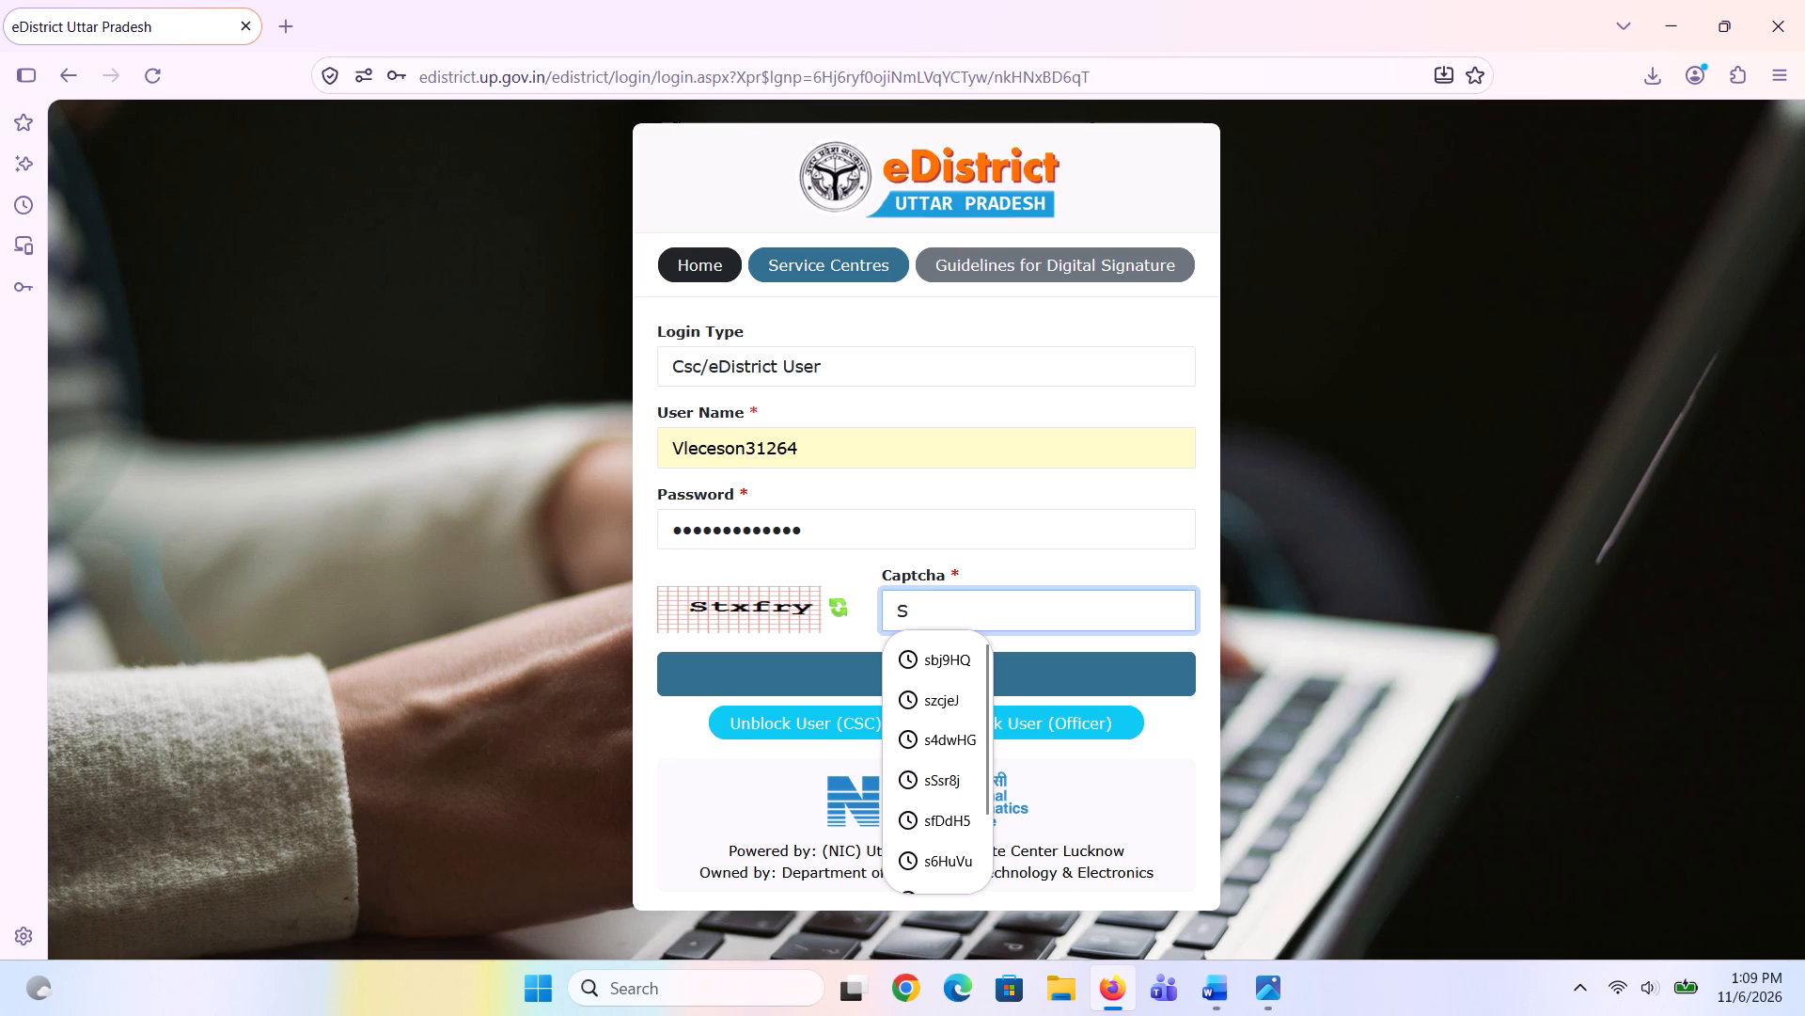
{"action": "key", "text": "t"}
{"action": "key", "text": "shift+x"}
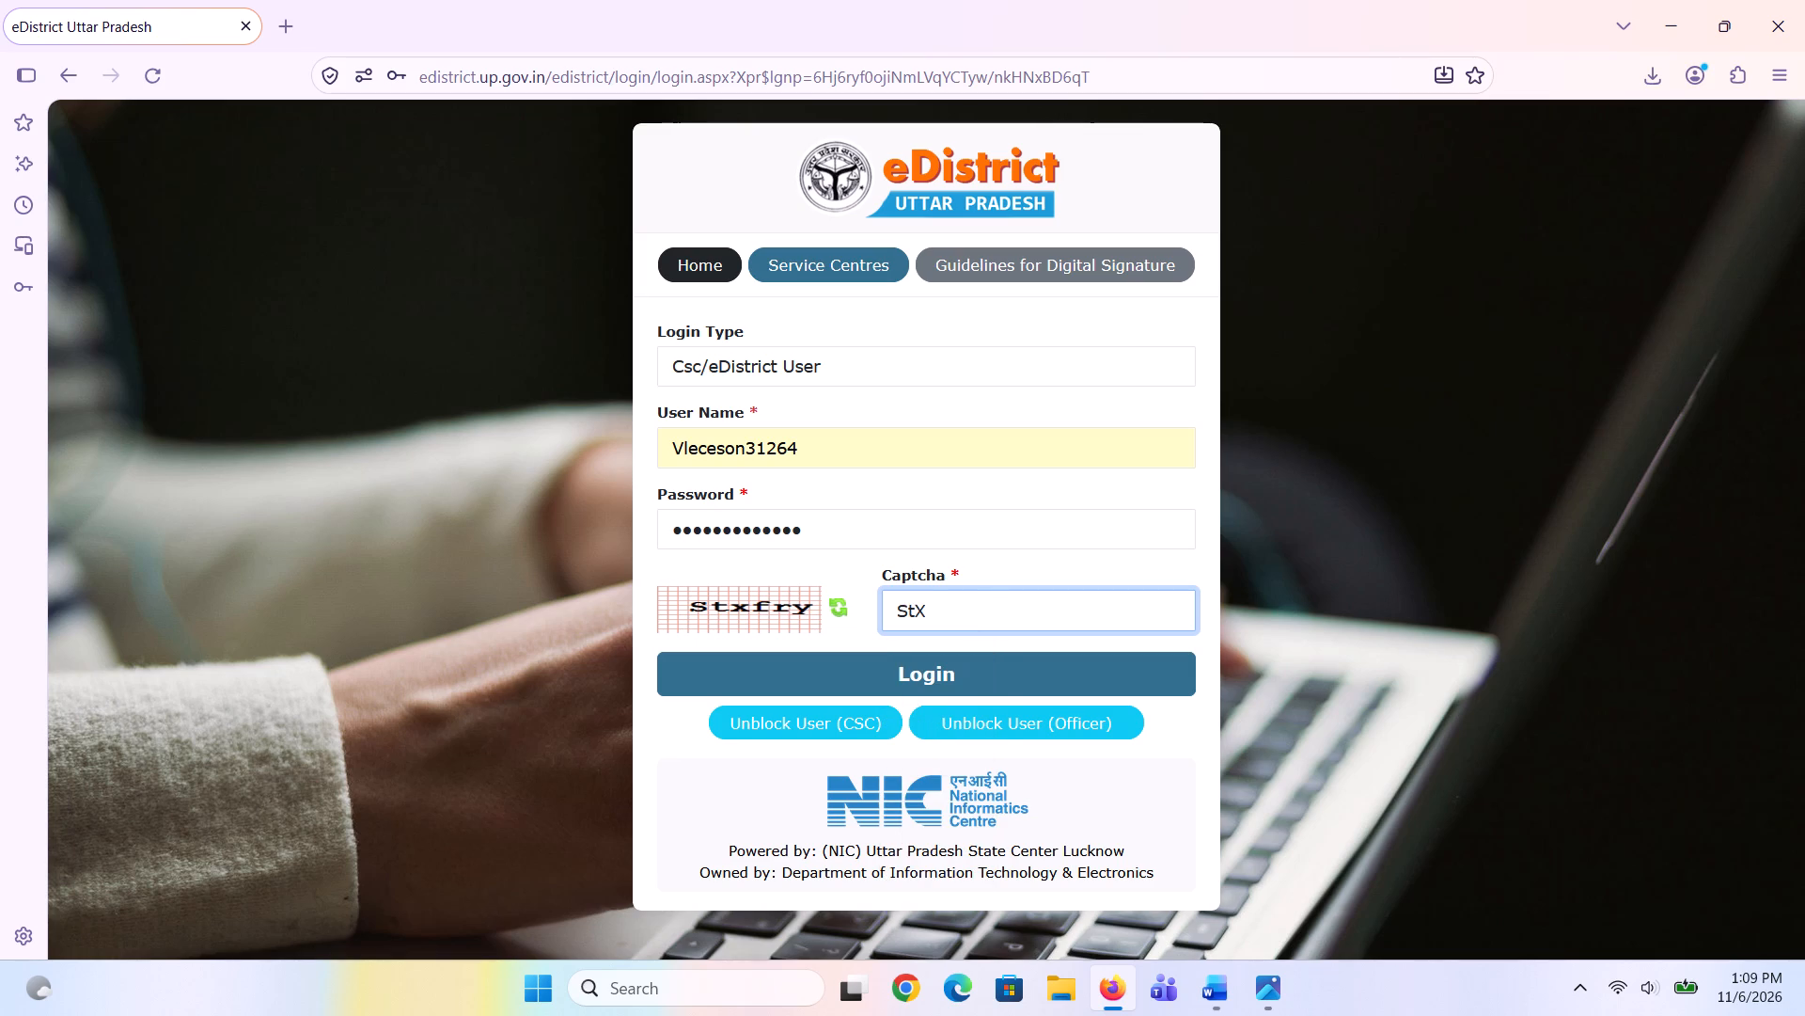
{"action": "key", "text": "BackSpace"}
{"action": "key", "text": "x"}
{"action": "key", "text": "f"}
{"action": "type", "text": "ry"}
{"action": "left_click", "coordinate": [900, 678]}
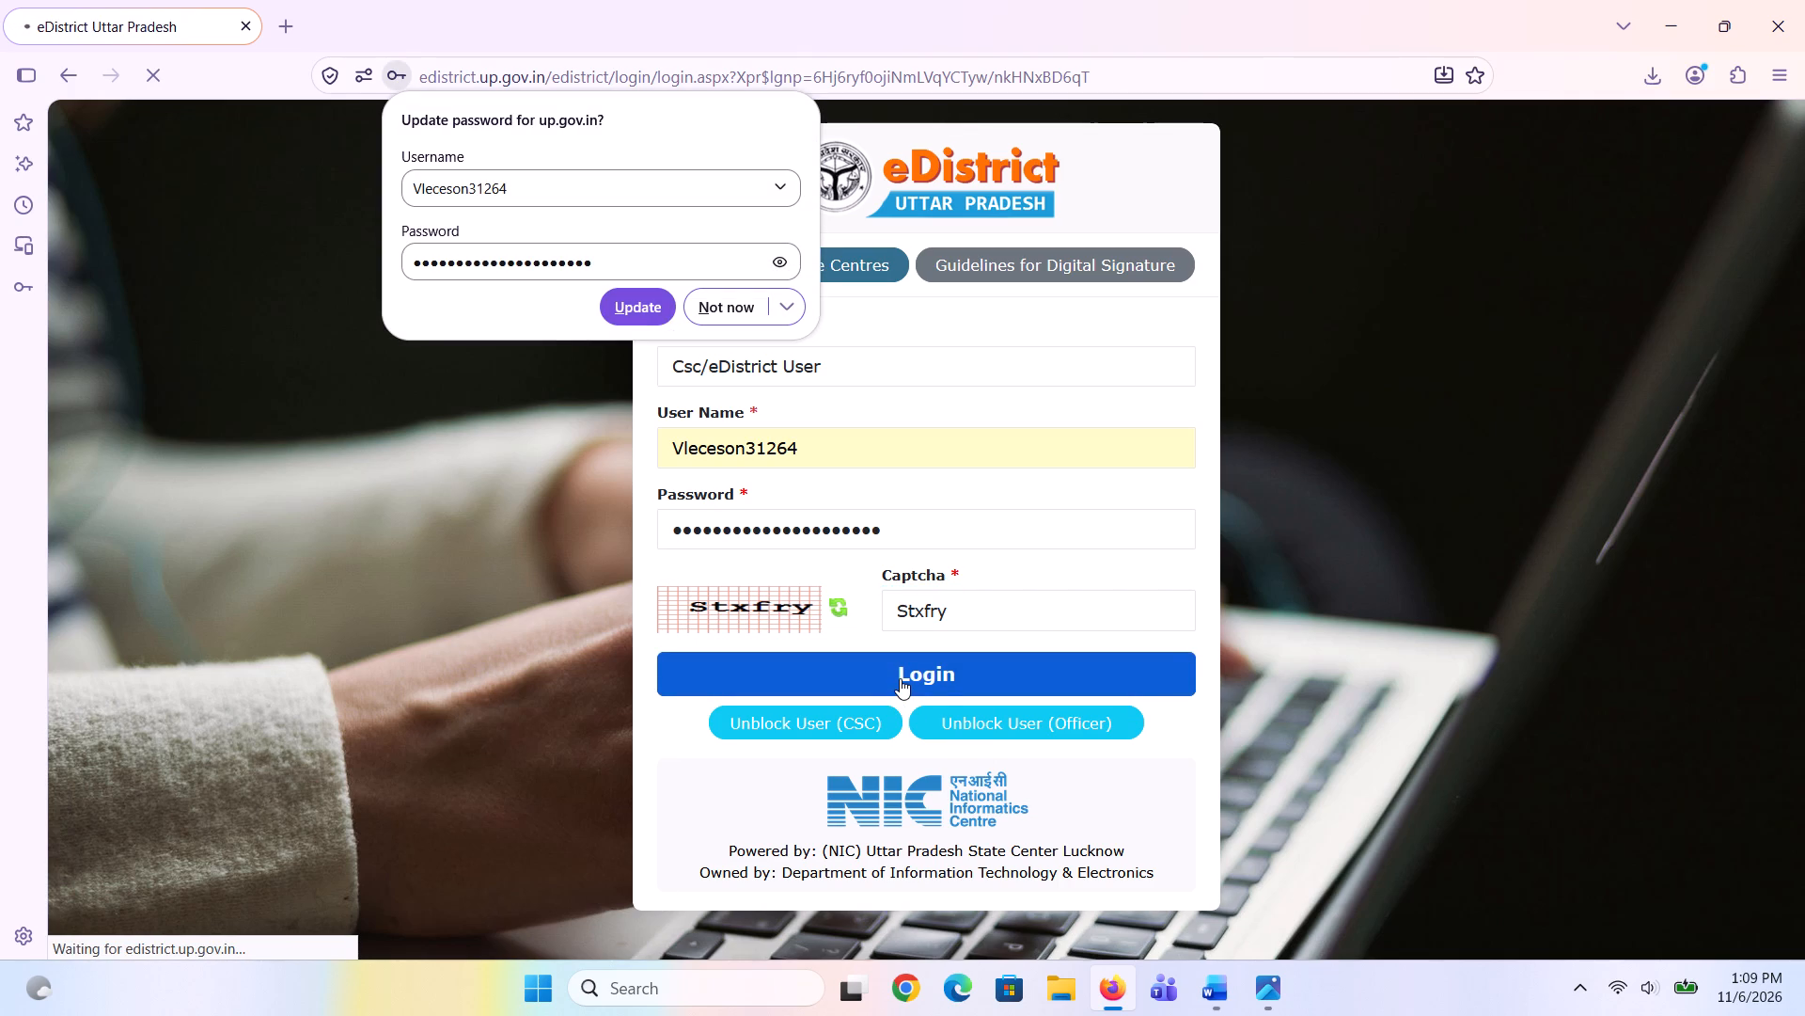
{"action": "left_click", "coordinate": [937, 674]}
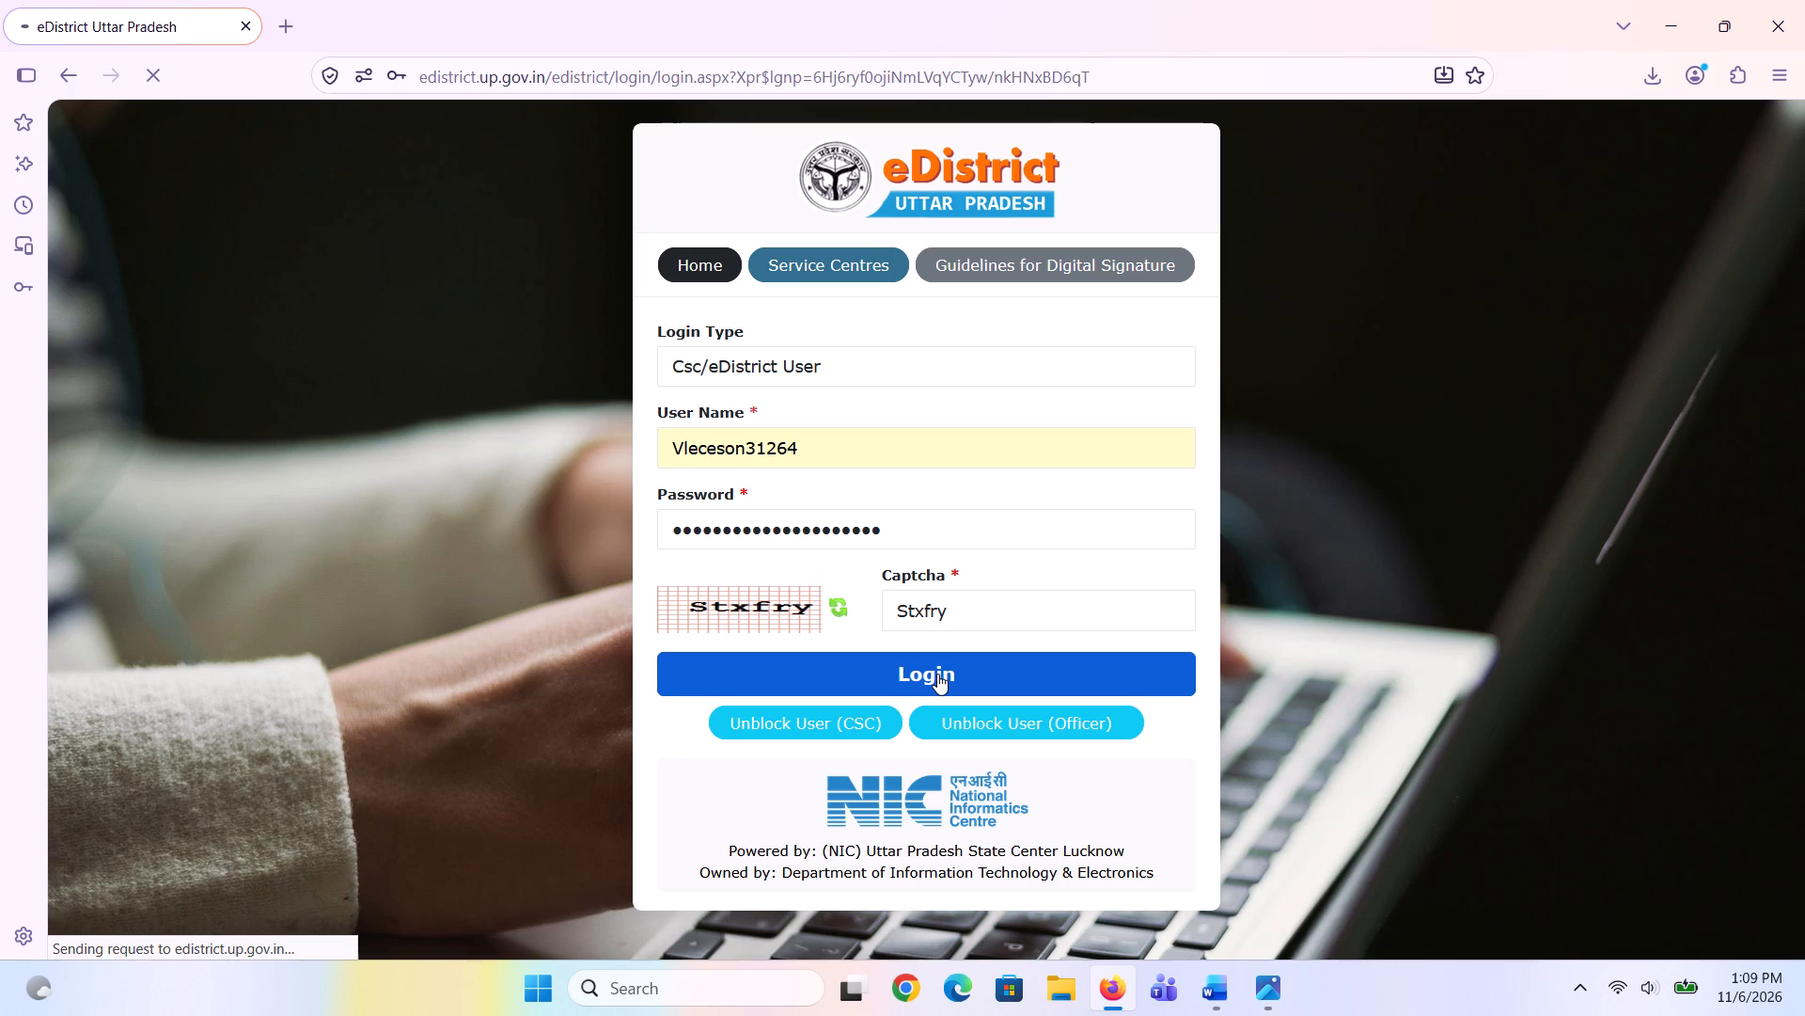
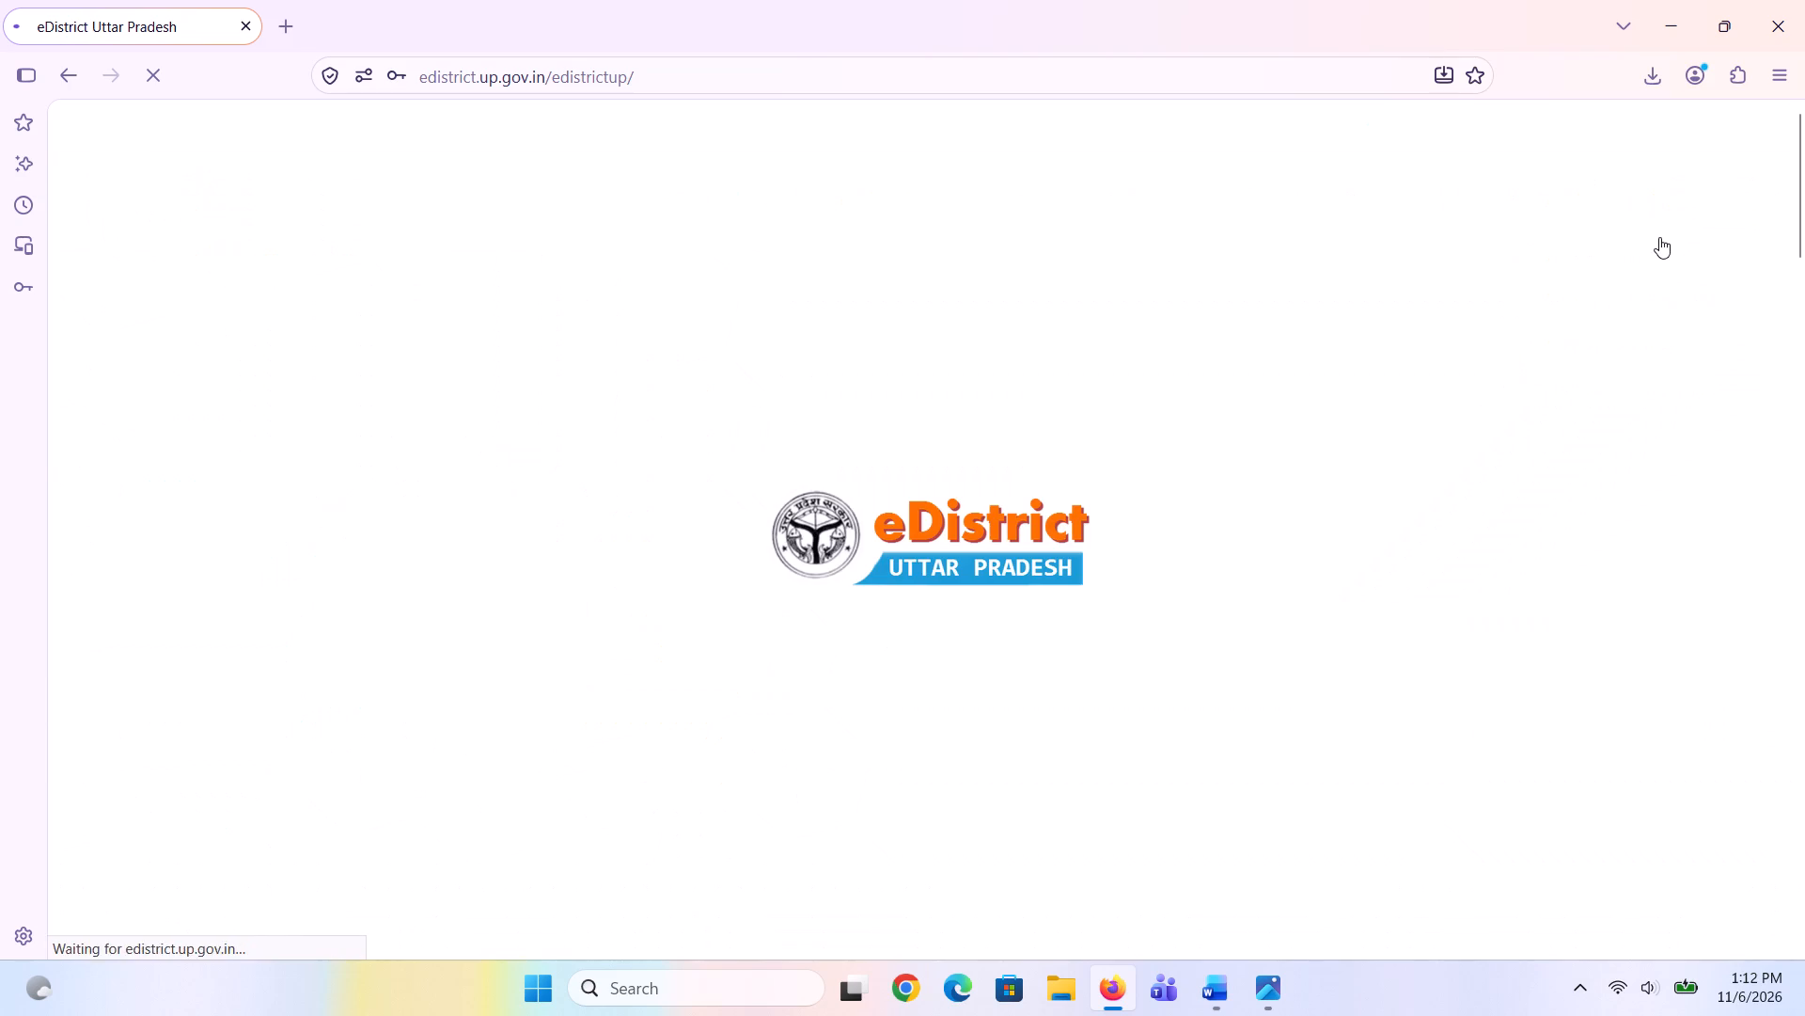
Reopen the eDistrict login page and set the login type to Csc/eDistrict User.
{"action": "left_click", "coordinate": [1647, 254]}
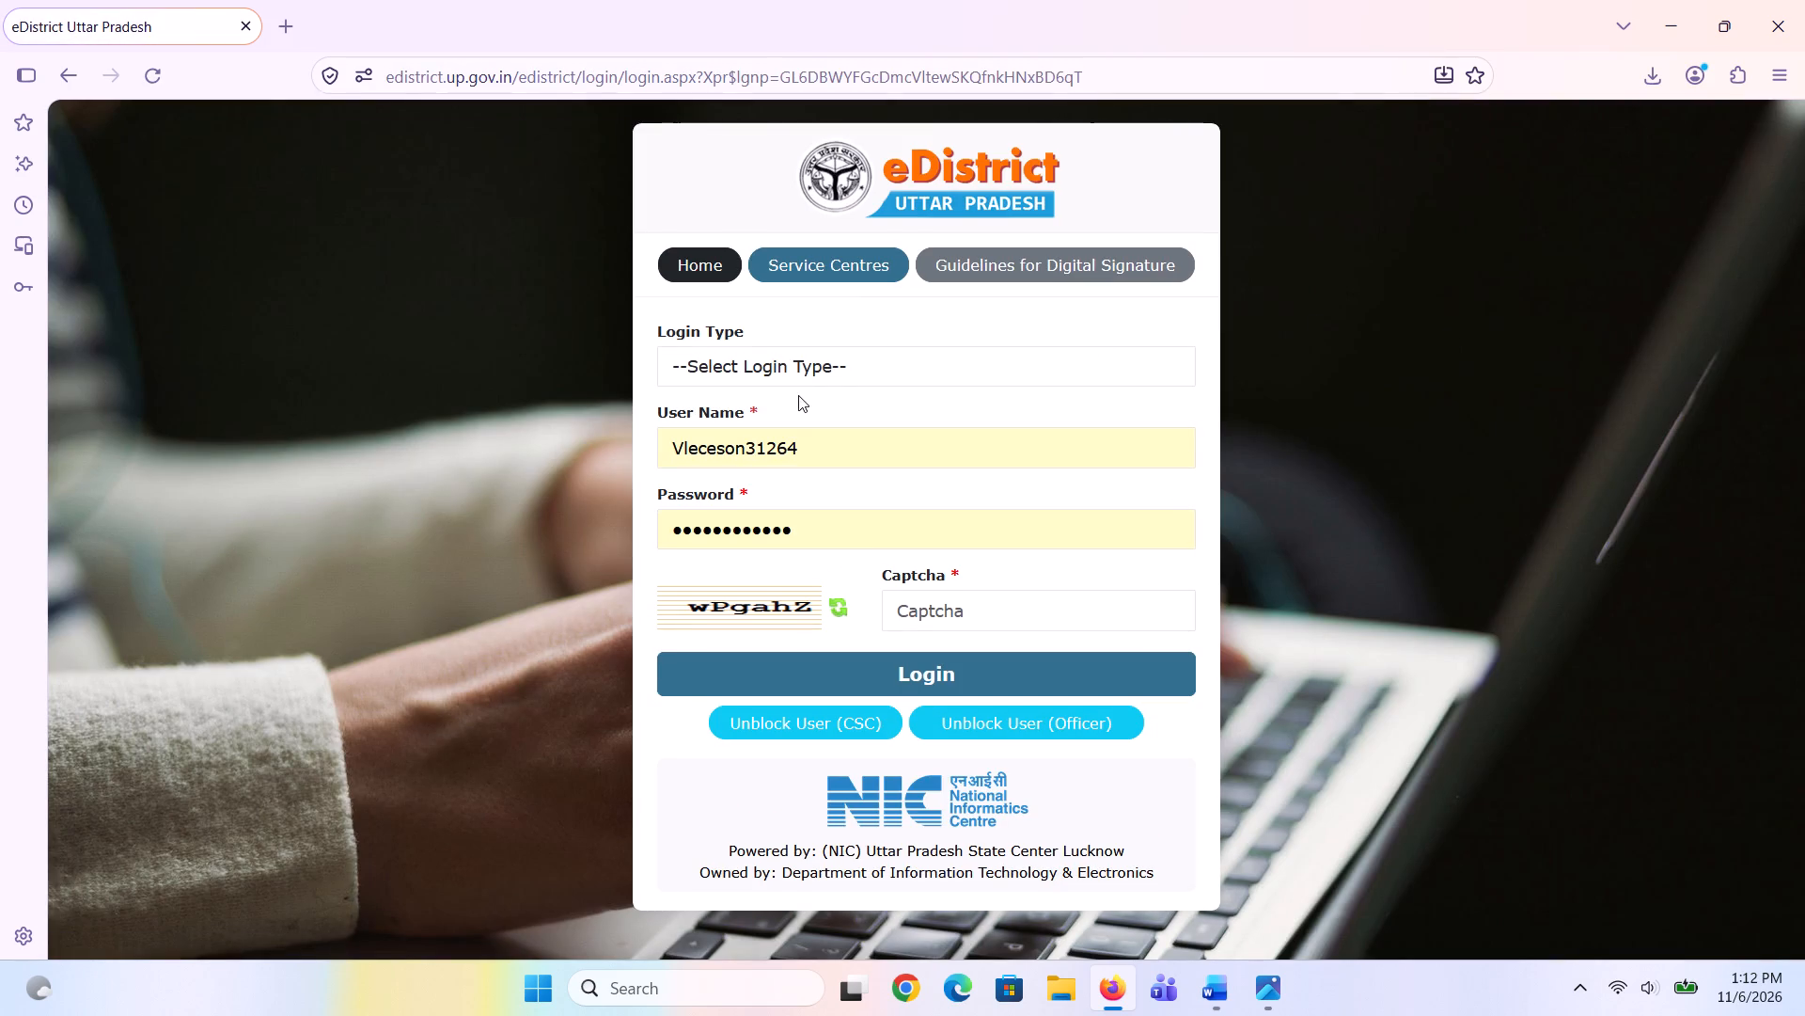
{"action": "left_click", "coordinate": [799, 363]}
{"action": "left_click", "coordinate": [720, 539]}
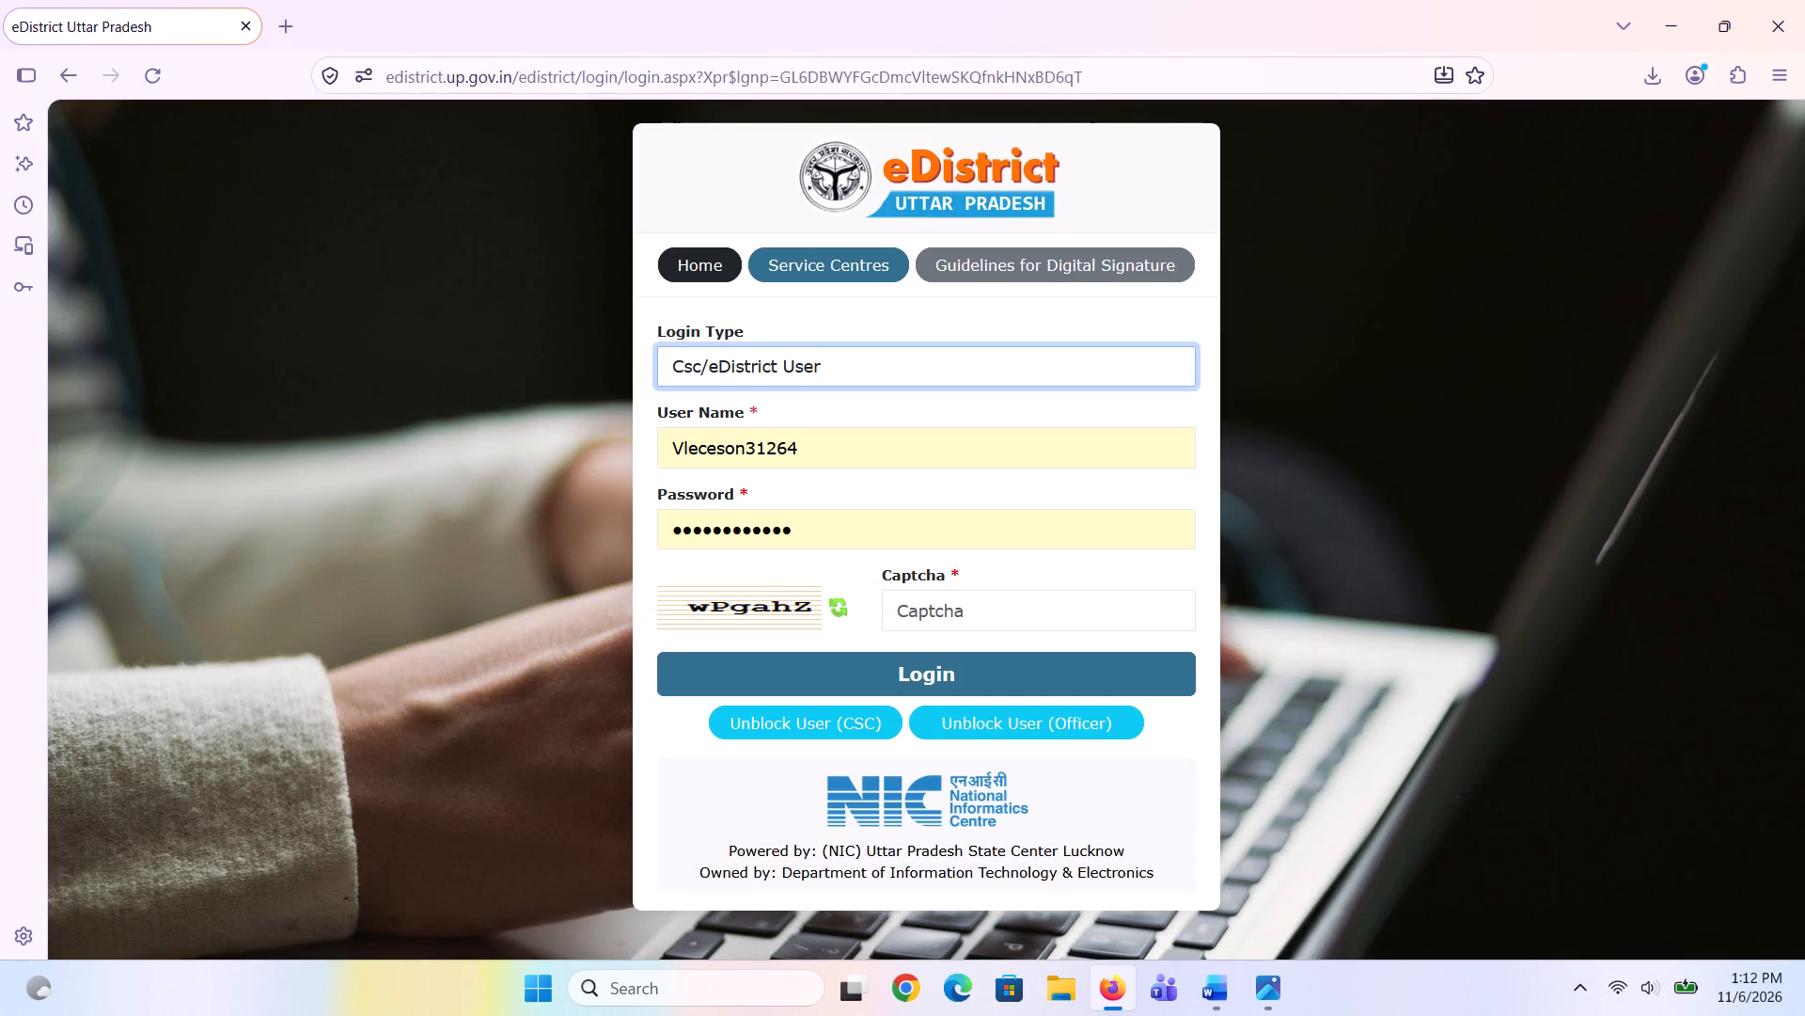
Complete the prefilled account password with its missing last character.
{"action": "left_click", "coordinate": [797, 531]}
{"action": "key", "text": "7"}
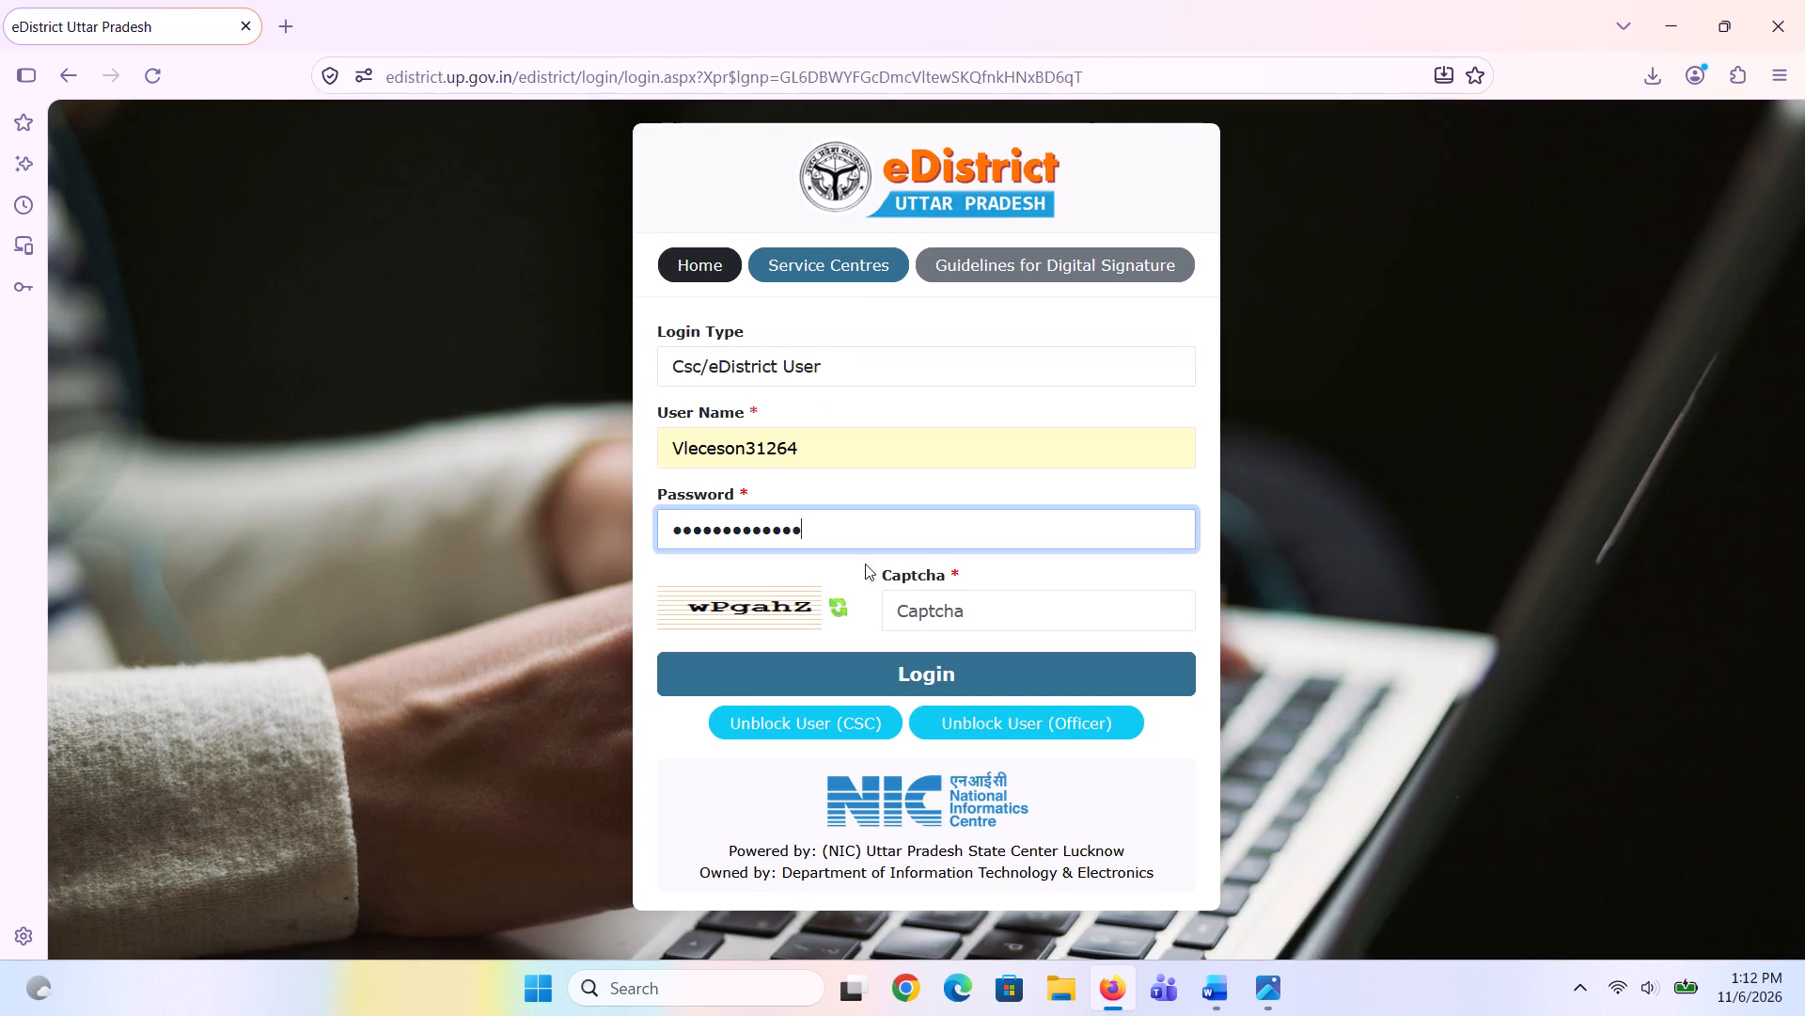
Enter the displayed captcha with matching upper and lower case and submit the eDistrict login.
{"action": "left_click", "coordinate": [957, 613]}
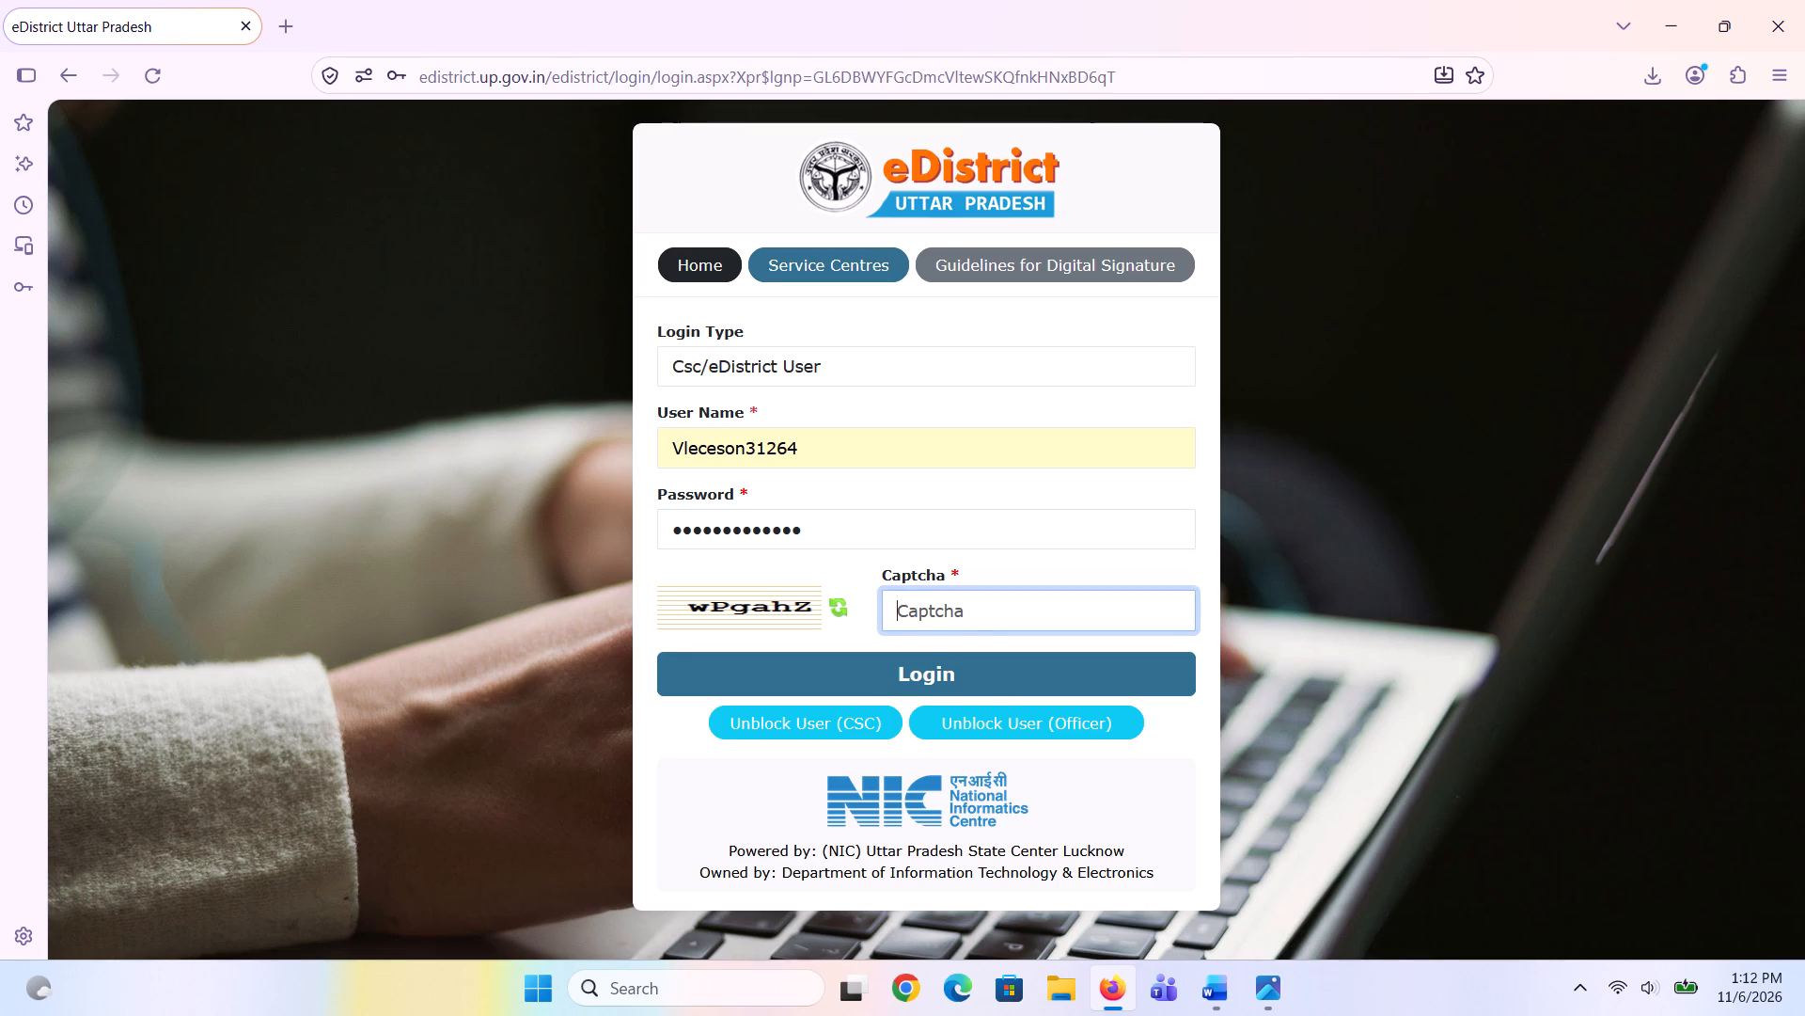
{"action": "key", "text": "w"}
{"action": "key", "text": "shift+p"}
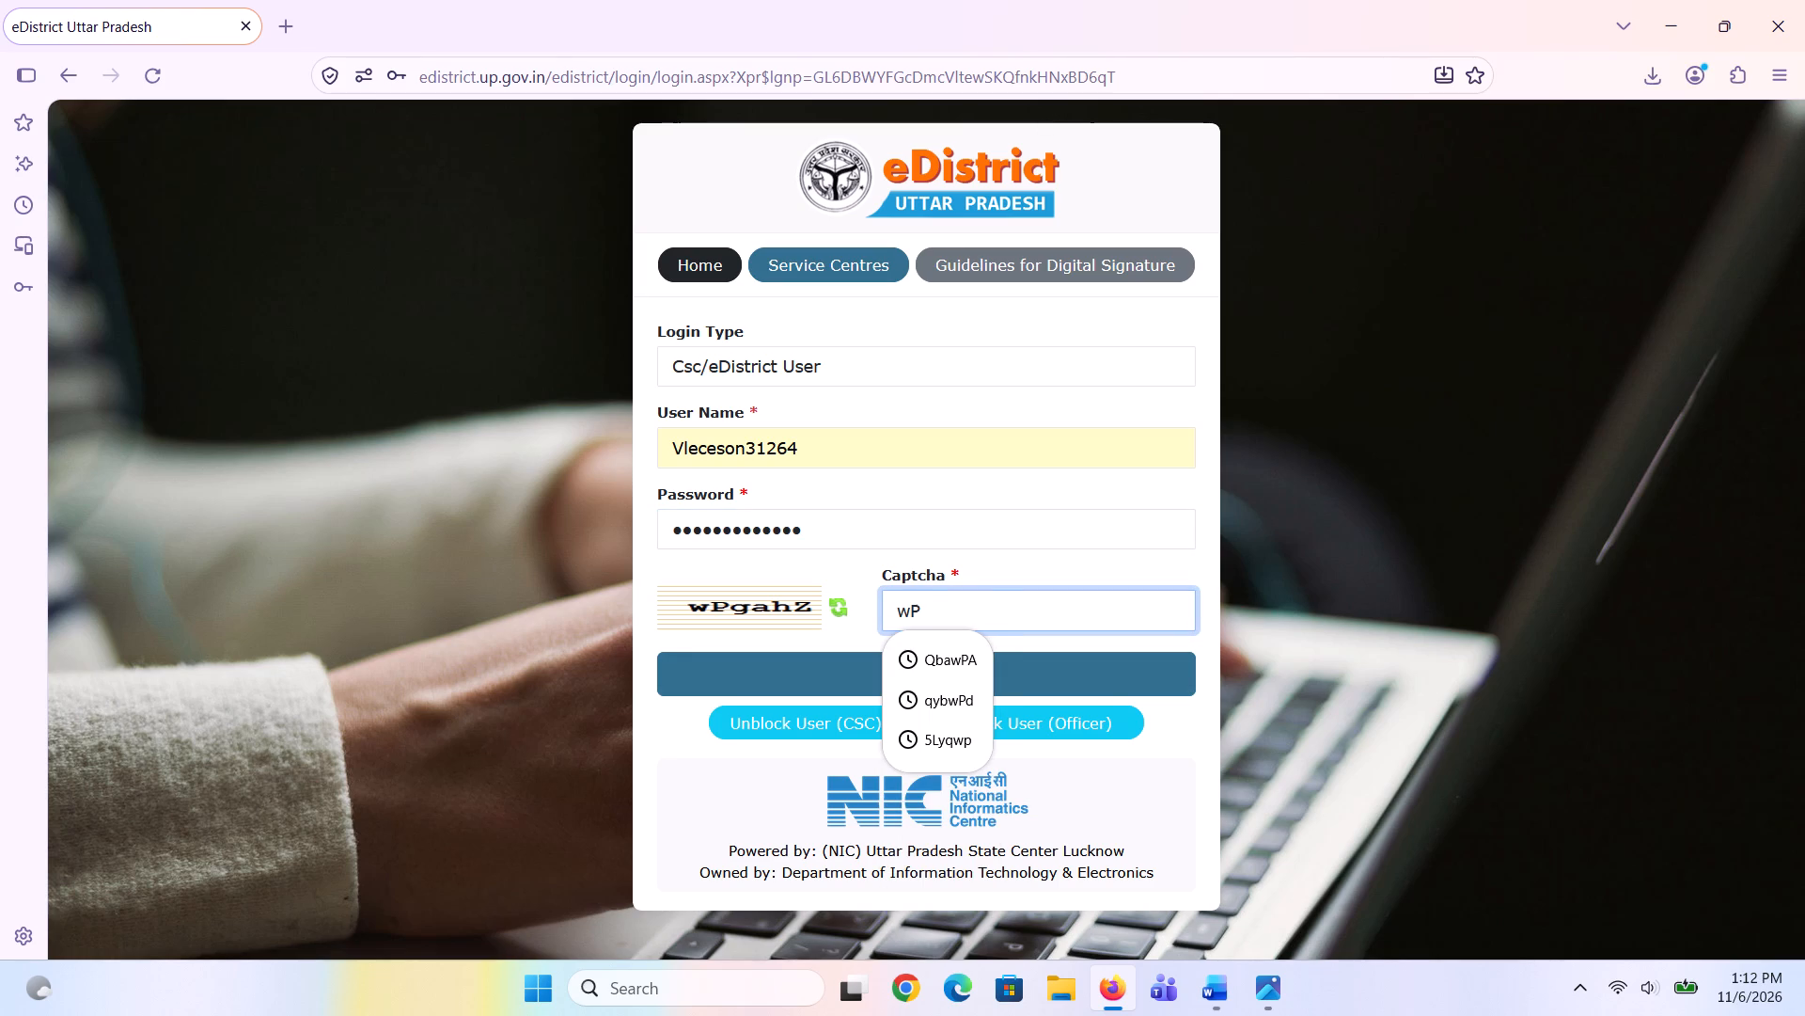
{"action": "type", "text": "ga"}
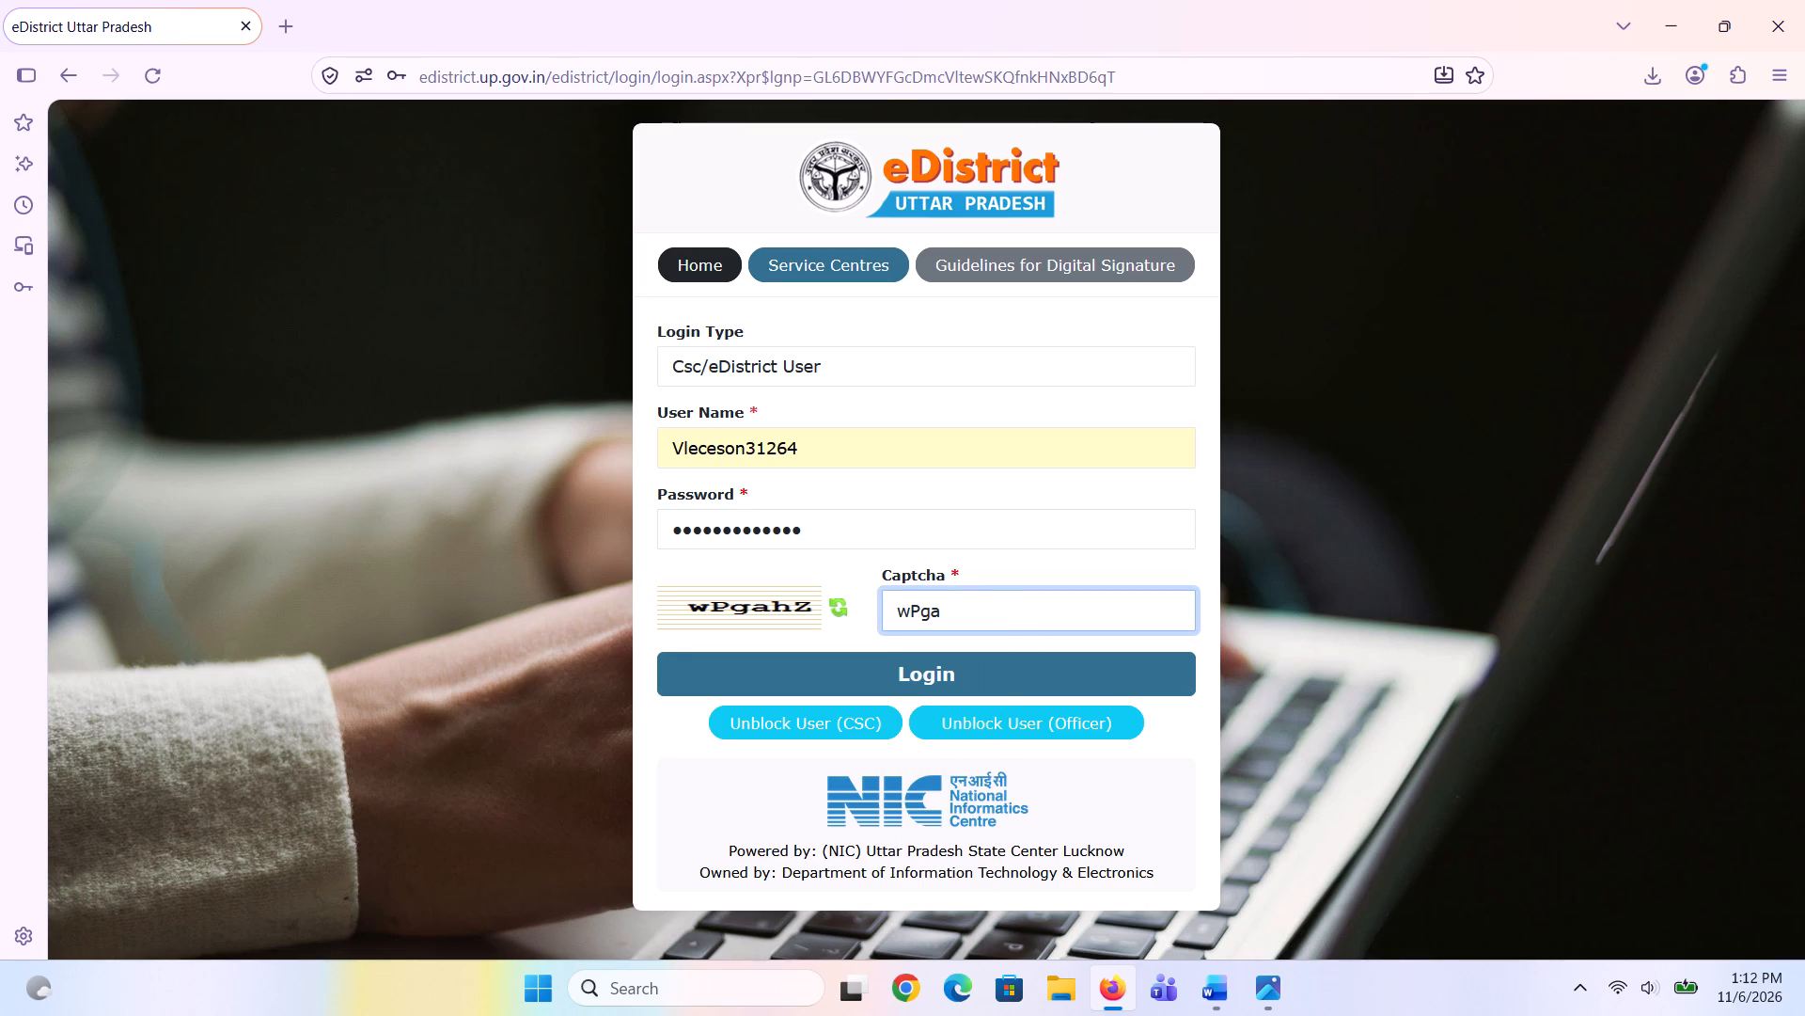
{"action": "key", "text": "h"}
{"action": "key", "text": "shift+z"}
{"action": "left_click", "coordinate": [949, 660]}
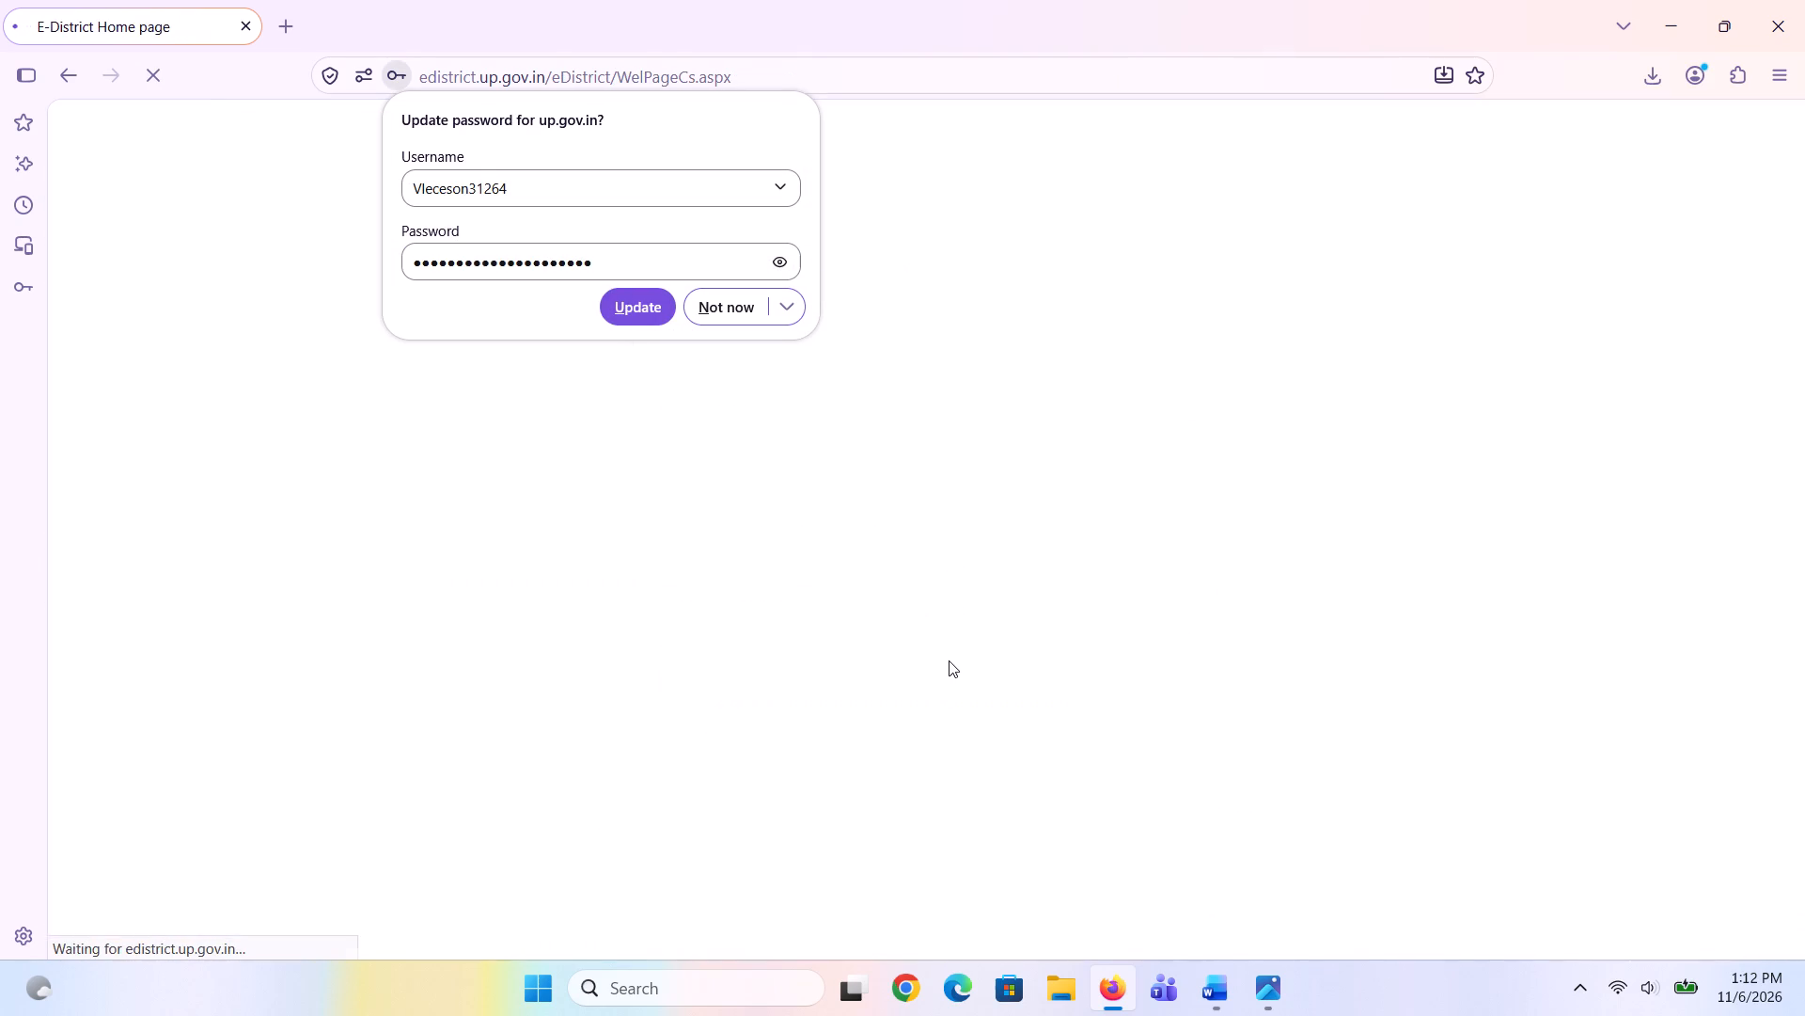
Enter the one-time code in the OTP field of the multi-factor authentication page.
{"action": "left_click", "coordinate": [991, 611]}
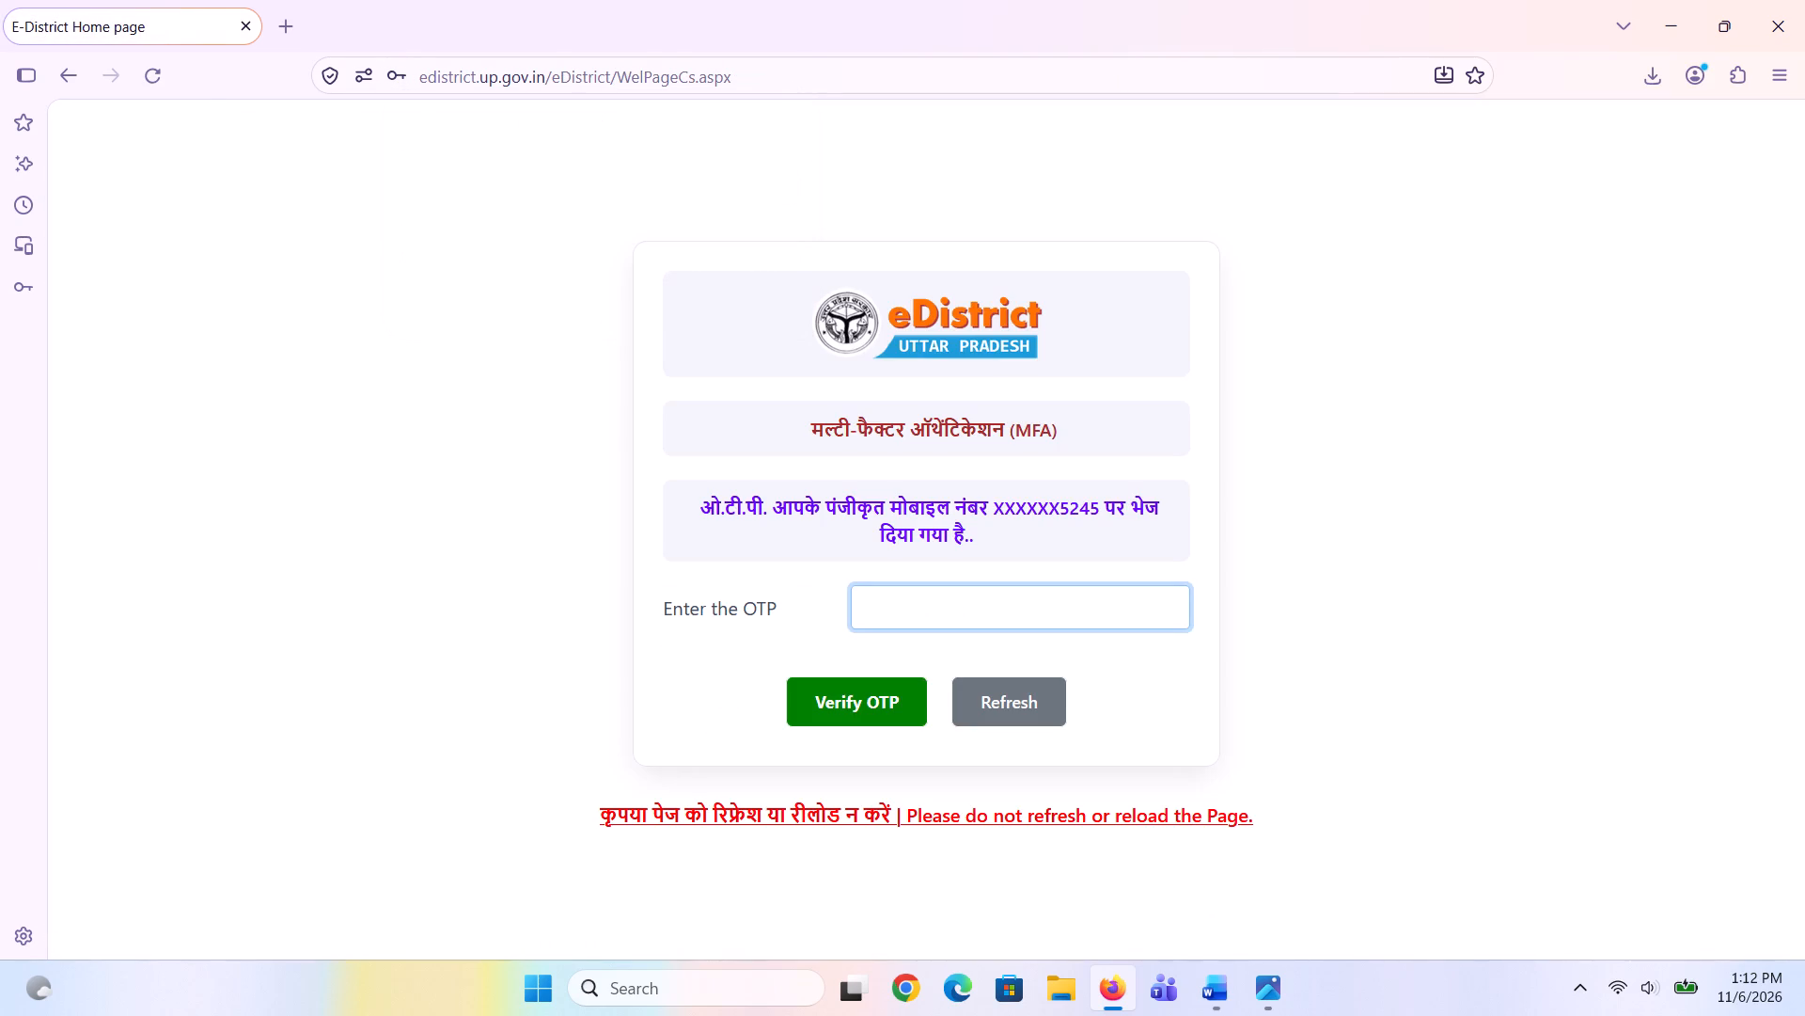
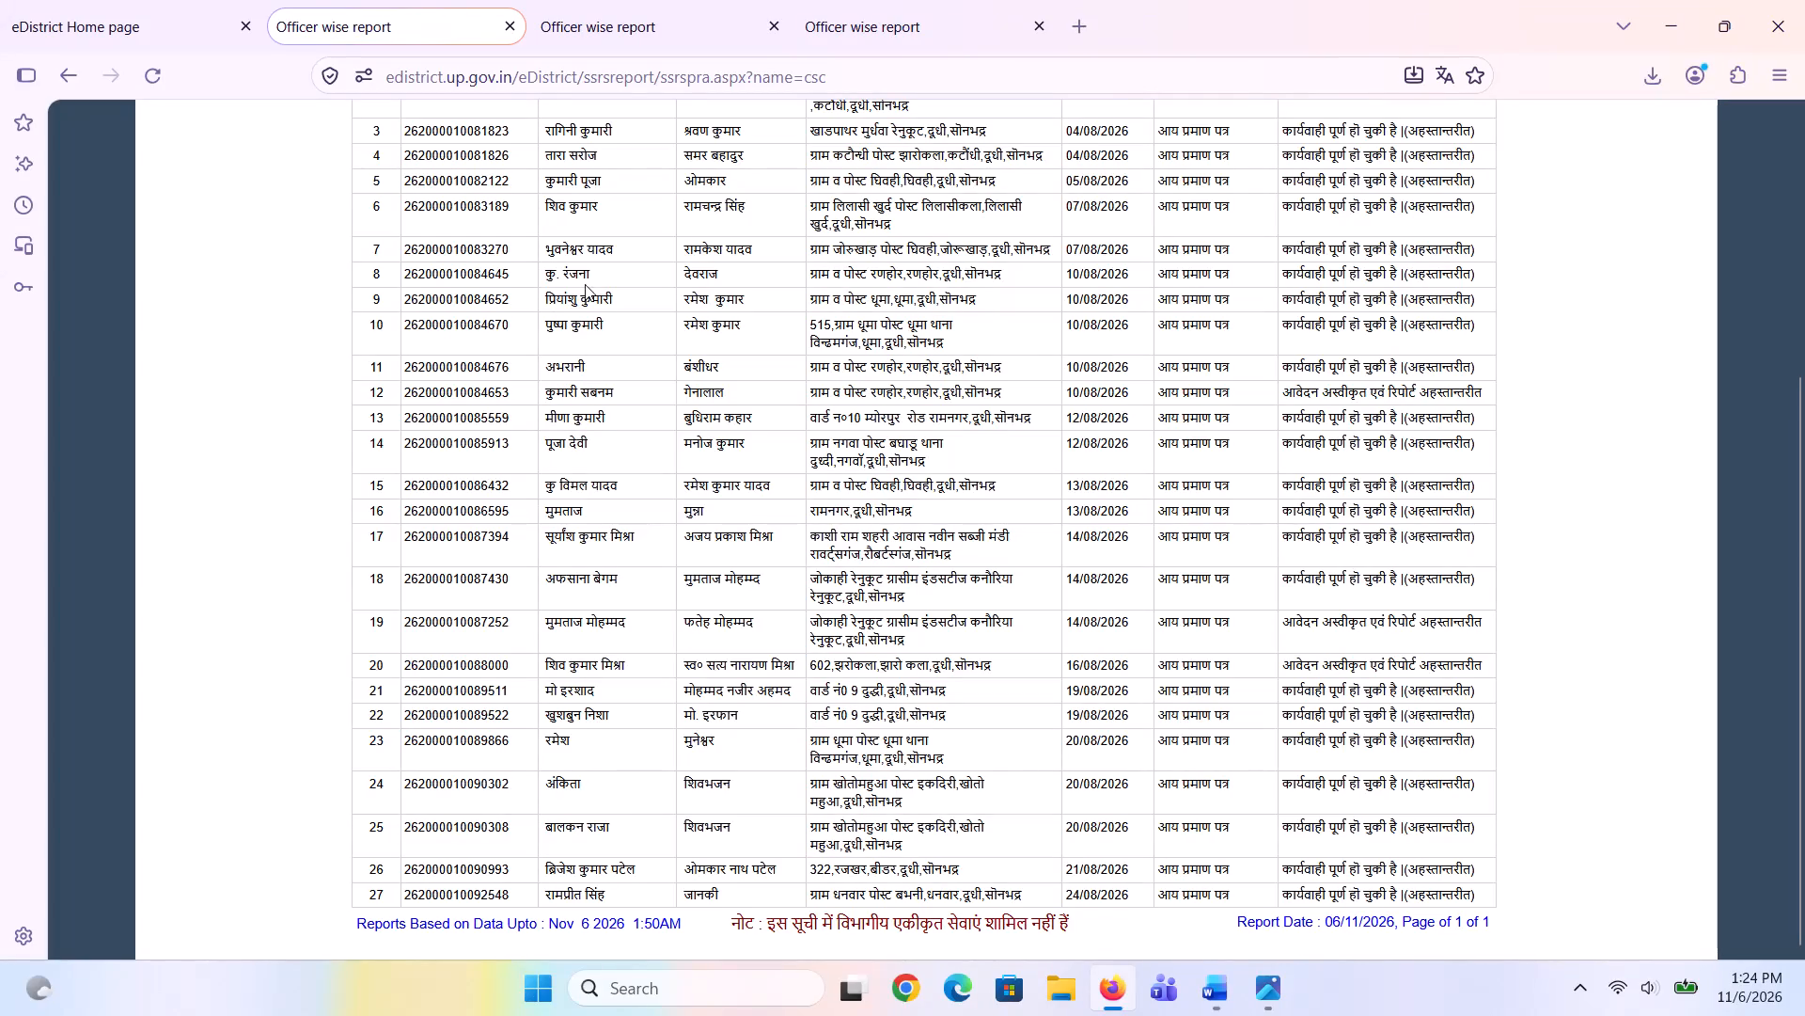
Copy the application number of entry 11 in the August 2026 आय प्रमाण पत्र list.
{"action": "scroll", "coordinate": [548, 163], "scroll_direction": "down", "scroll_amount": 1}
{"action": "scroll", "coordinate": [548, 163], "scroll_direction": "up", "scroll_amount": 2}
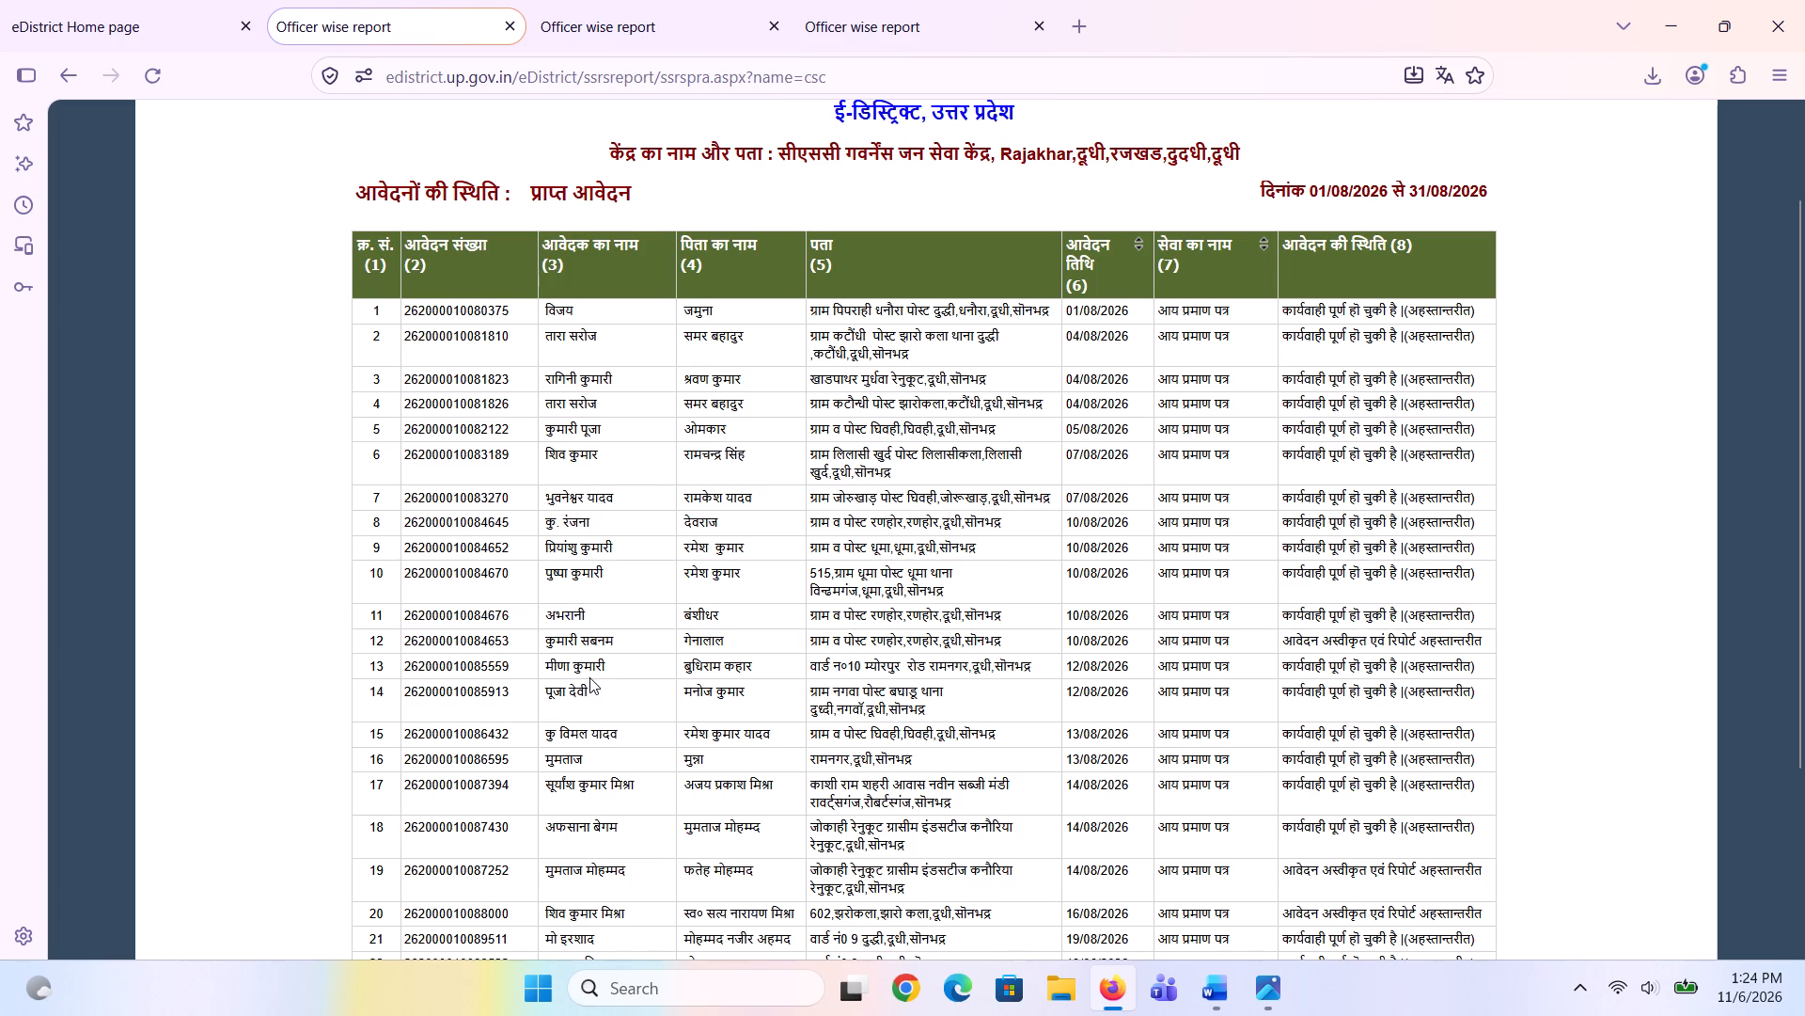
{"action": "scroll", "coordinate": [589, 677], "scroll_direction": "up", "scroll_amount": 1}
{"action": "scroll", "coordinate": [589, 685], "scroll_direction": "down", "scroll_amount": 1}
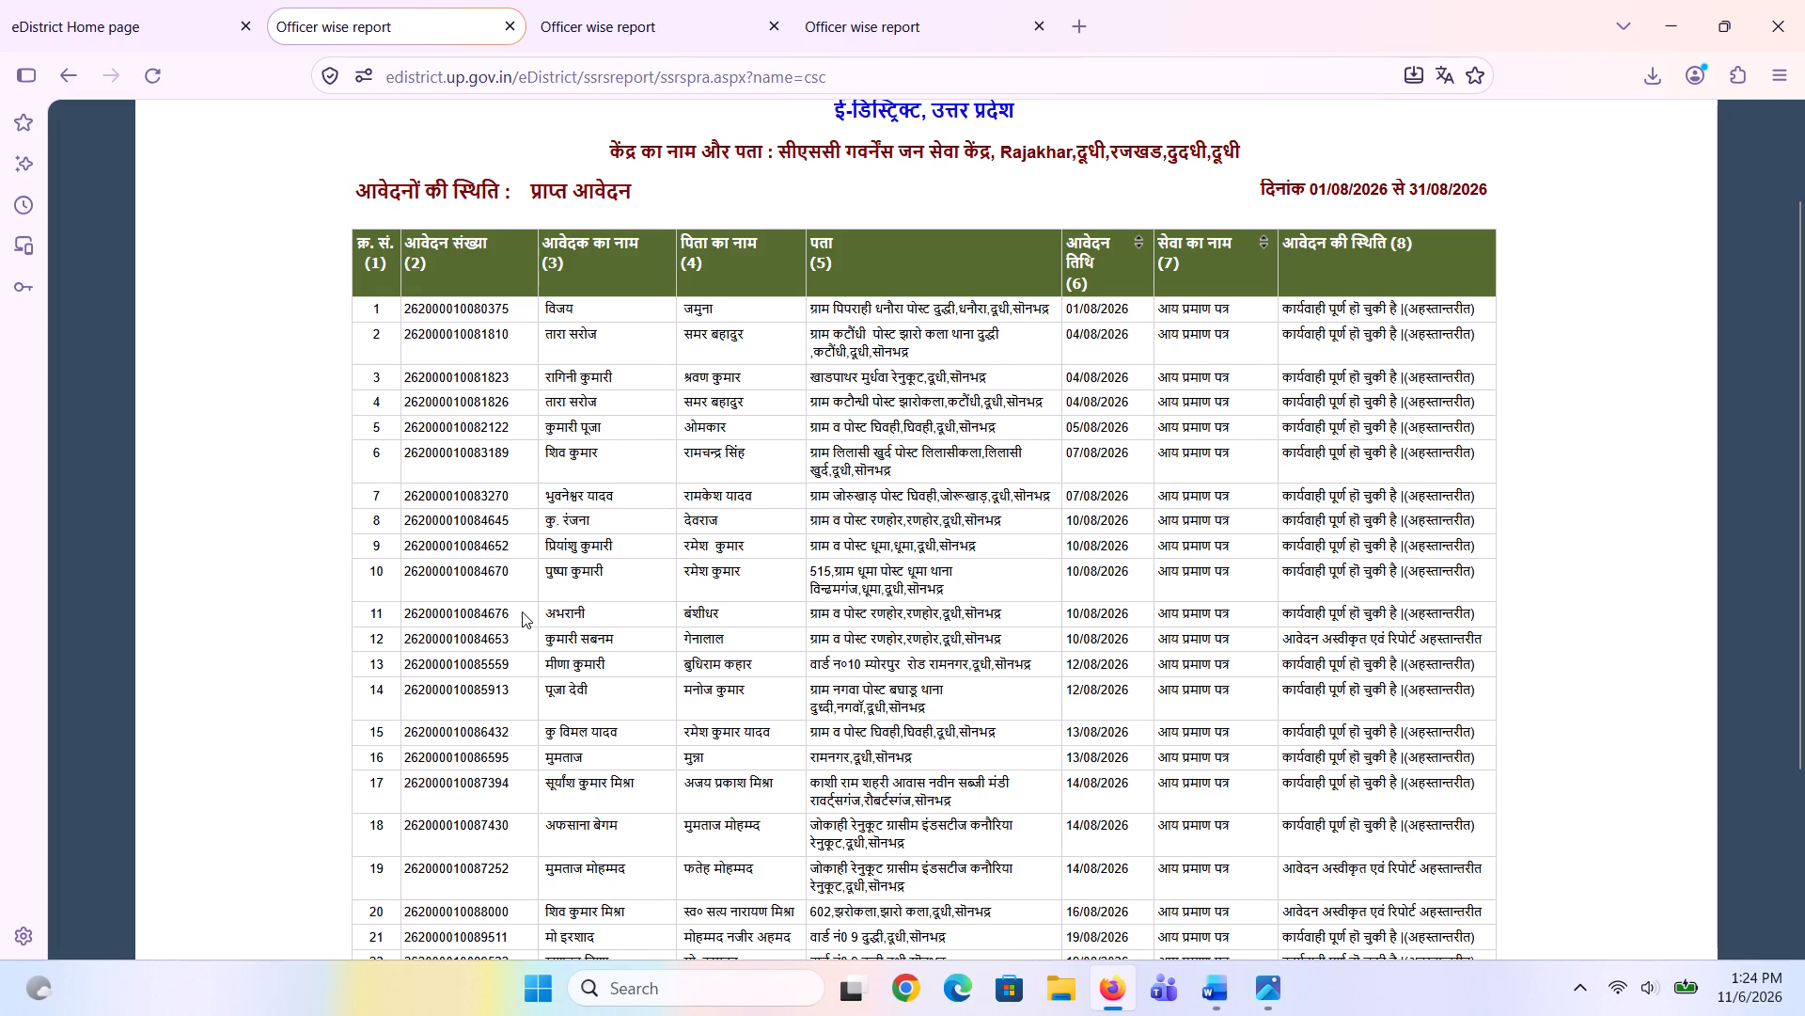
{"action": "left_click_drag", "start_coordinate": [522, 604], "coordinate": [369, 613]}
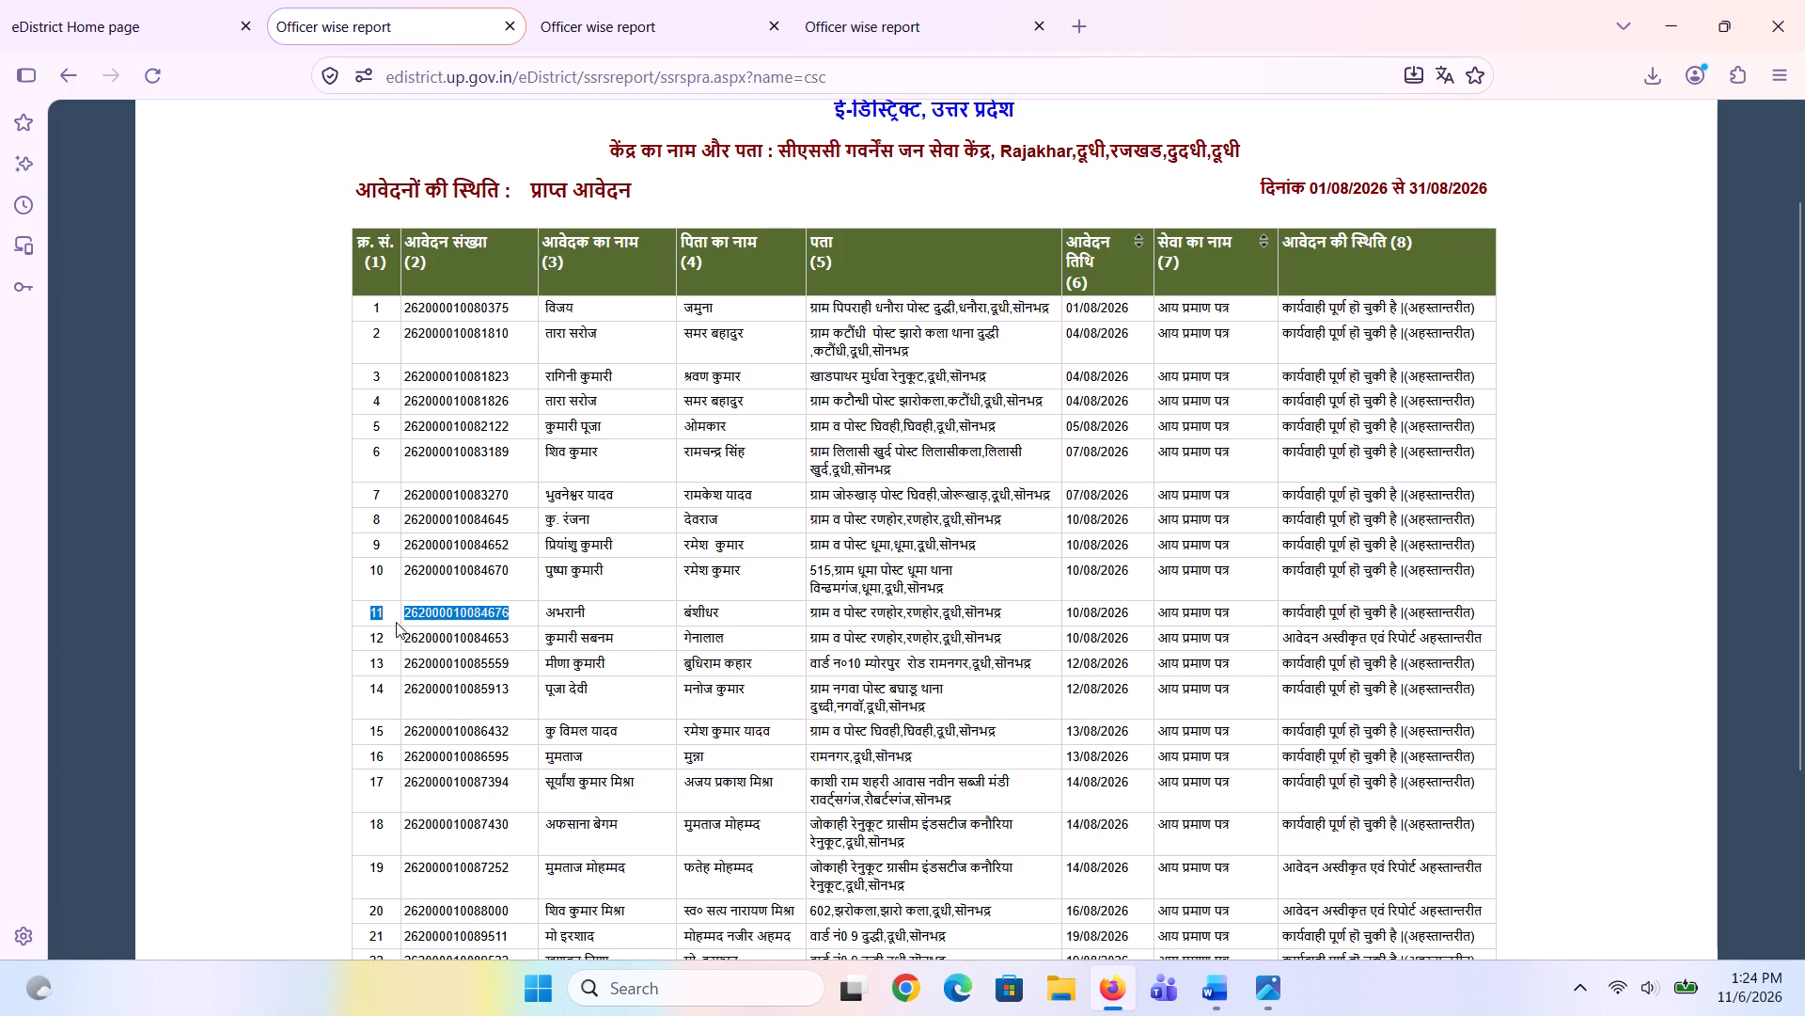
{"action": "left_click", "coordinate": [517, 614]}
{"action": "left_click", "coordinate": [516, 614]}
{"action": "key", "text": "ctrl+c"}
{"action": "key", "text": "ctrl+c"}
{"action": "key", "text": "ctrl+c"}
{"action": "scroll", "coordinate": [628, 705], "scroll_direction": "up", "scroll_amount": 1}
{"action": "scroll", "coordinate": [625, 718], "scroll_direction": "down", "scroll_amount": 4}
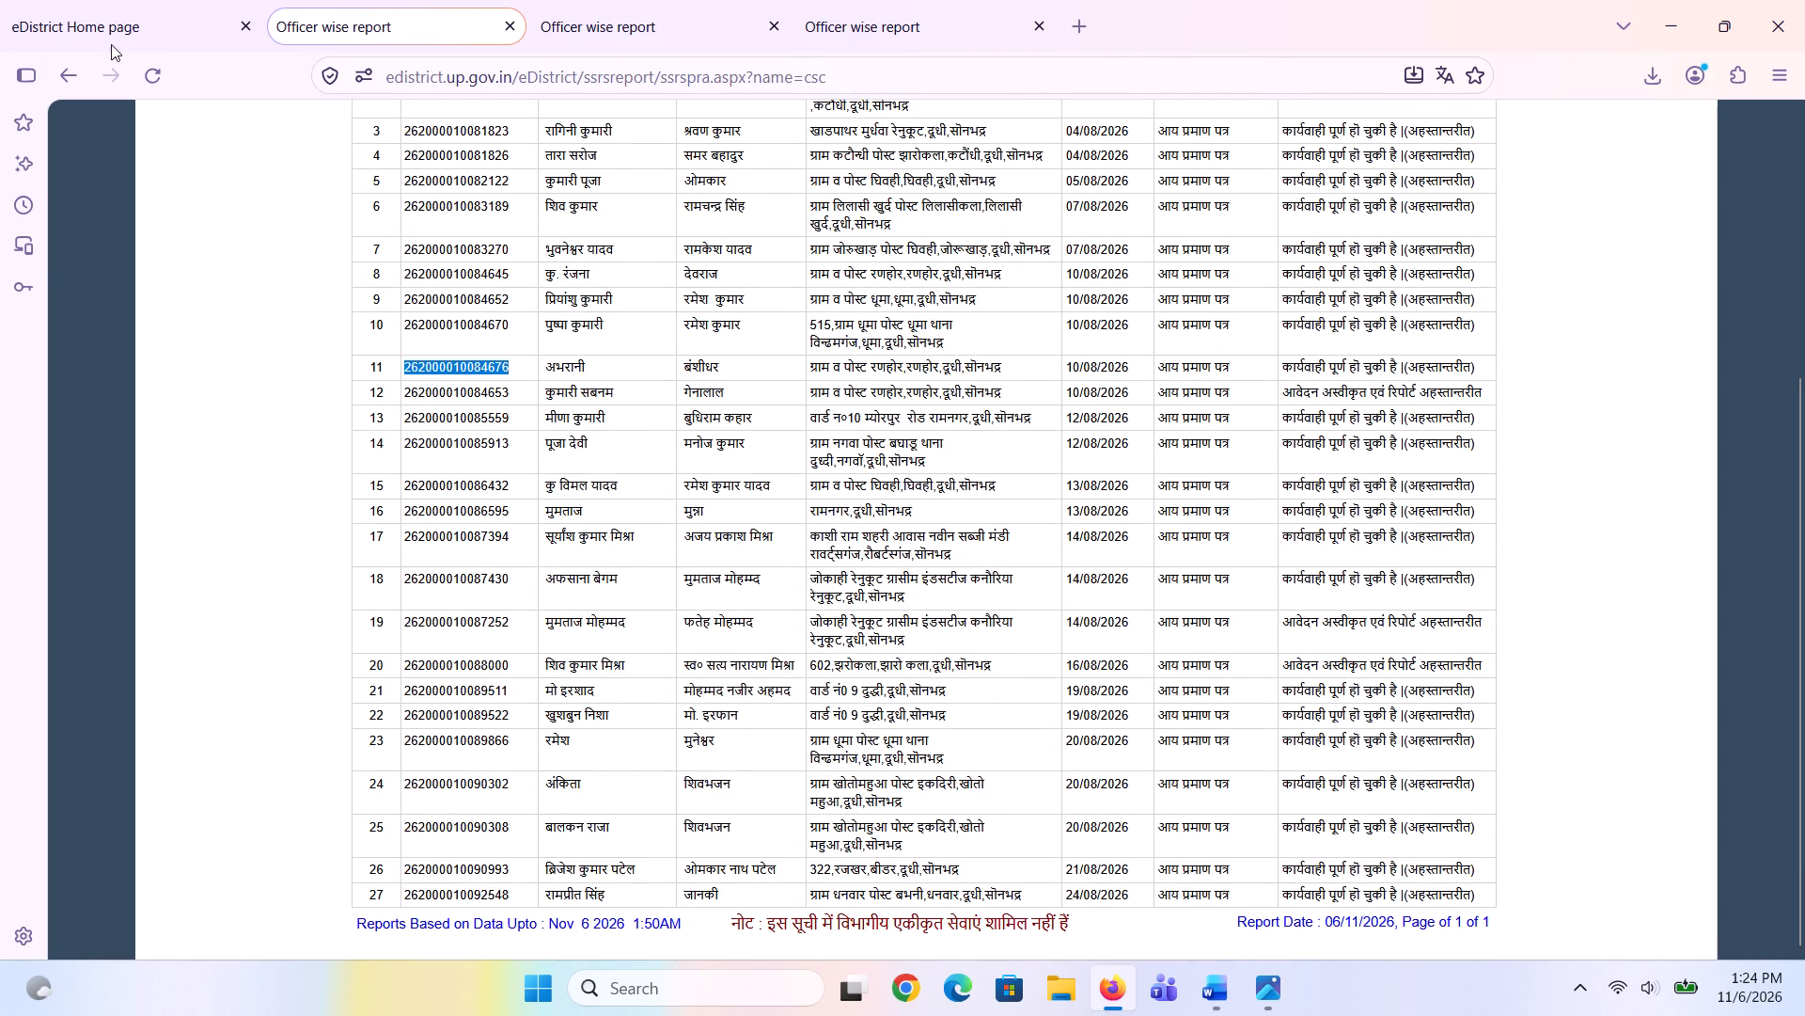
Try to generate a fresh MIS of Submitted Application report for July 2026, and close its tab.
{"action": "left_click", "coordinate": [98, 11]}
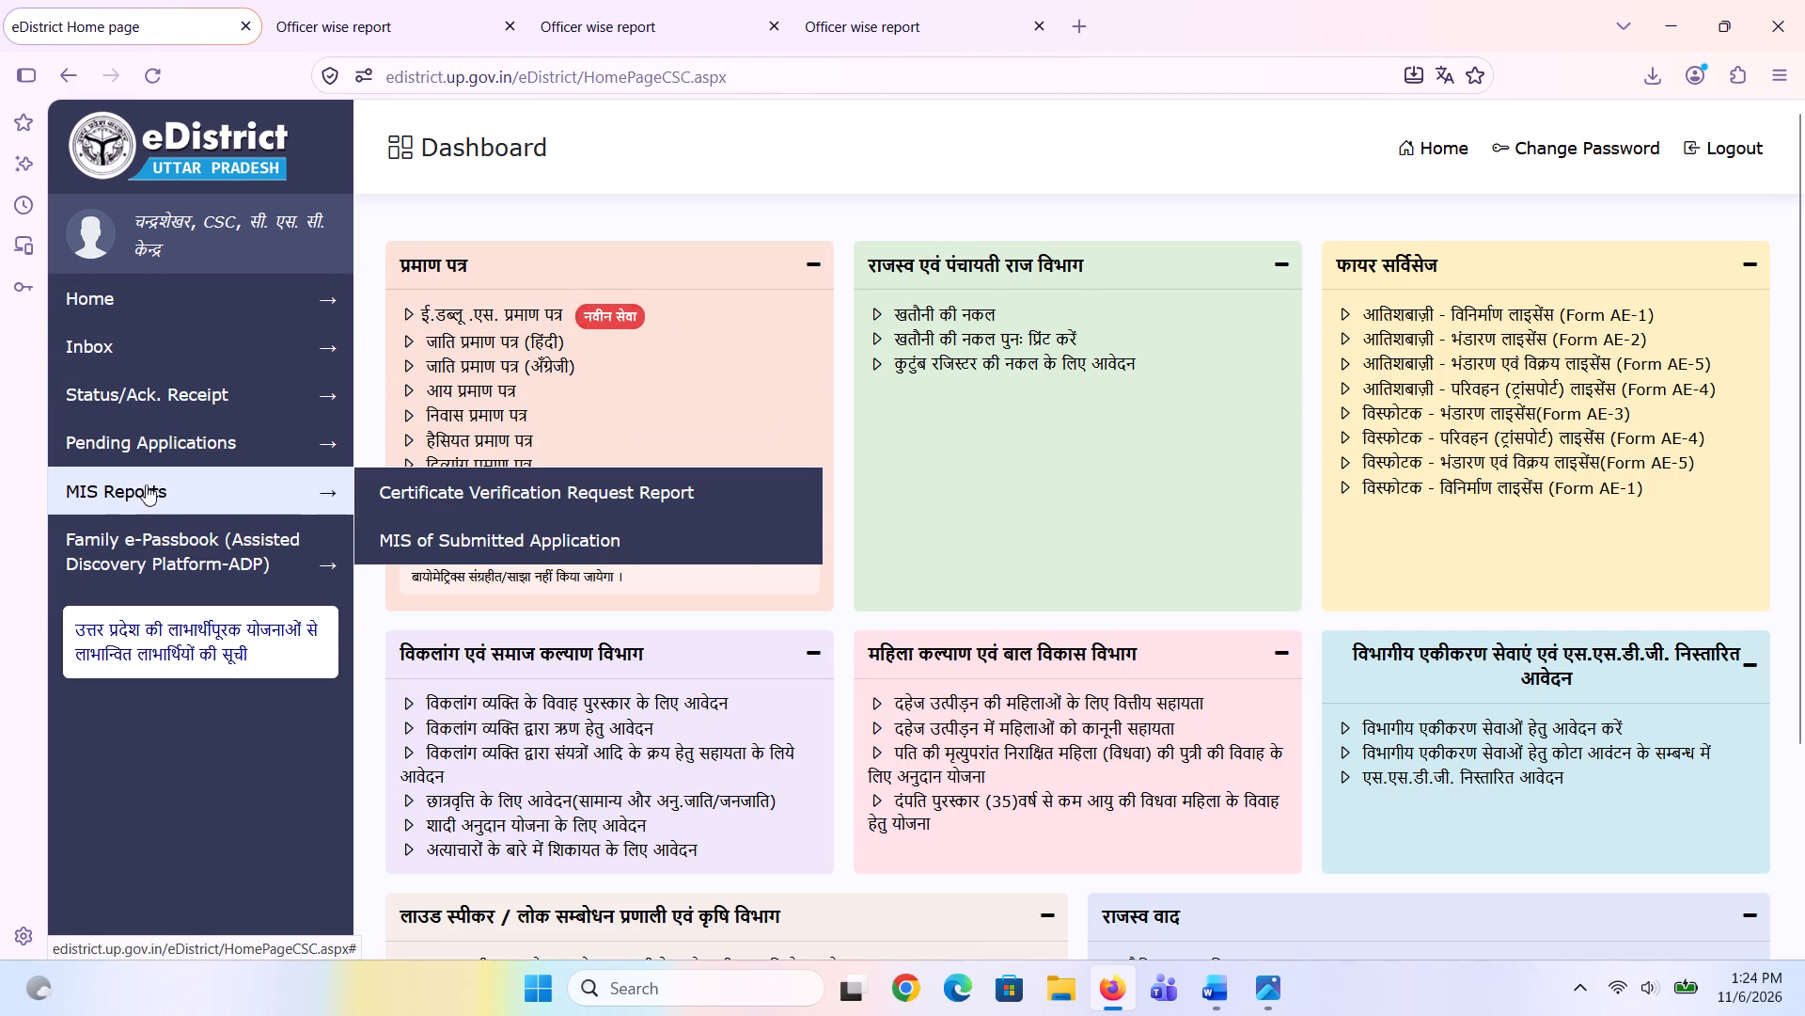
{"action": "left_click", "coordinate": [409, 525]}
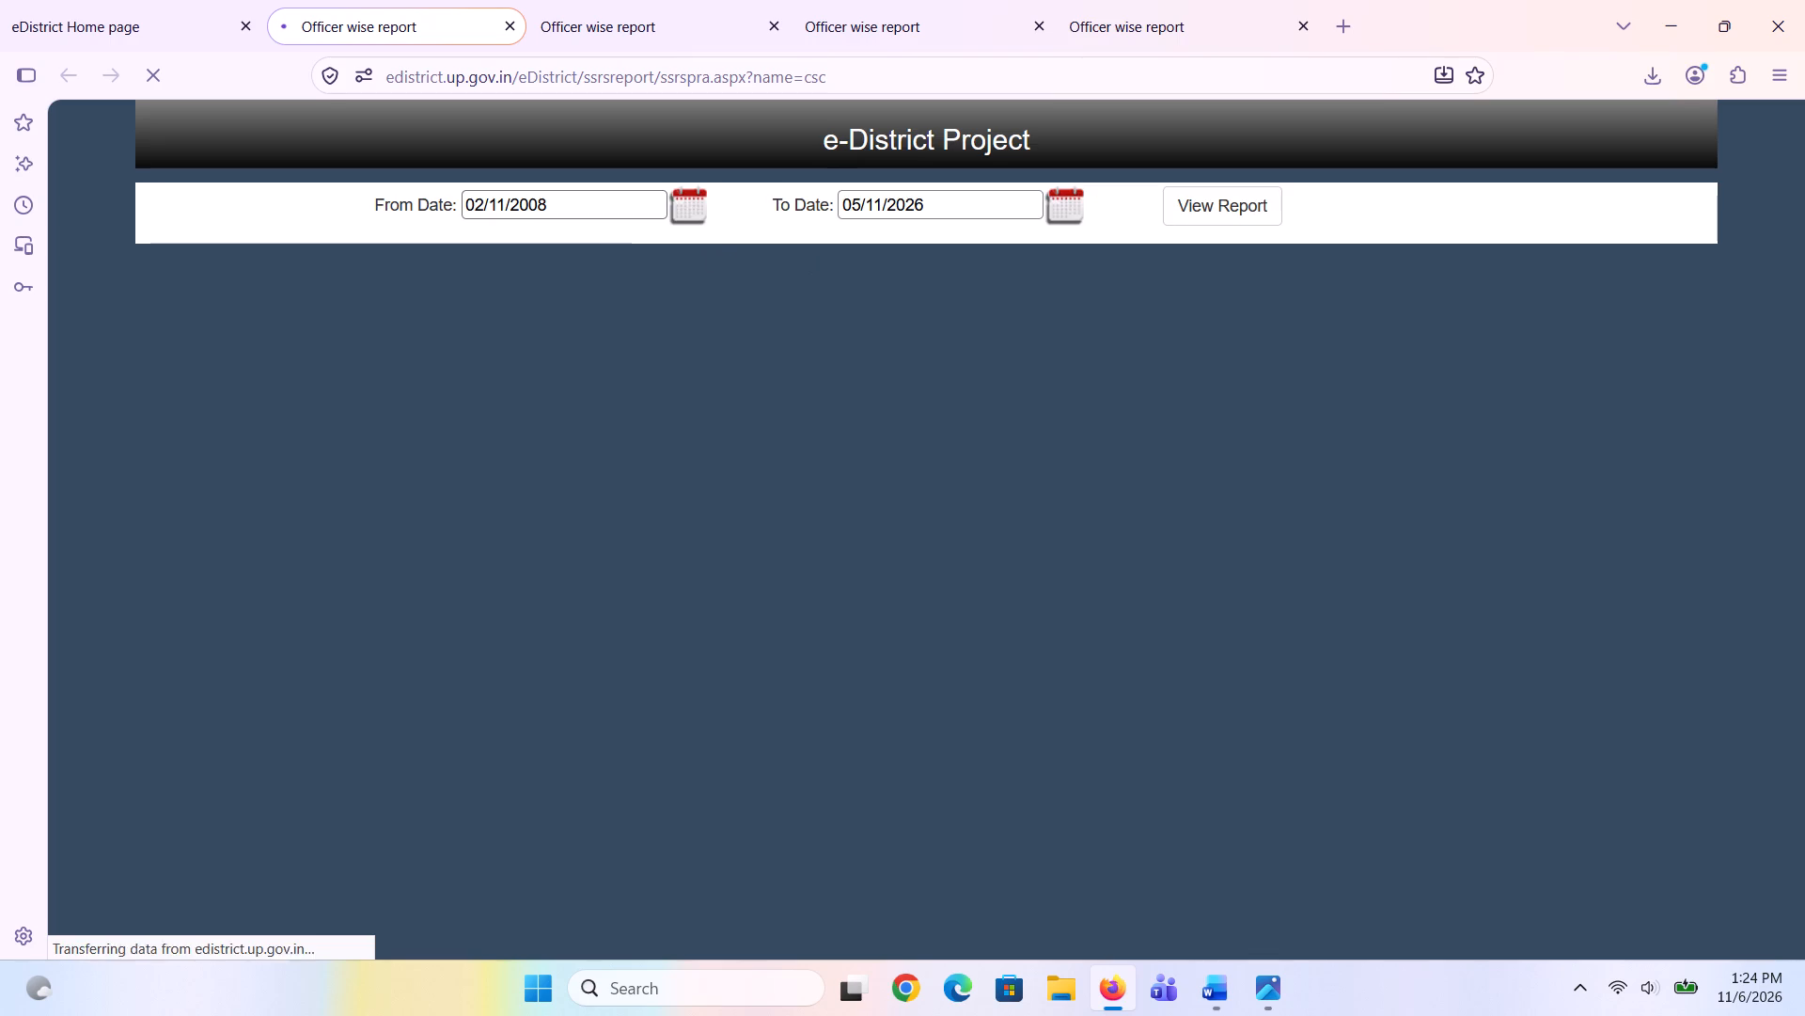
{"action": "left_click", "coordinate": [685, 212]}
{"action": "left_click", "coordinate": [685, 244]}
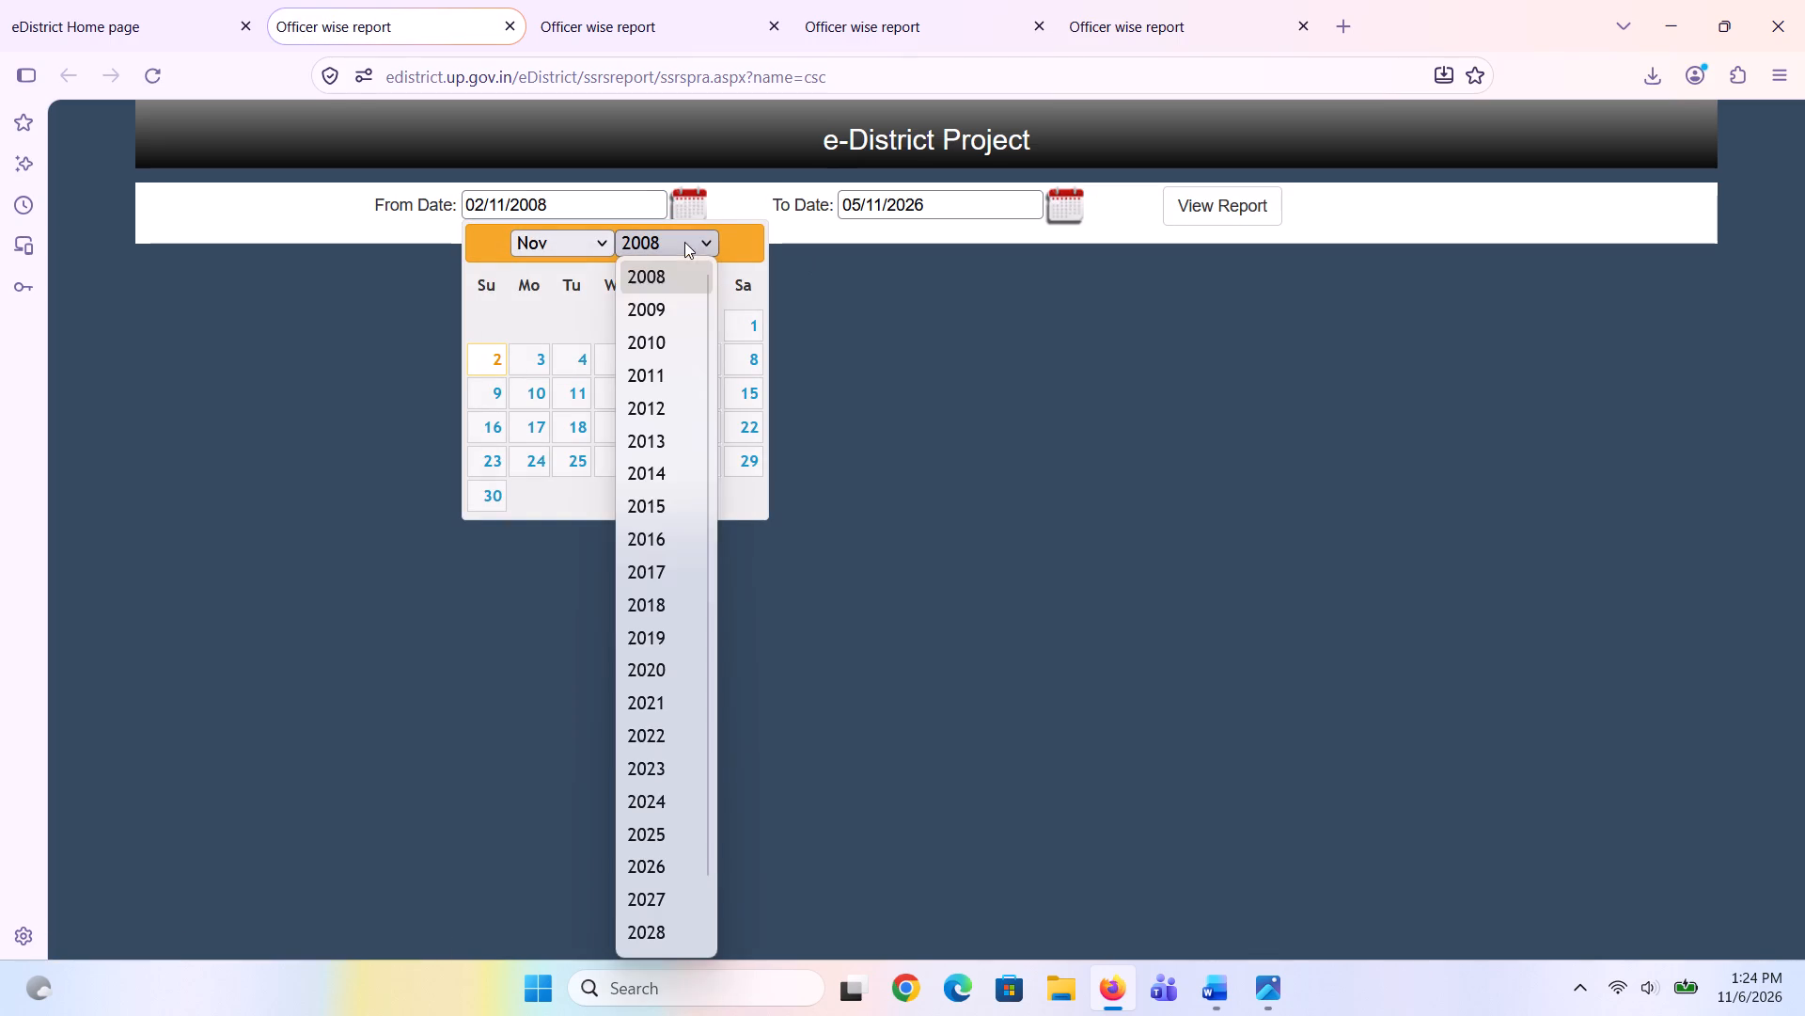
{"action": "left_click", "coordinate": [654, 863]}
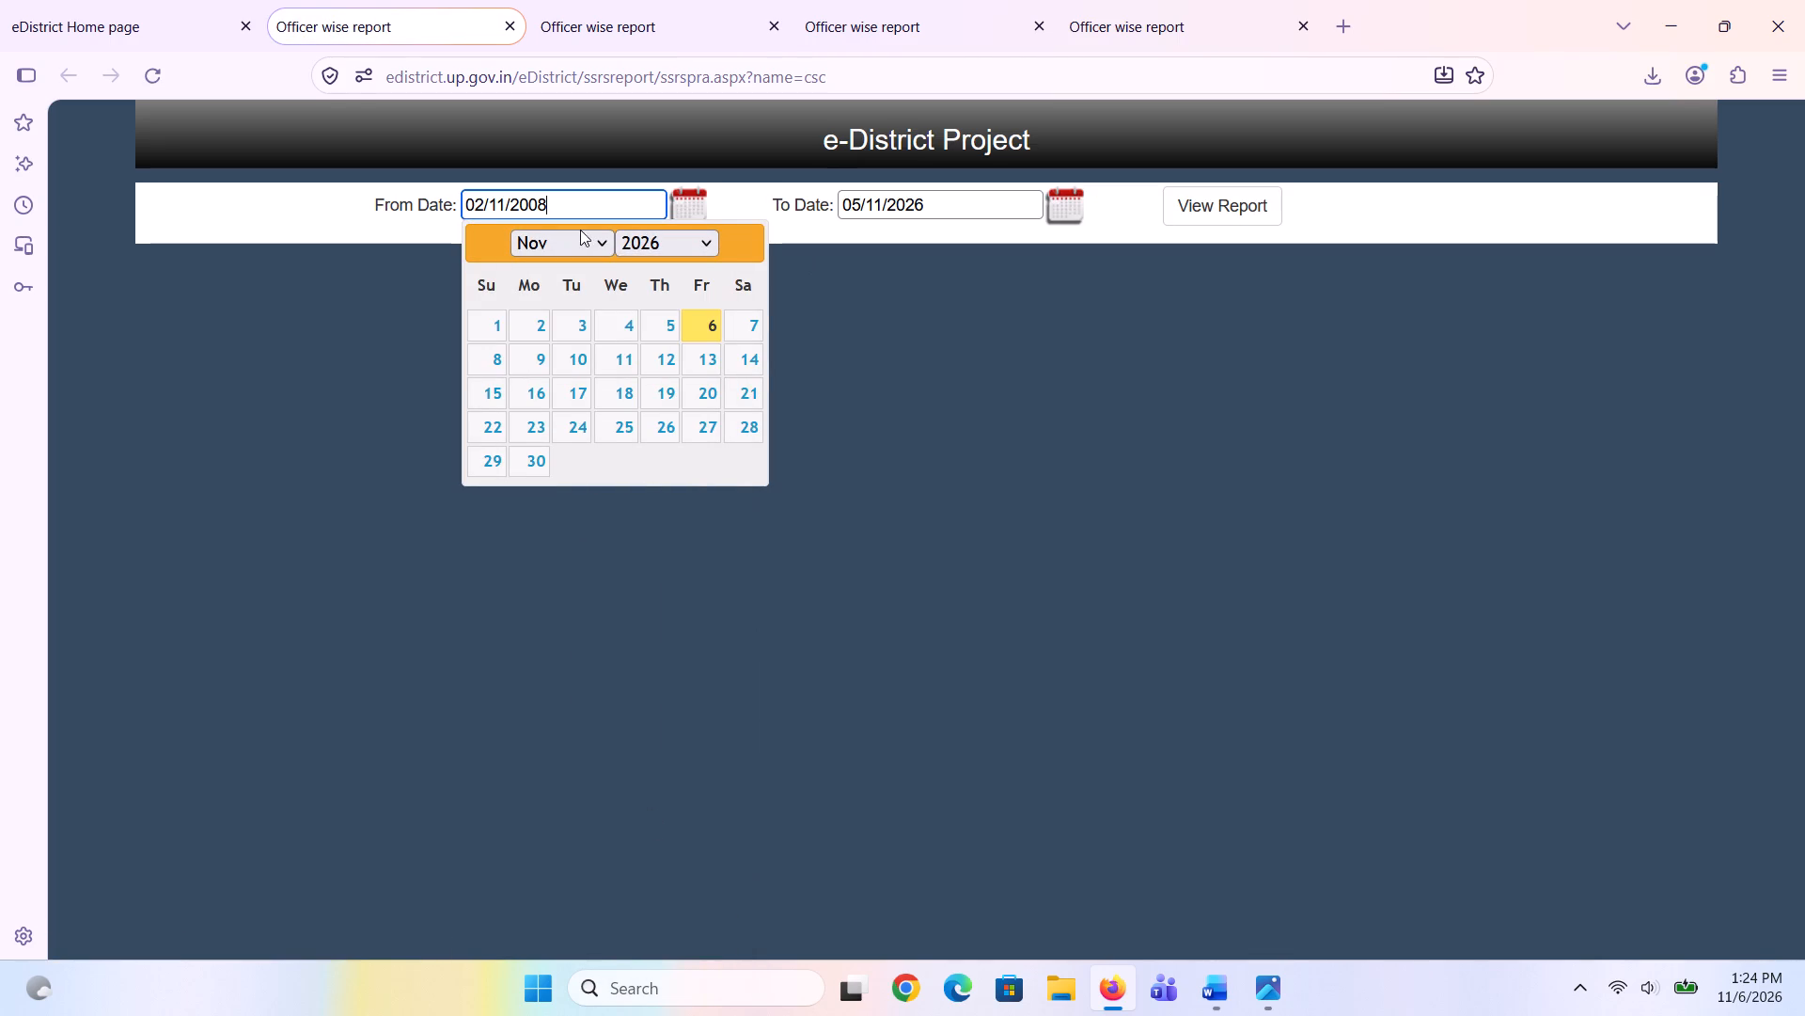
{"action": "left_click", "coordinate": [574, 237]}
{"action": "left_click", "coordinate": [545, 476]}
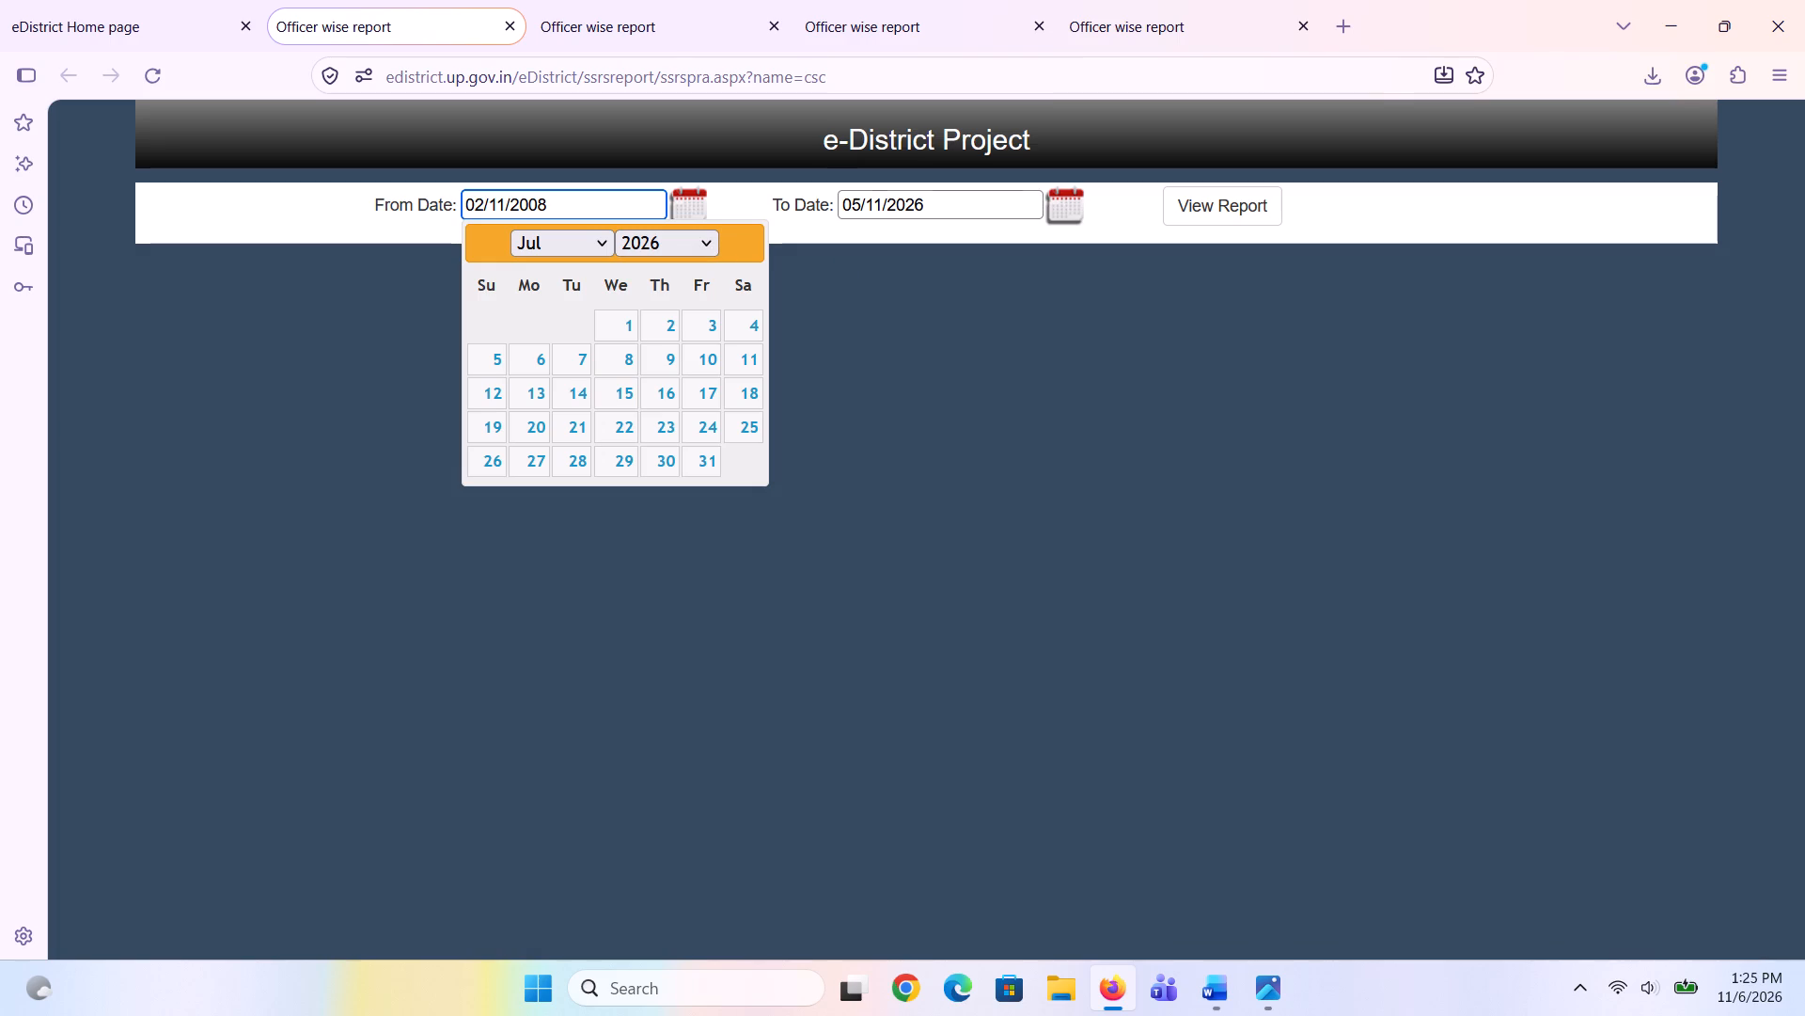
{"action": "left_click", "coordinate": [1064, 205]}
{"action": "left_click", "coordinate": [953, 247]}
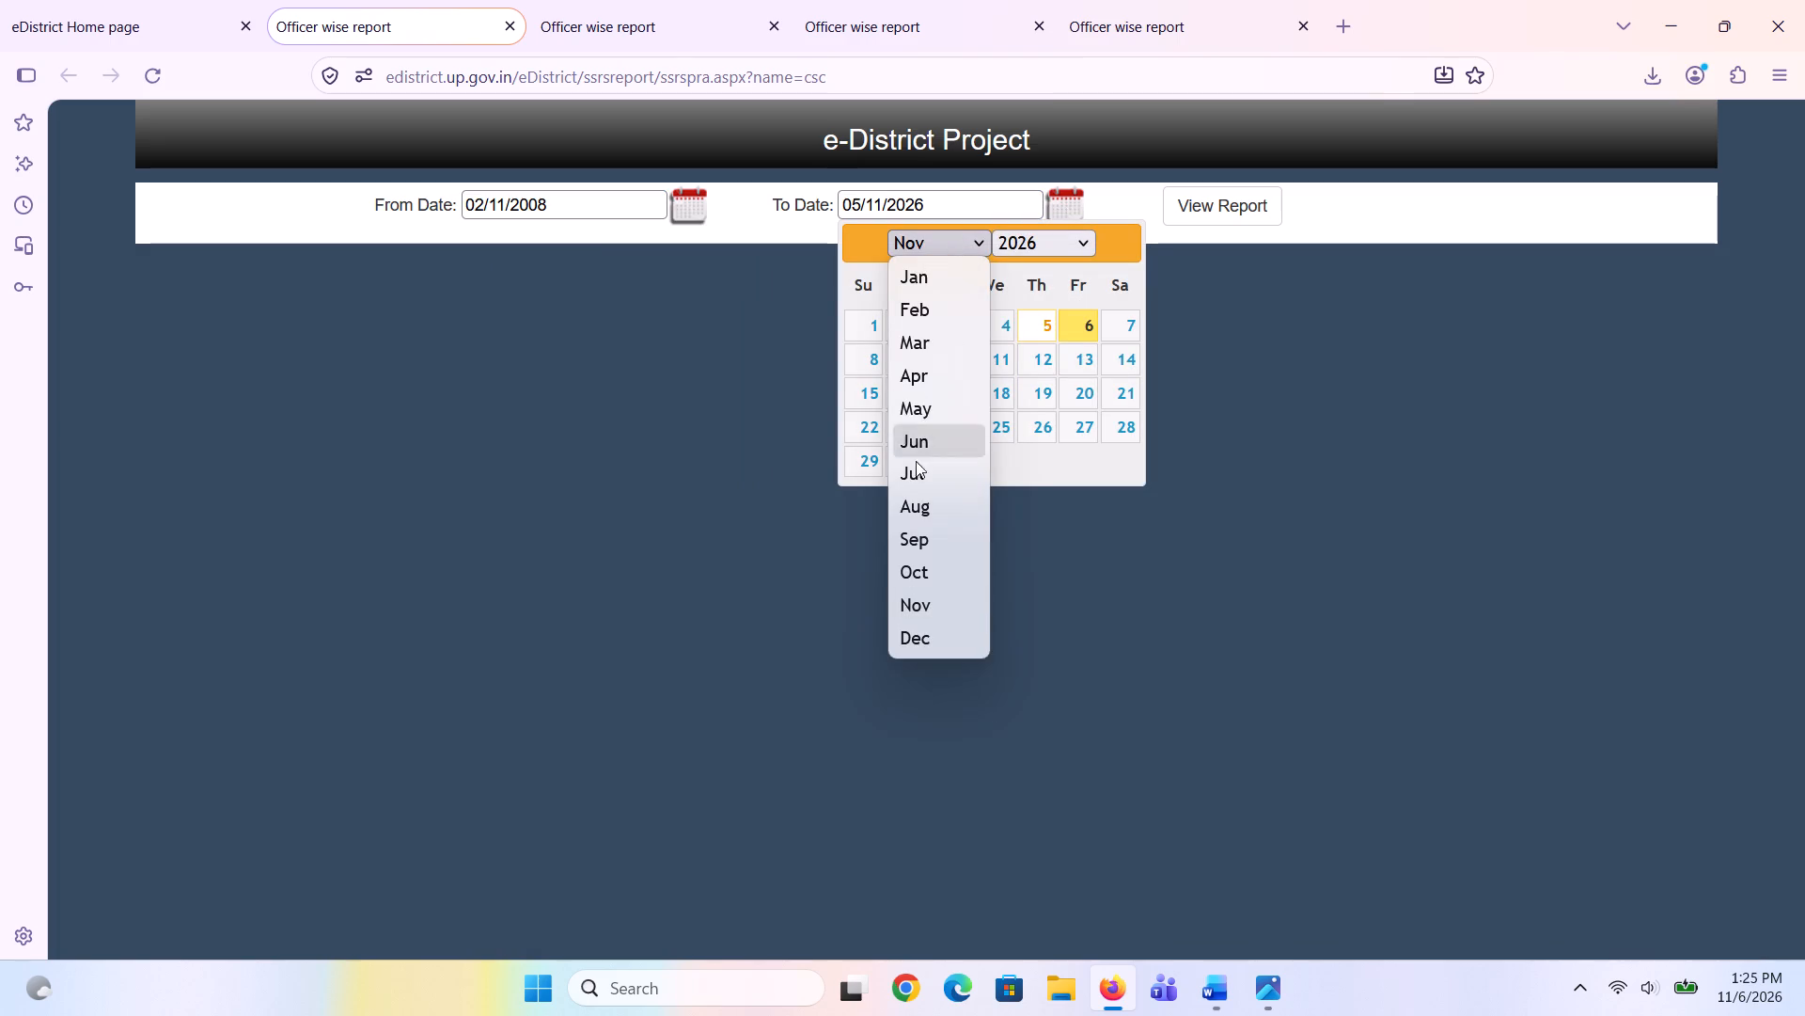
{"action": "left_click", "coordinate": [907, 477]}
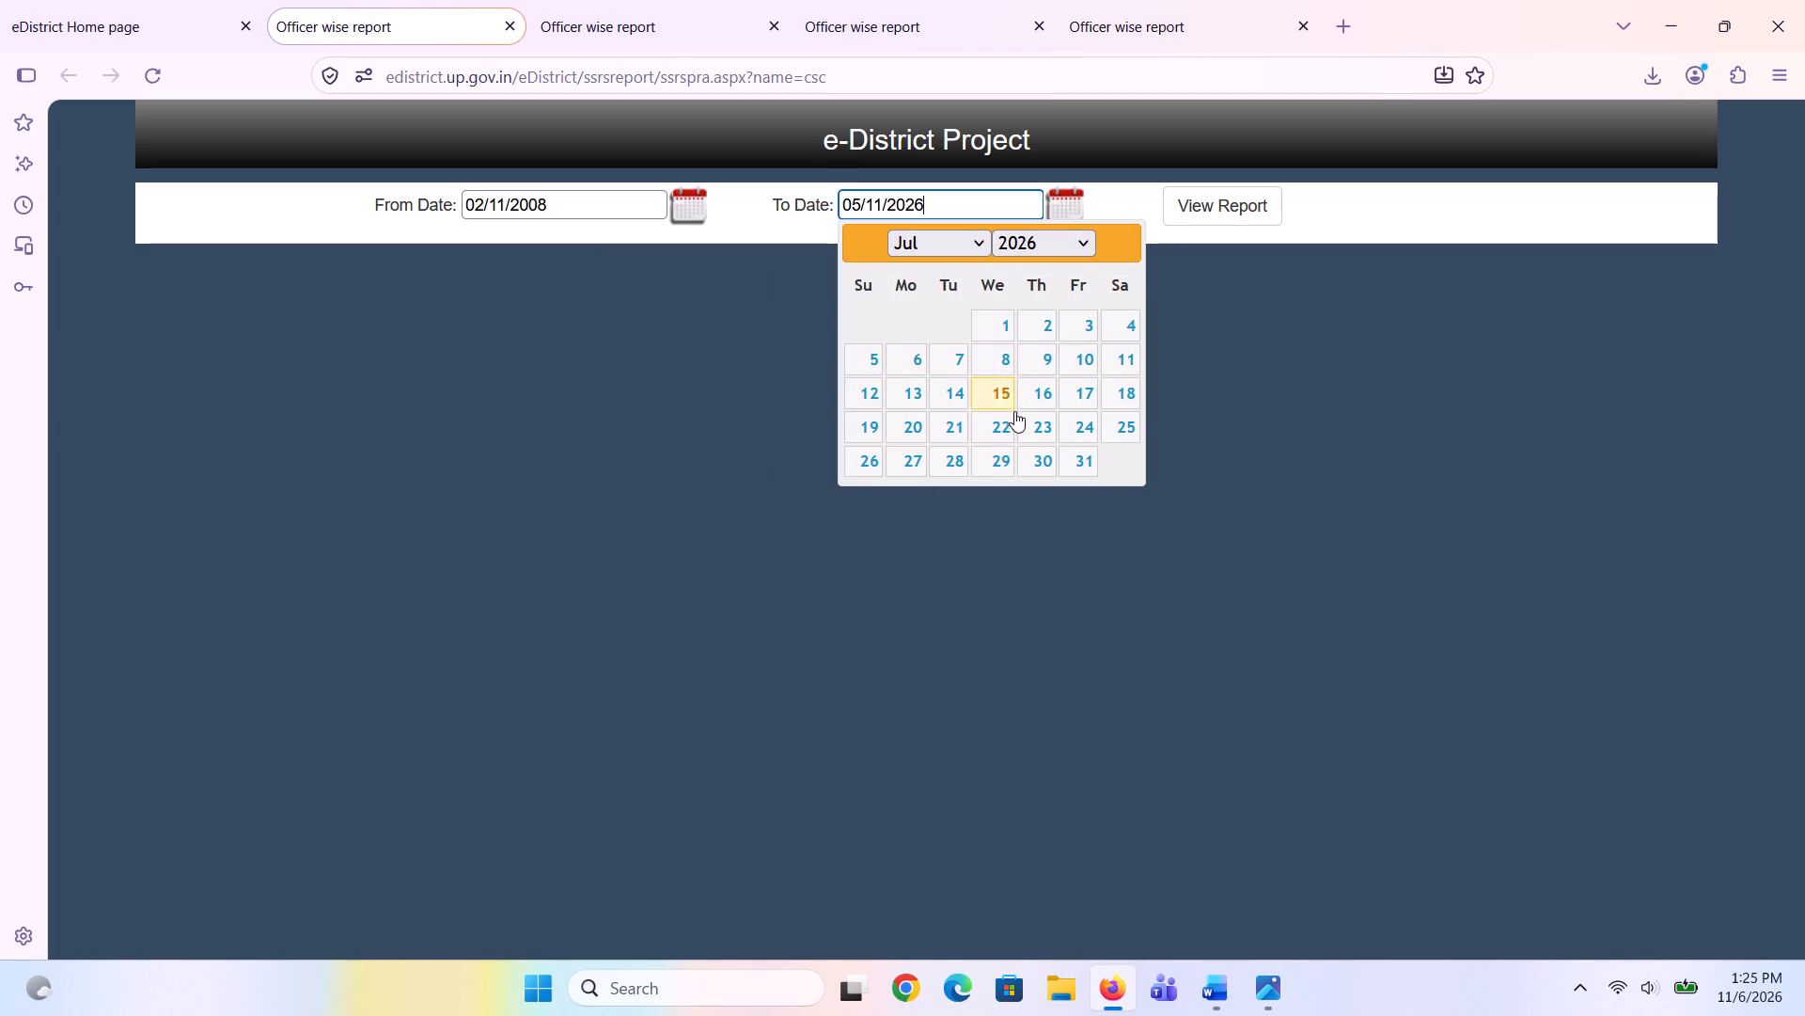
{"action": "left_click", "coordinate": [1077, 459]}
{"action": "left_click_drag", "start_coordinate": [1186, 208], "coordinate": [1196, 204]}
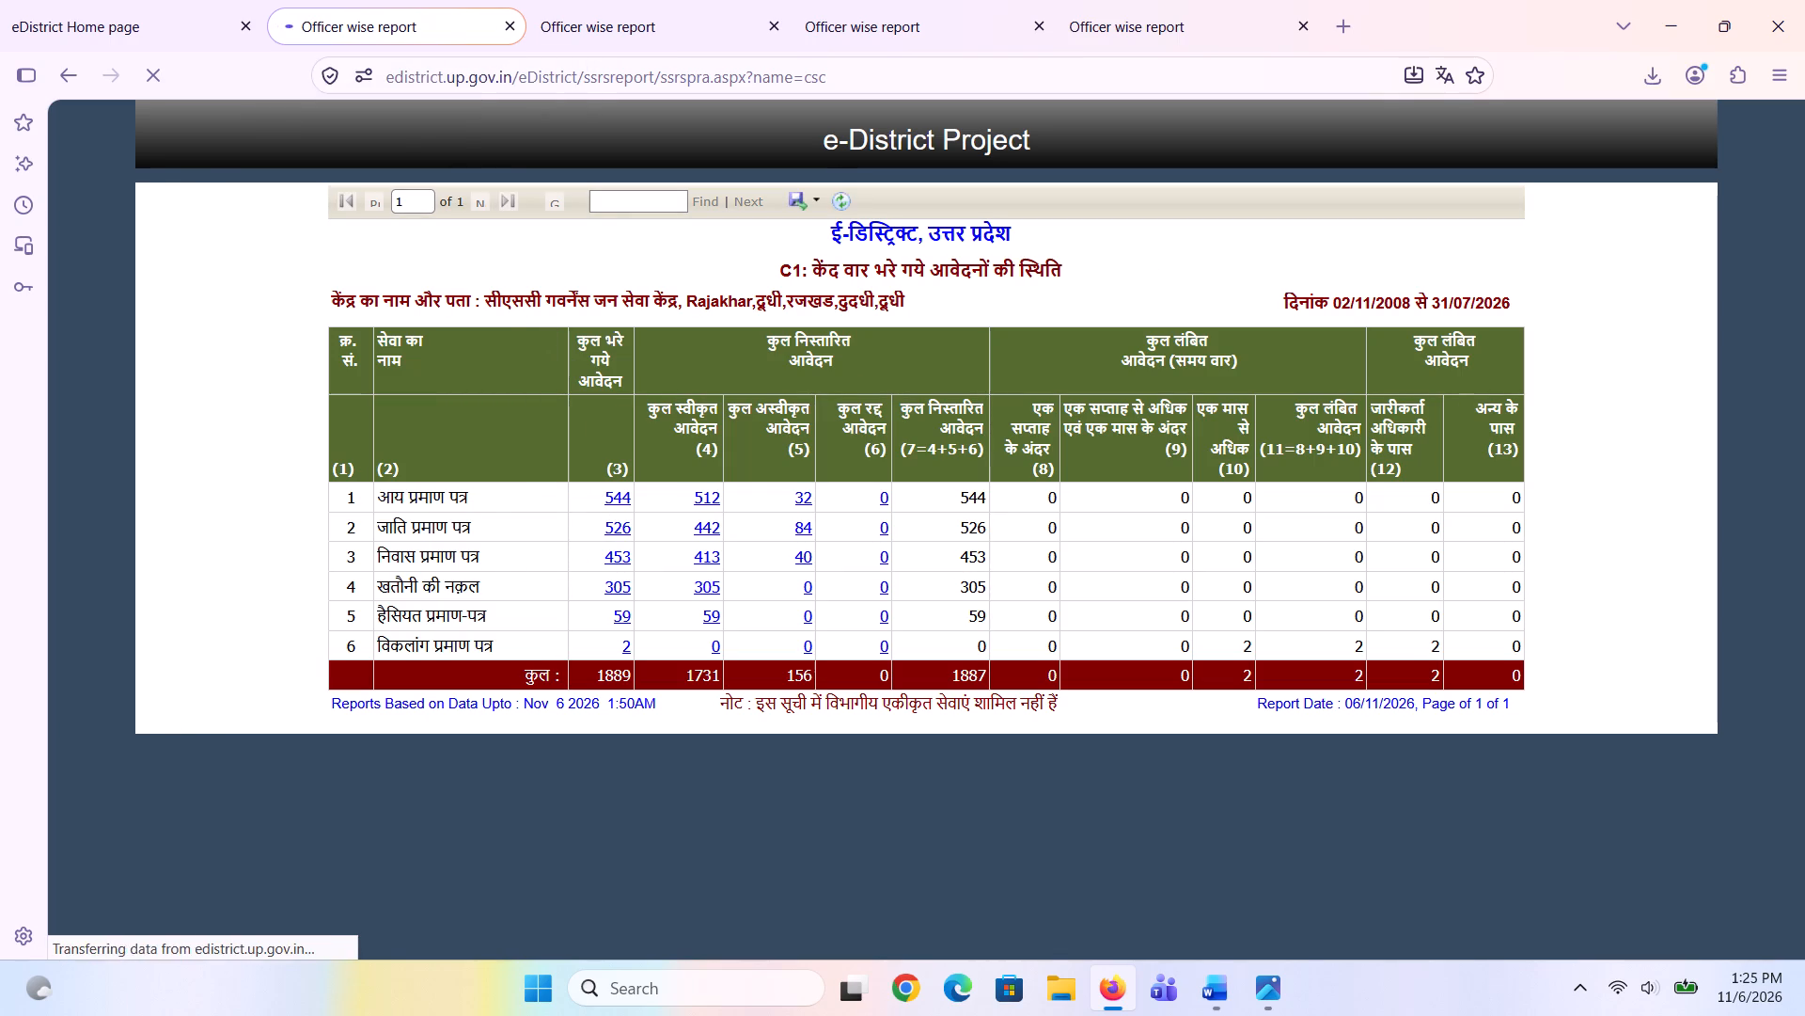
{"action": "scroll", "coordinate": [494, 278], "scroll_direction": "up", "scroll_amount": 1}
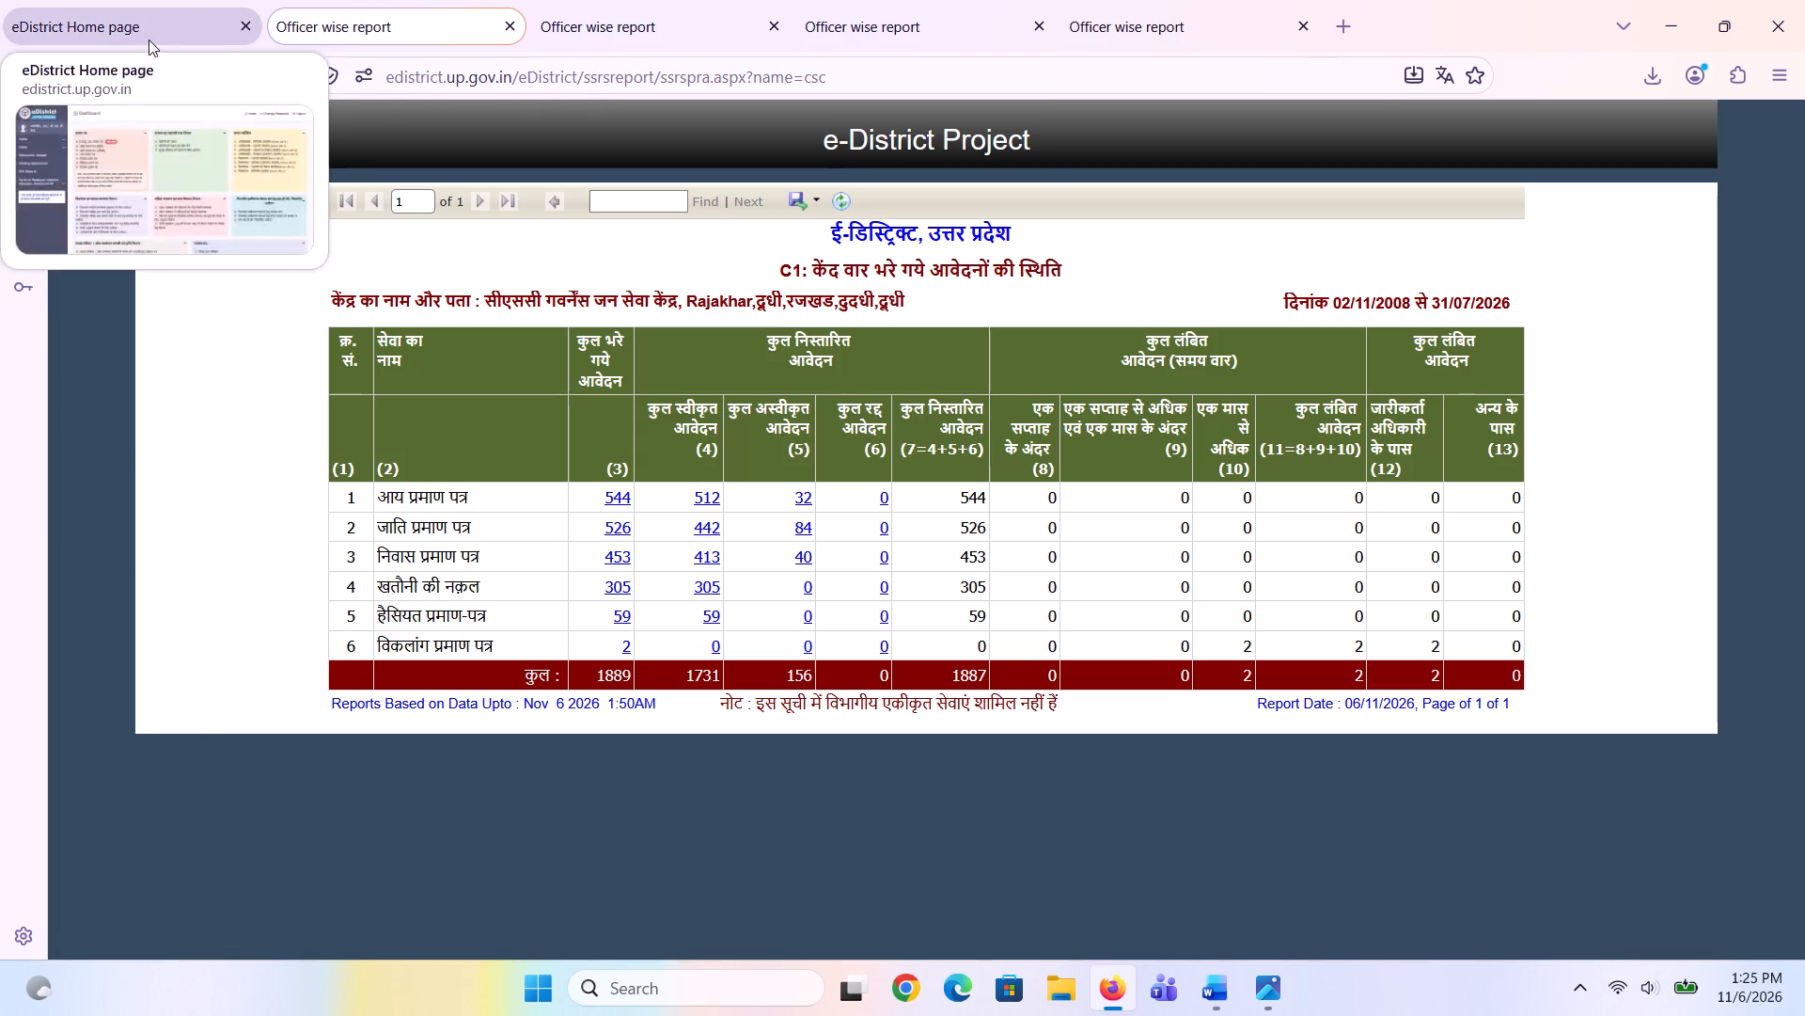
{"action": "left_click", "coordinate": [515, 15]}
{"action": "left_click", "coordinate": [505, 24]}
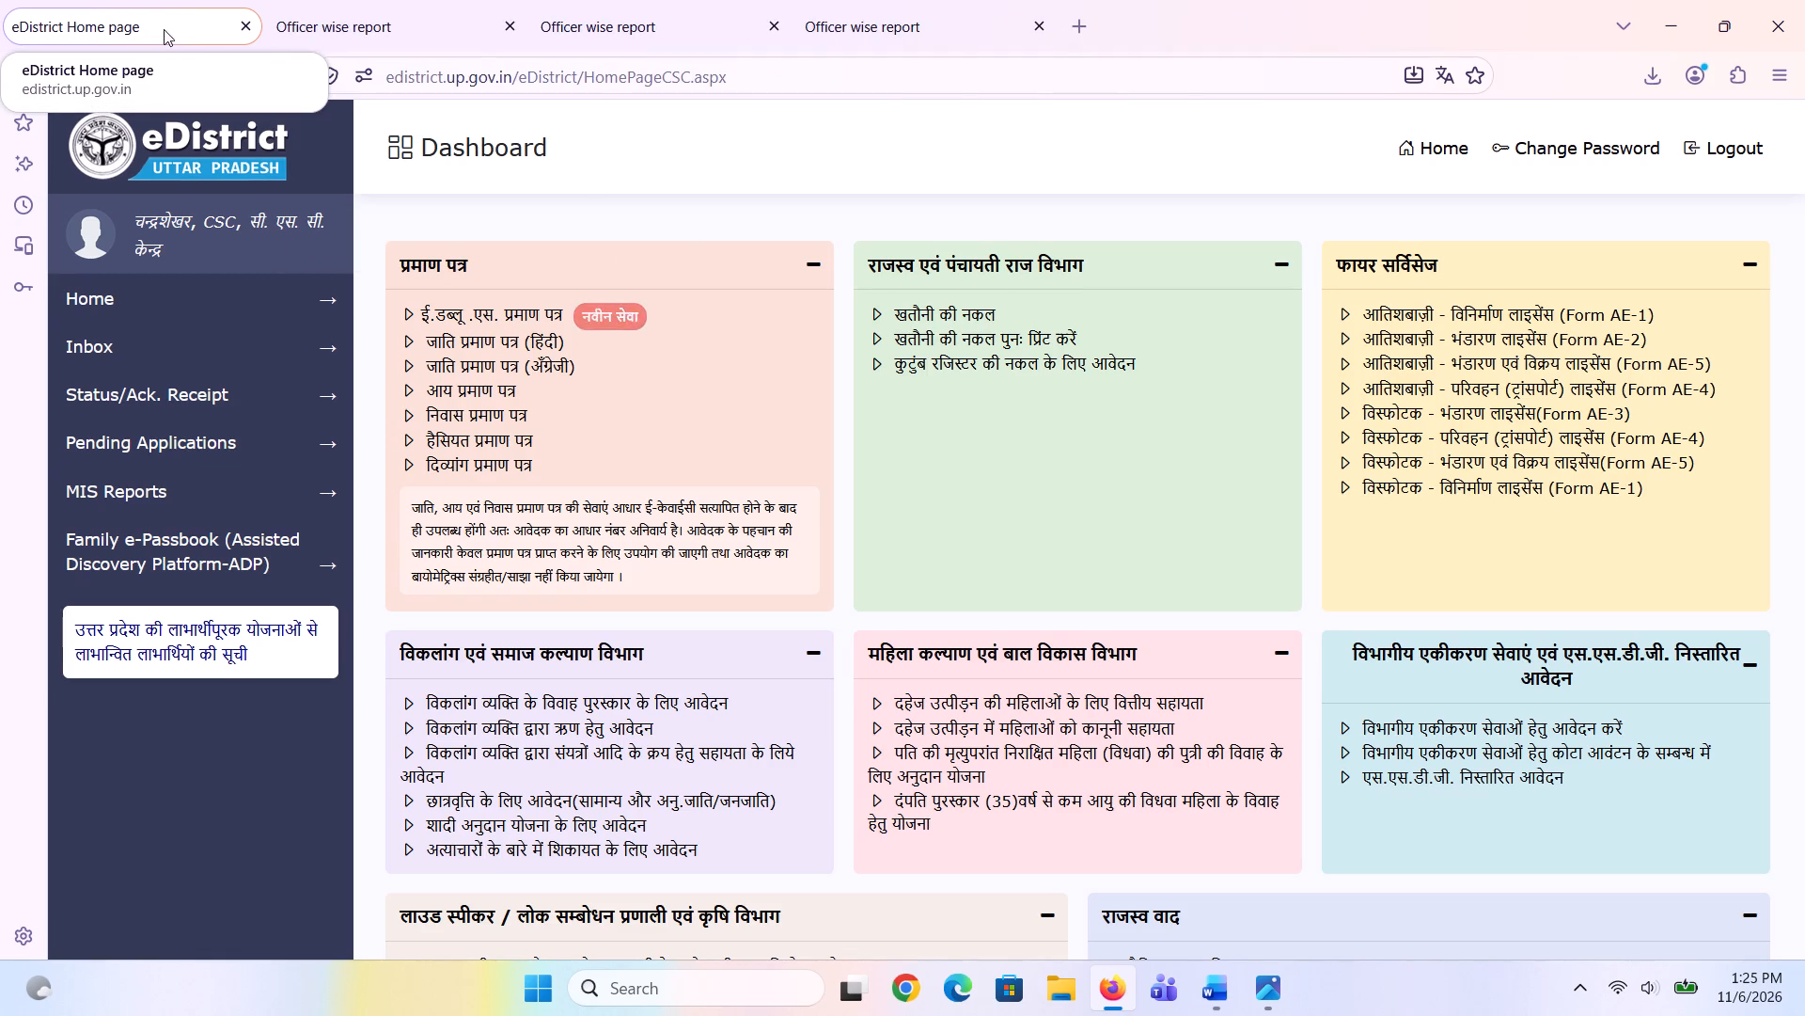
From the eDistrict home page, open a fresh MIS of Submitted Application report and generate it for 01/07/2026 to 31/07/2026.
{"action": "left_click", "coordinate": [165, 28]}
{"action": "left_click_drag", "start_coordinate": [129, 497], "coordinate": [218, 490]}
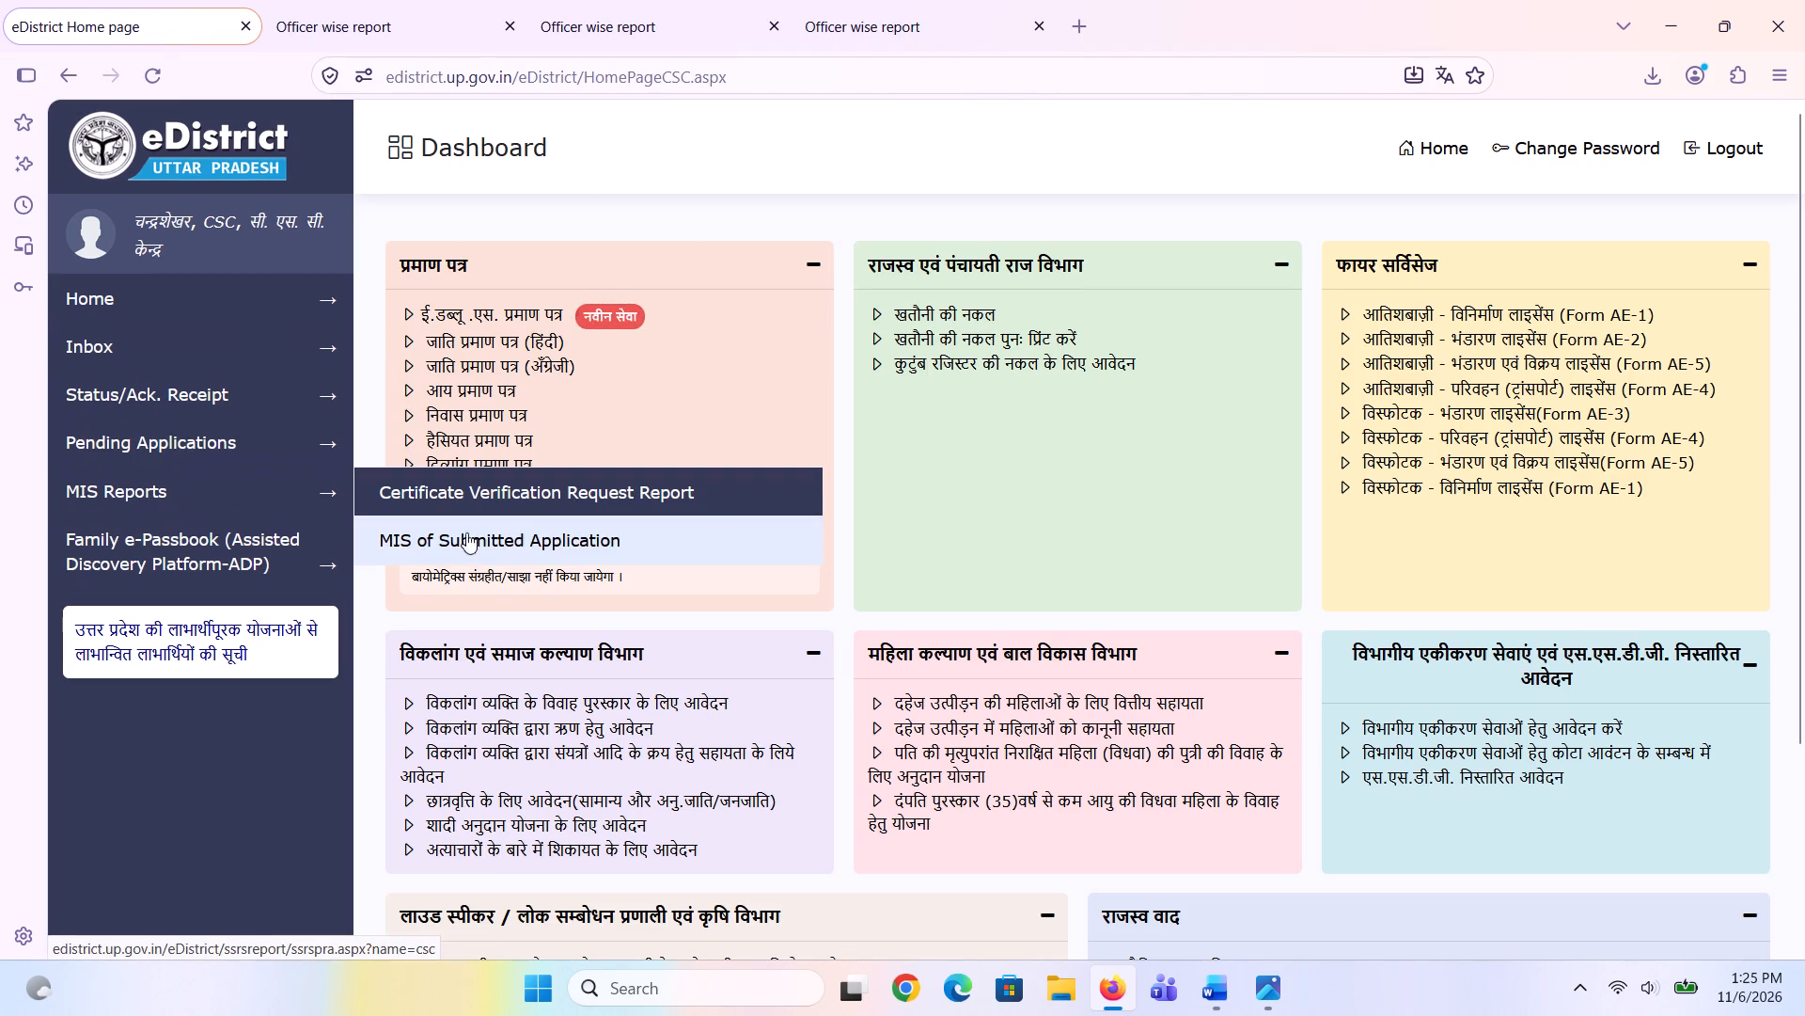
{"action": "left_click_drag", "start_coordinate": [454, 523], "coordinate": [451, 532]}
{"action": "left_click", "coordinate": [465, 536]}
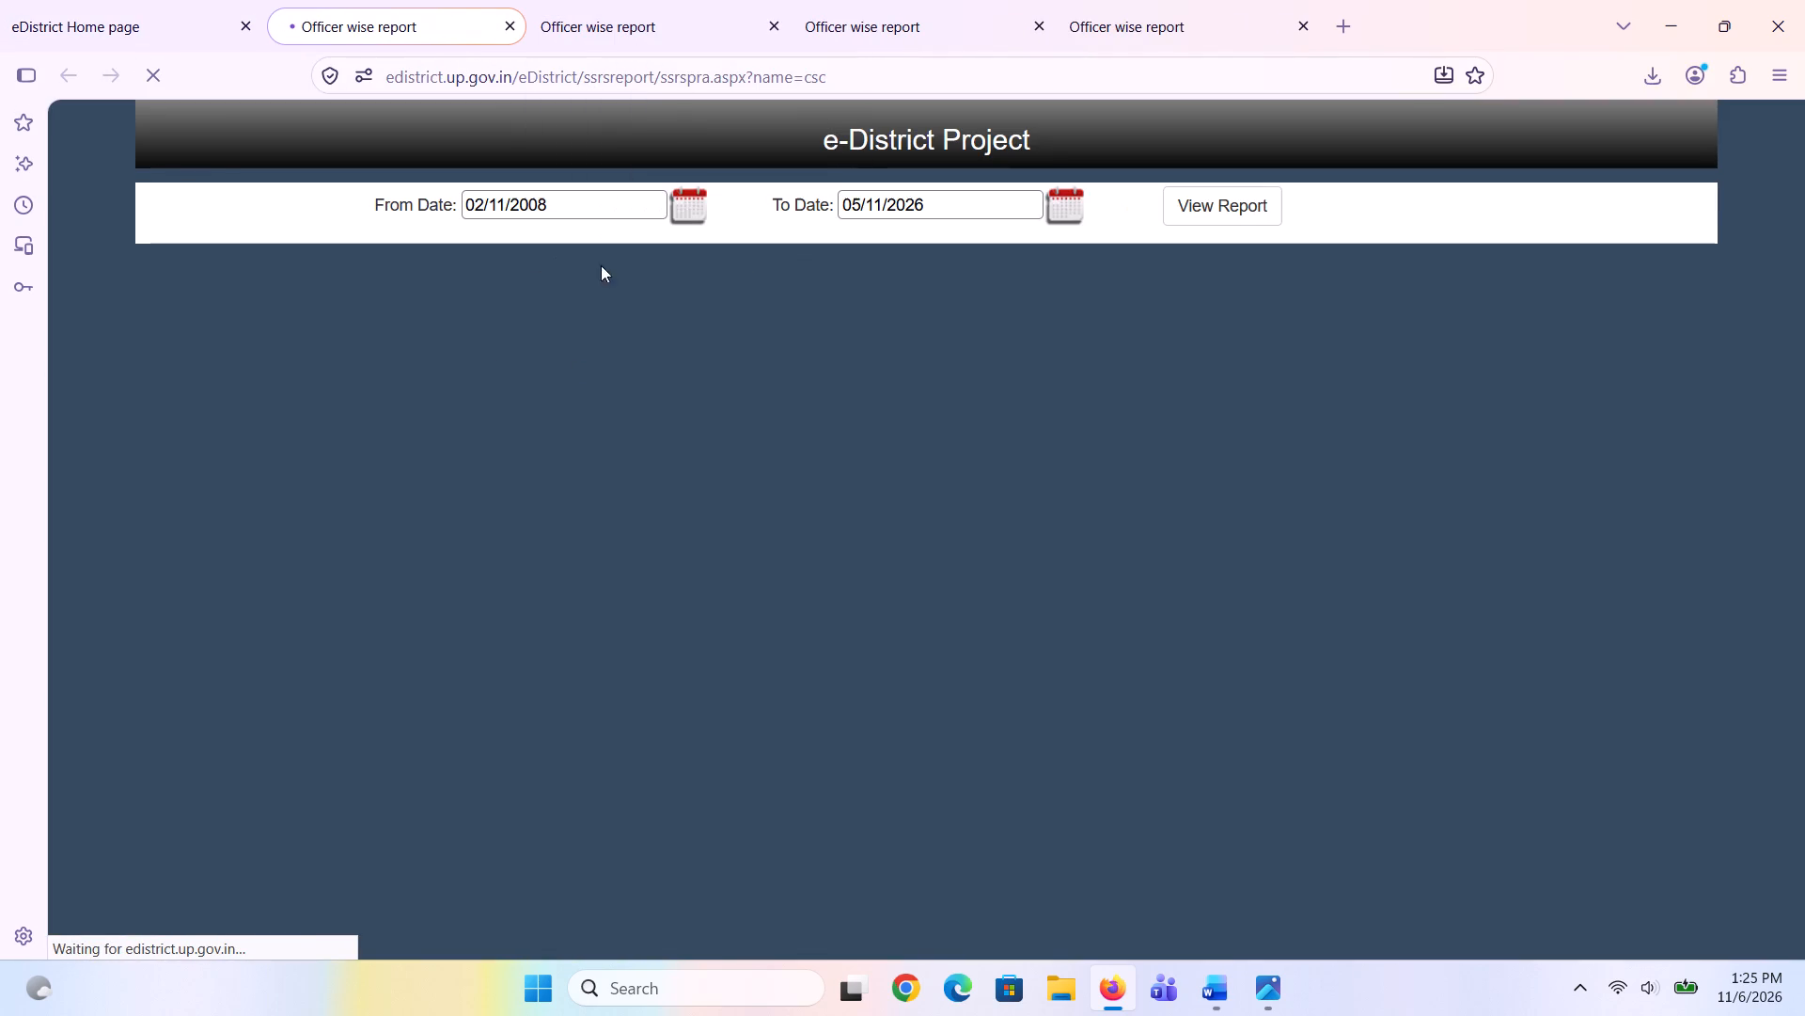
{"action": "left_click", "coordinate": [686, 203]}
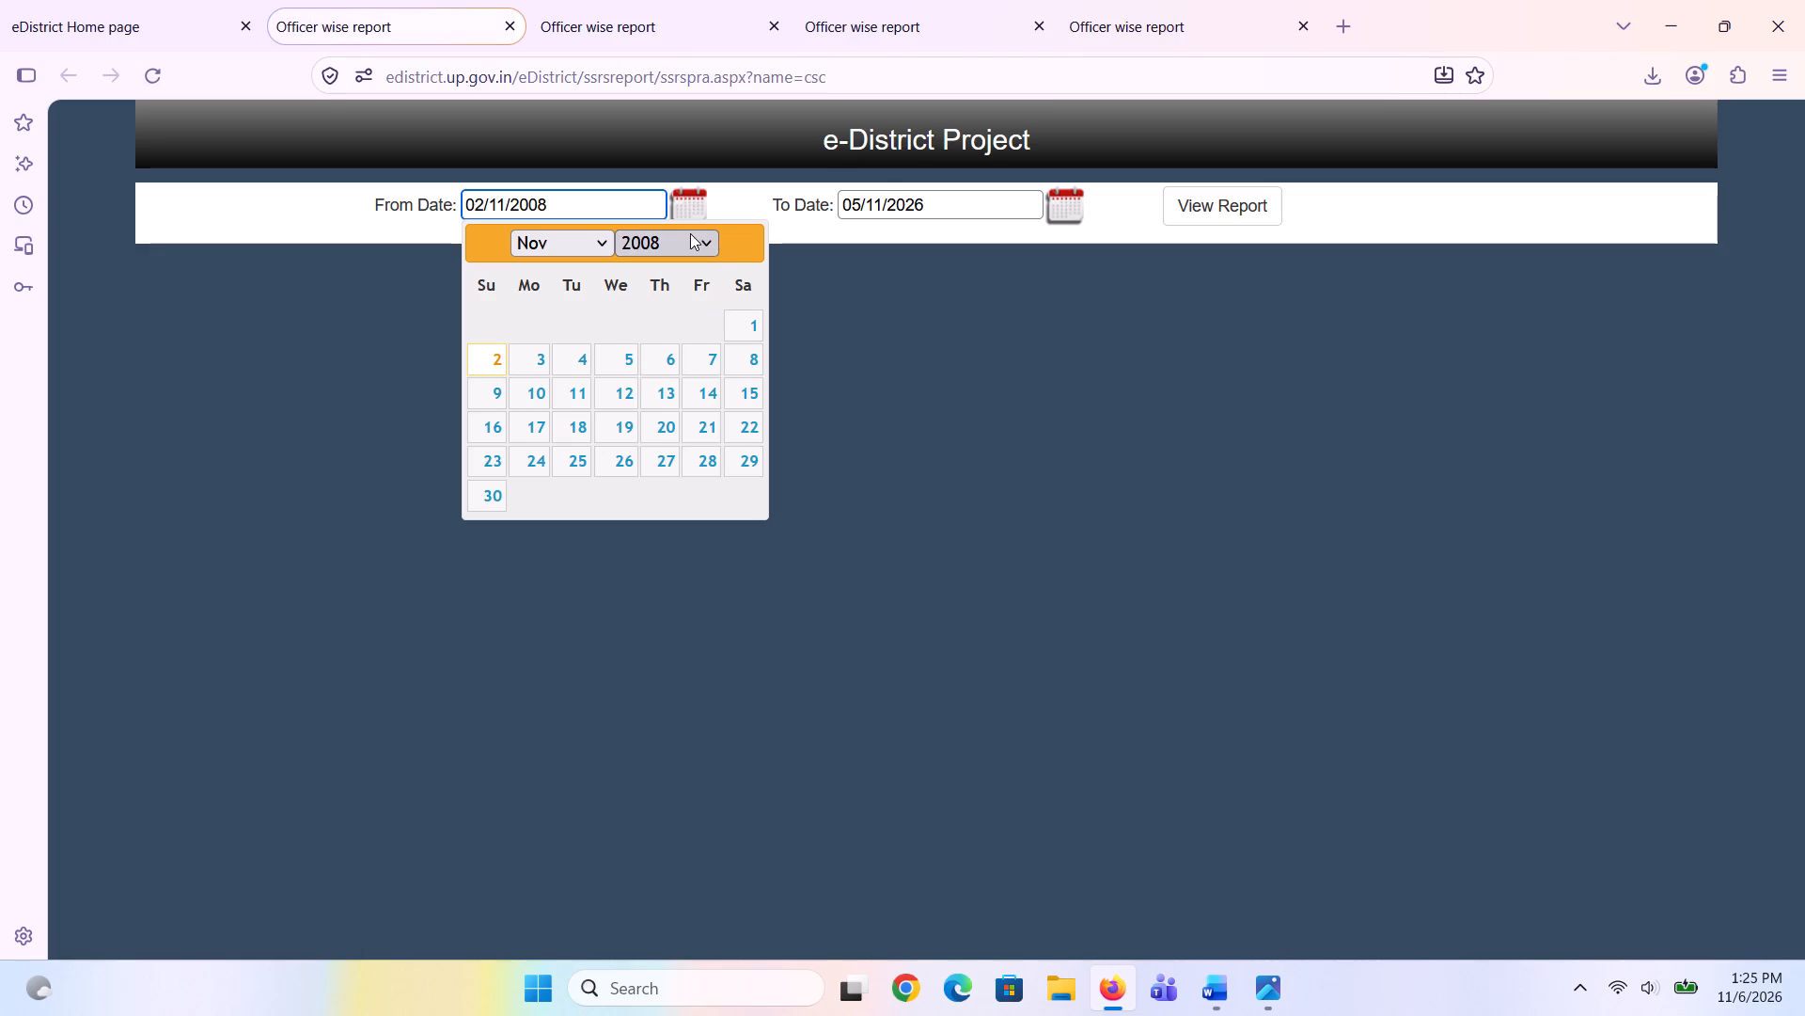
{"action": "left_click", "coordinate": [689, 234]}
{"action": "left_click", "coordinate": [642, 871]}
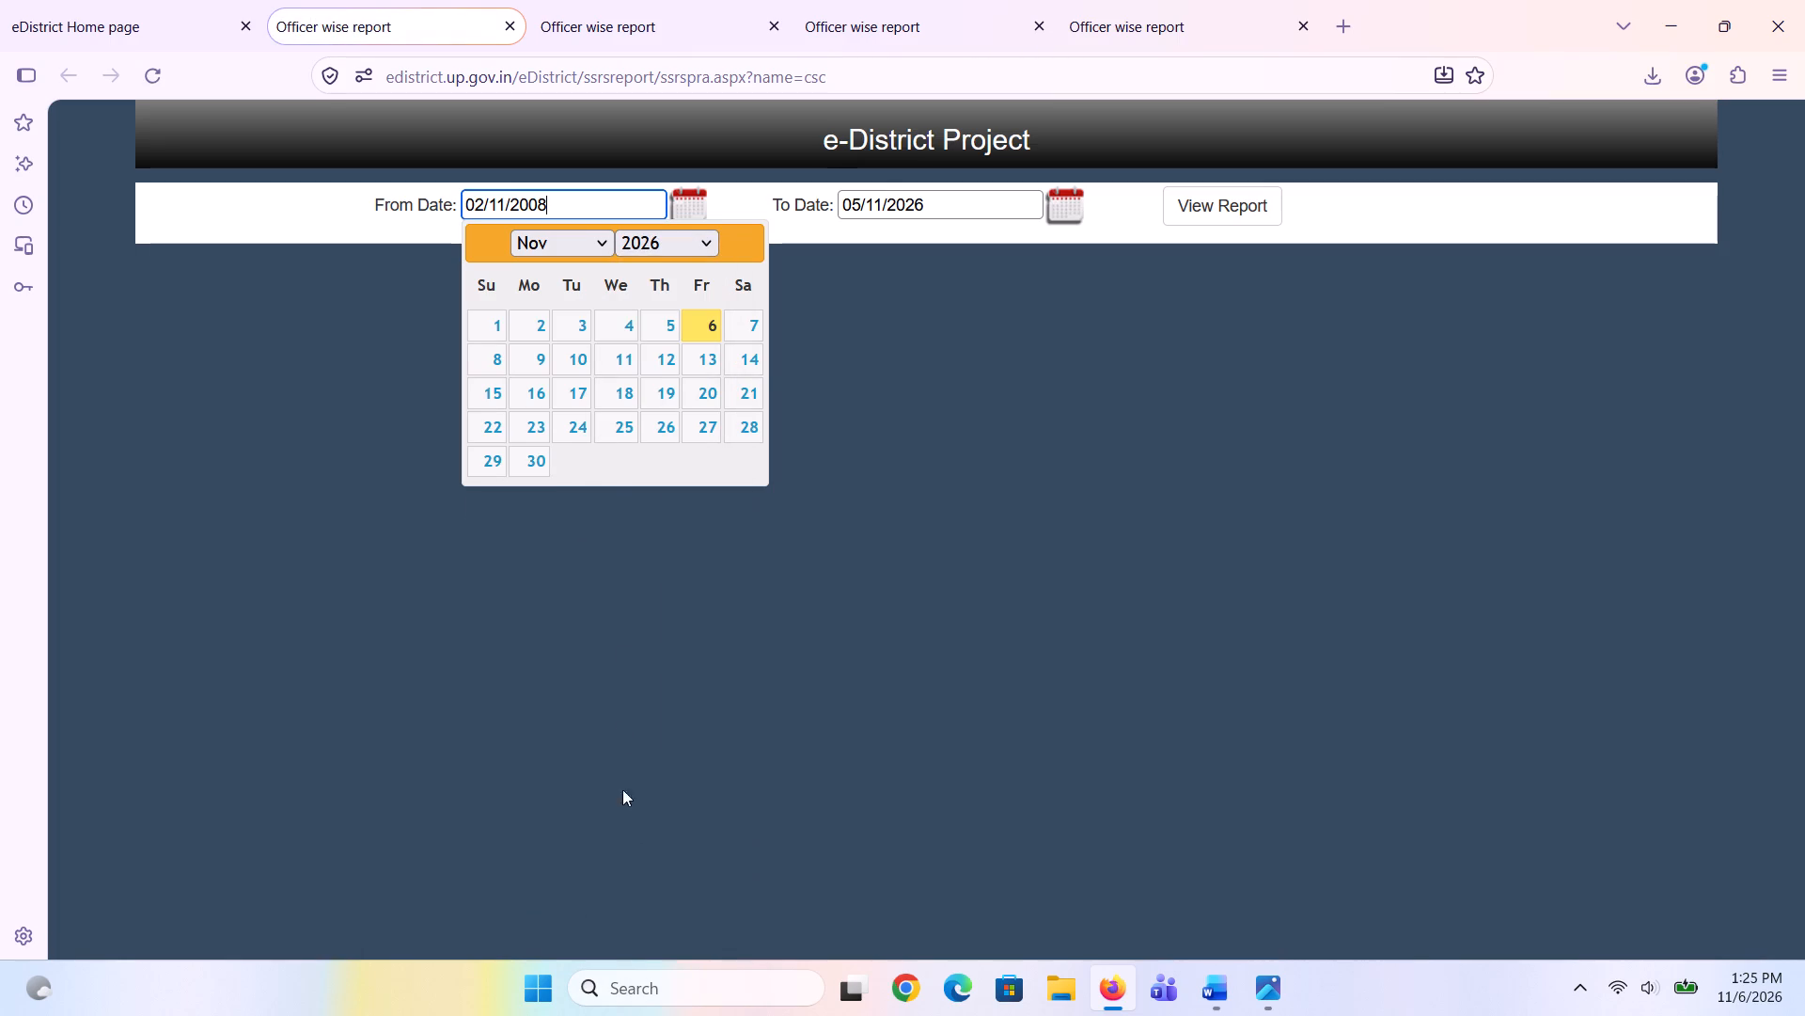
{"action": "left_click", "coordinate": [560, 253]}
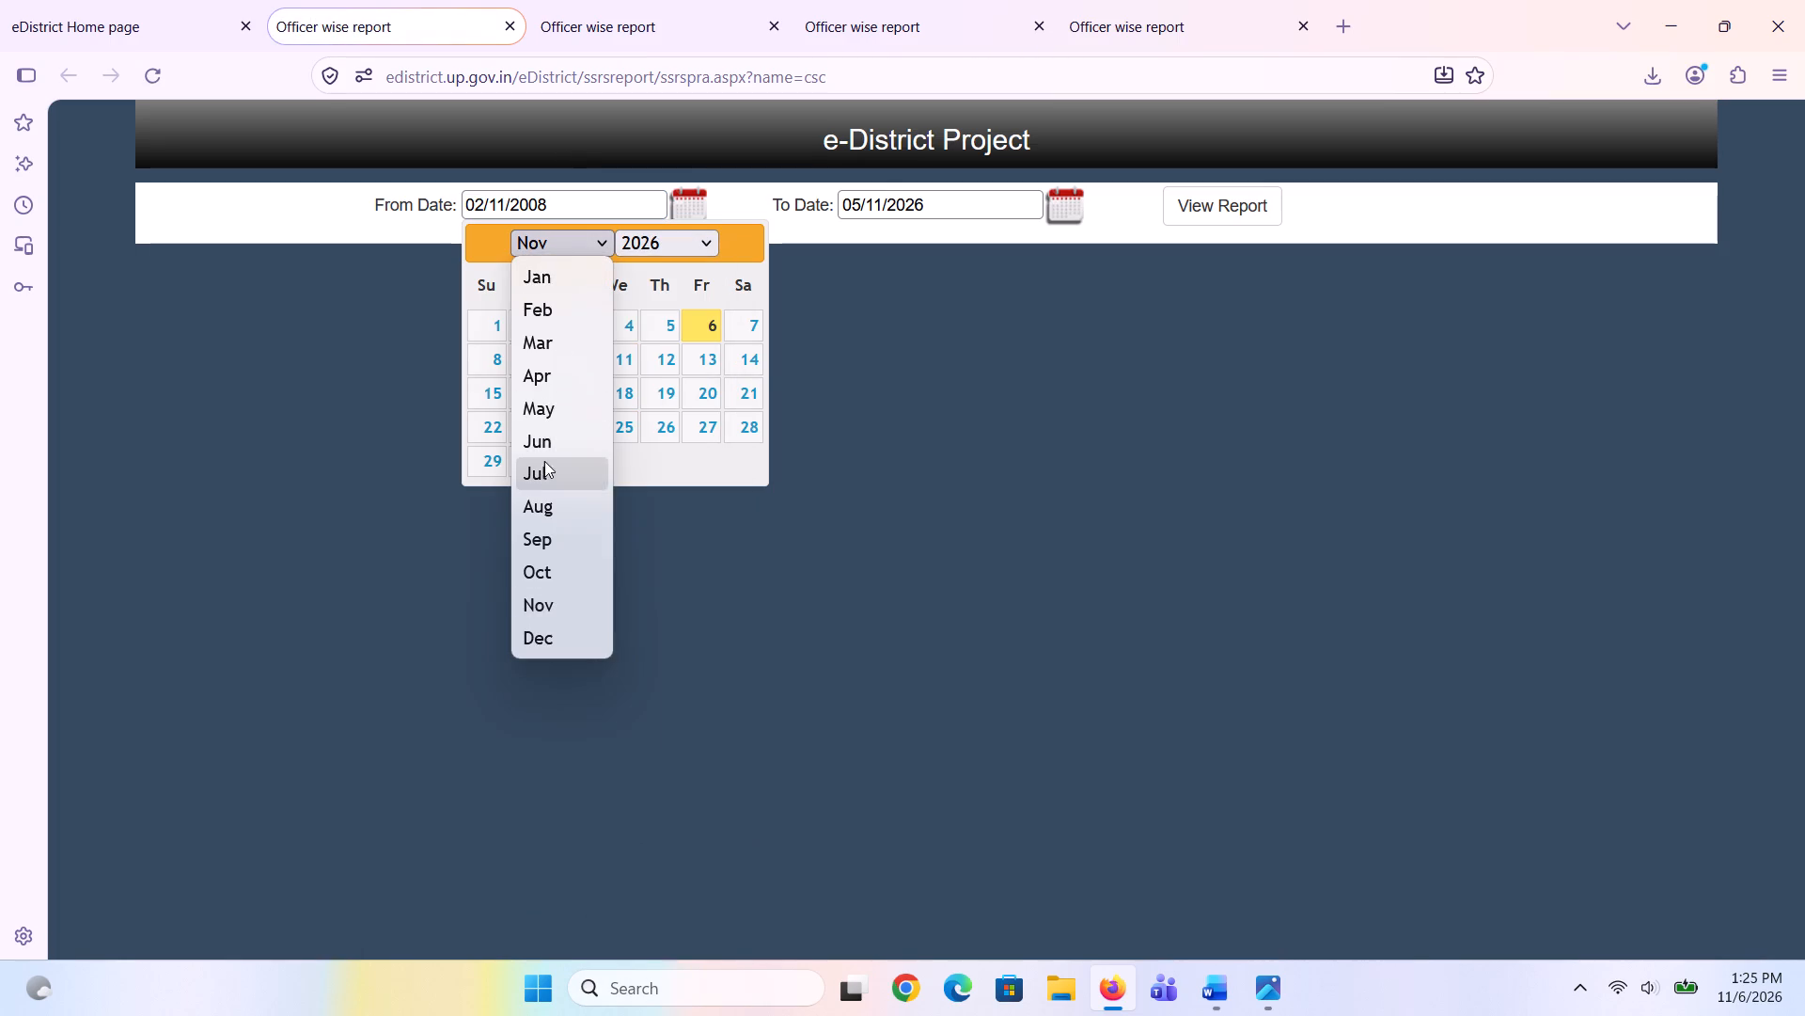
{"action": "left_click", "coordinate": [543, 472]}
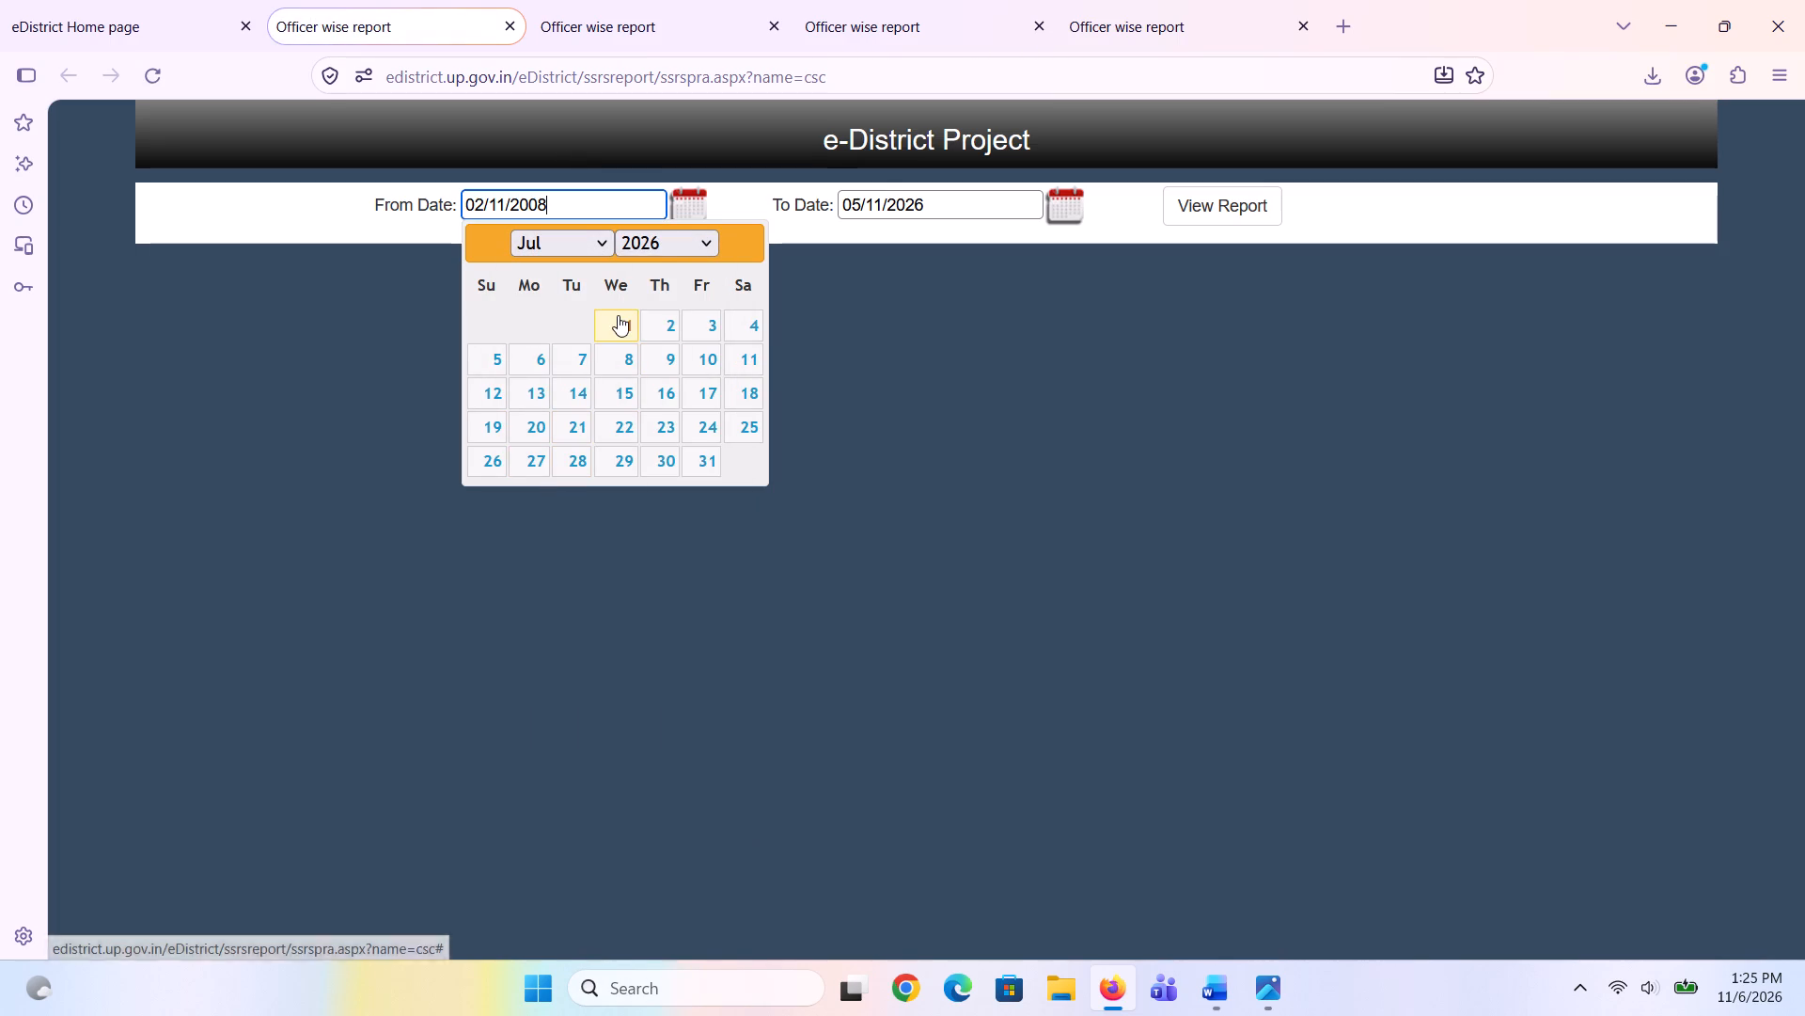
{"action": "left_click", "coordinate": [618, 315]}
{"action": "left_click", "coordinate": [1062, 208]}
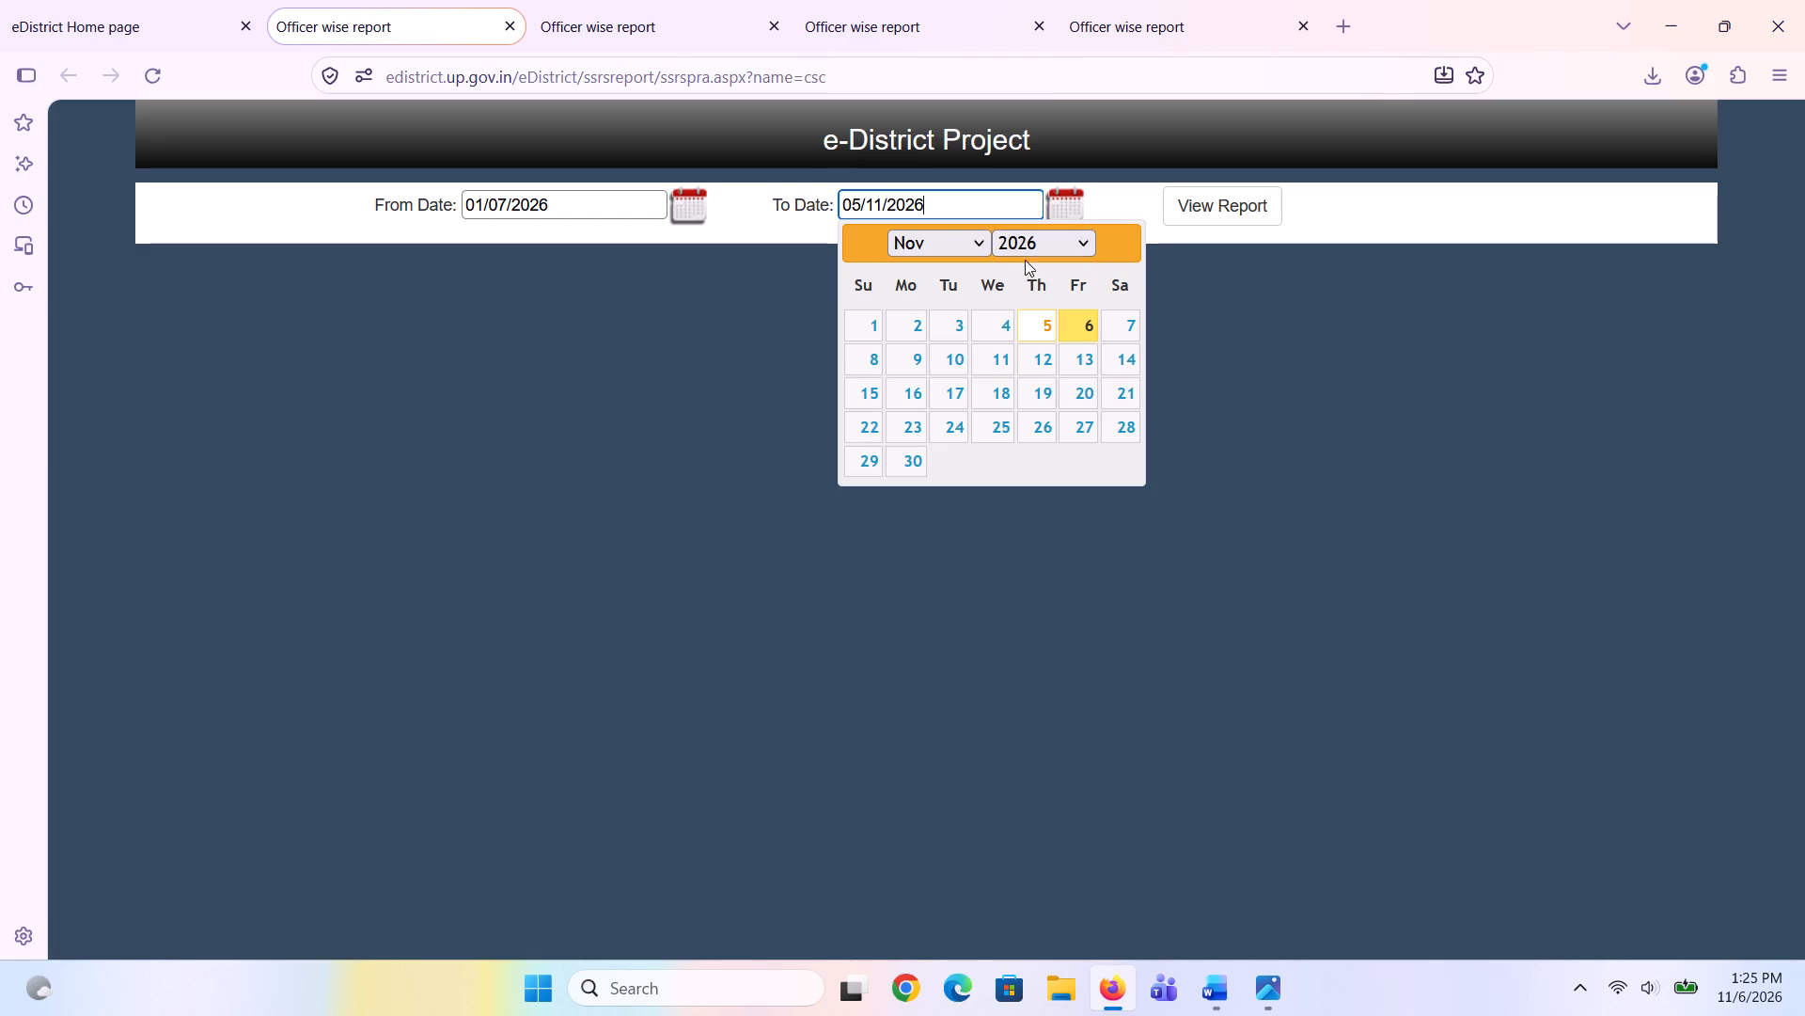
{"action": "left_click", "coordinate": [943, 239]}
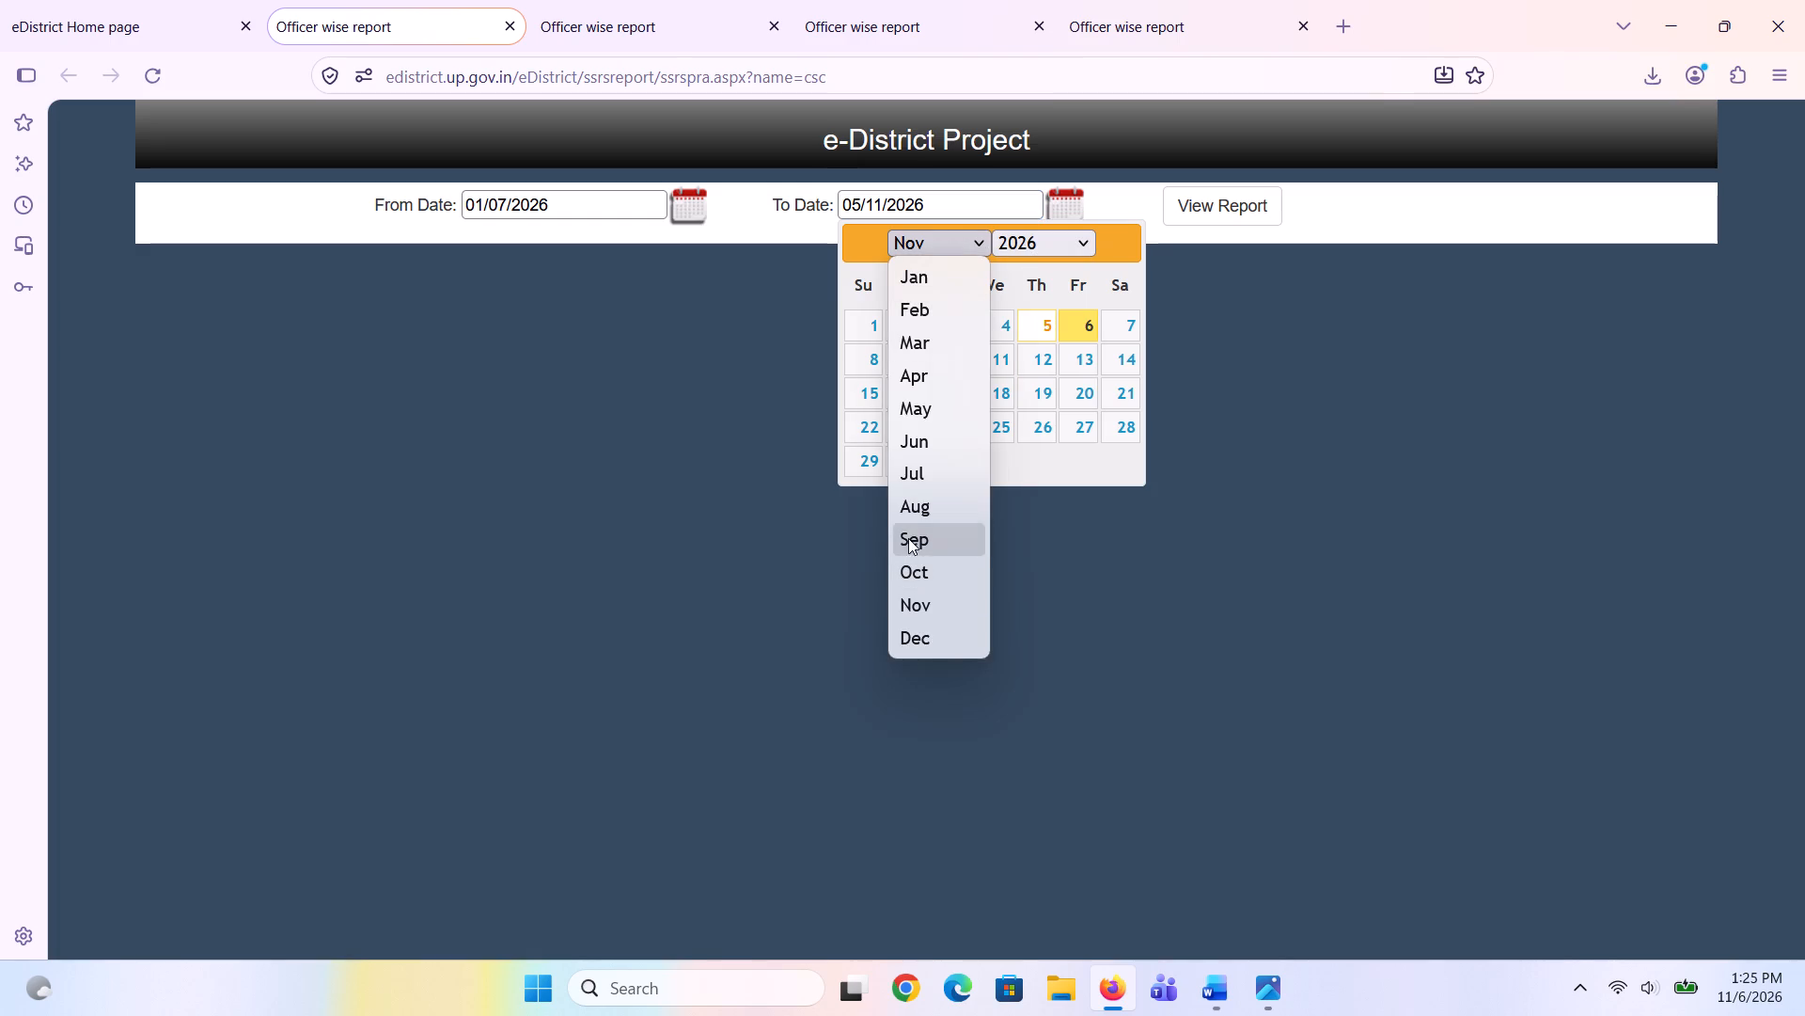
{"action": "left_click", "coordinate": [912, 468]}
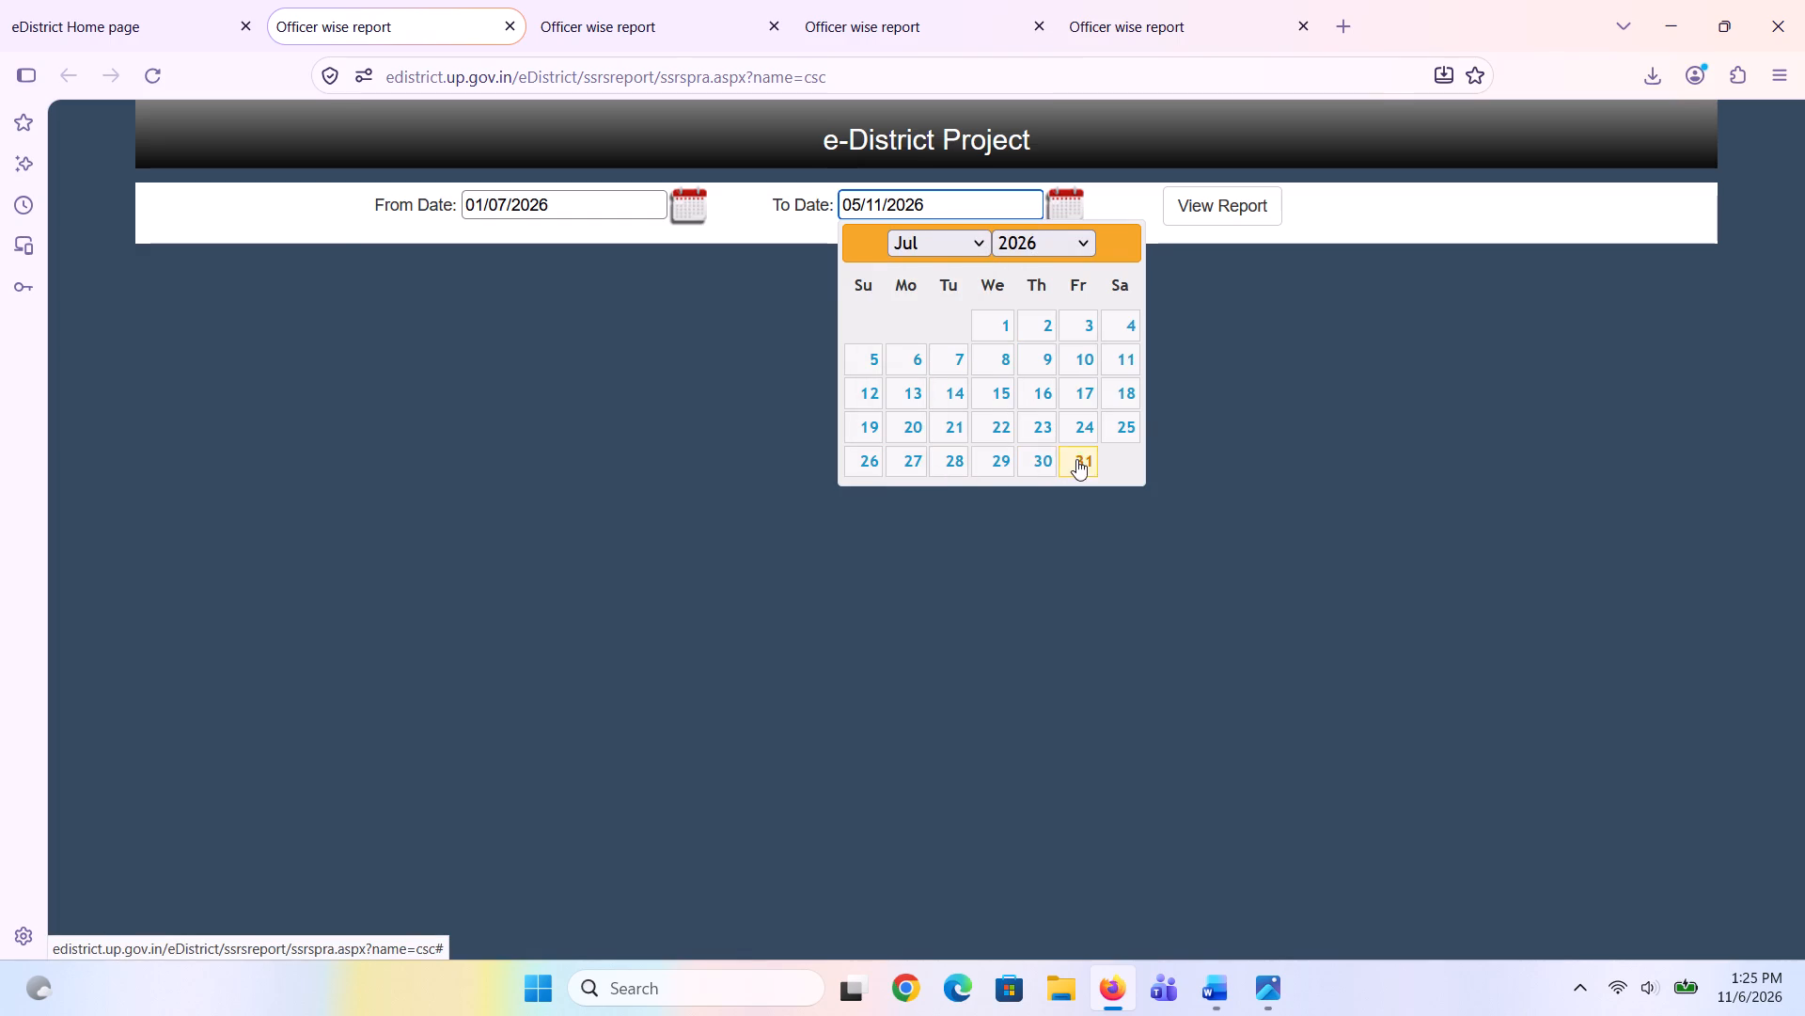
{"action": "left_click", "coordinate": [1082, 459]}
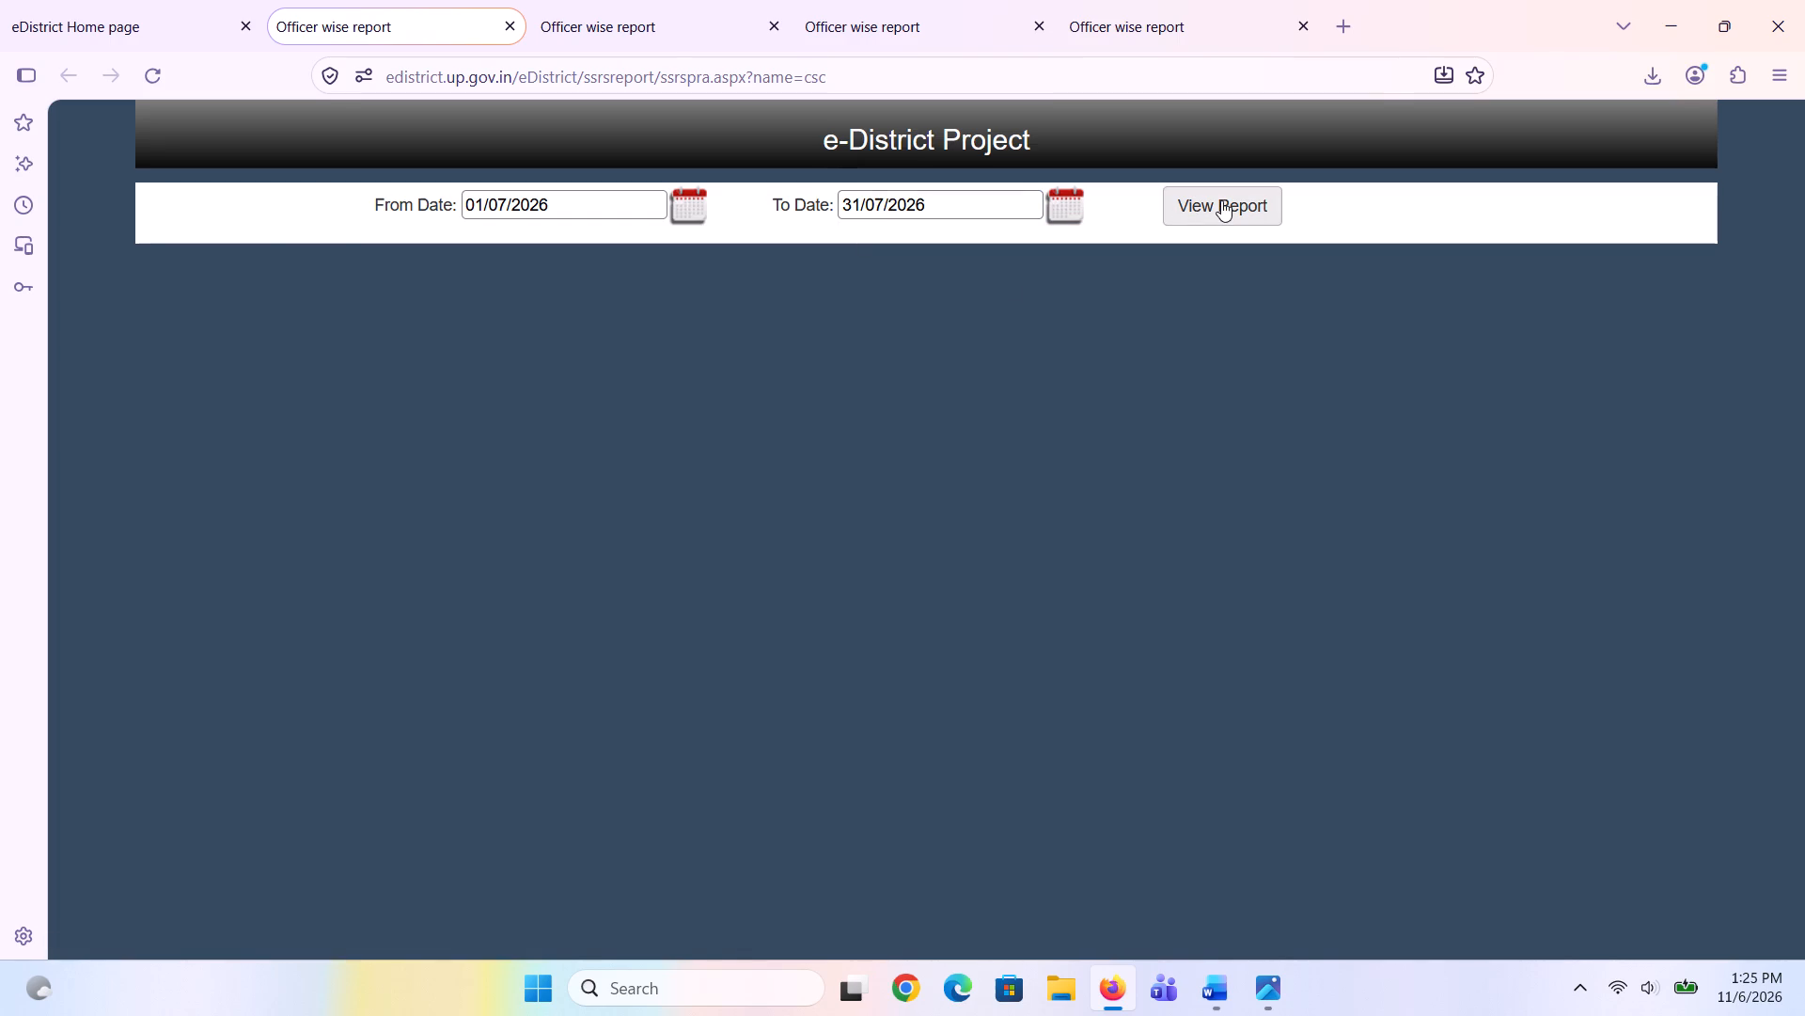
{"action": "left_click", "coordinate": [1221, 199]}
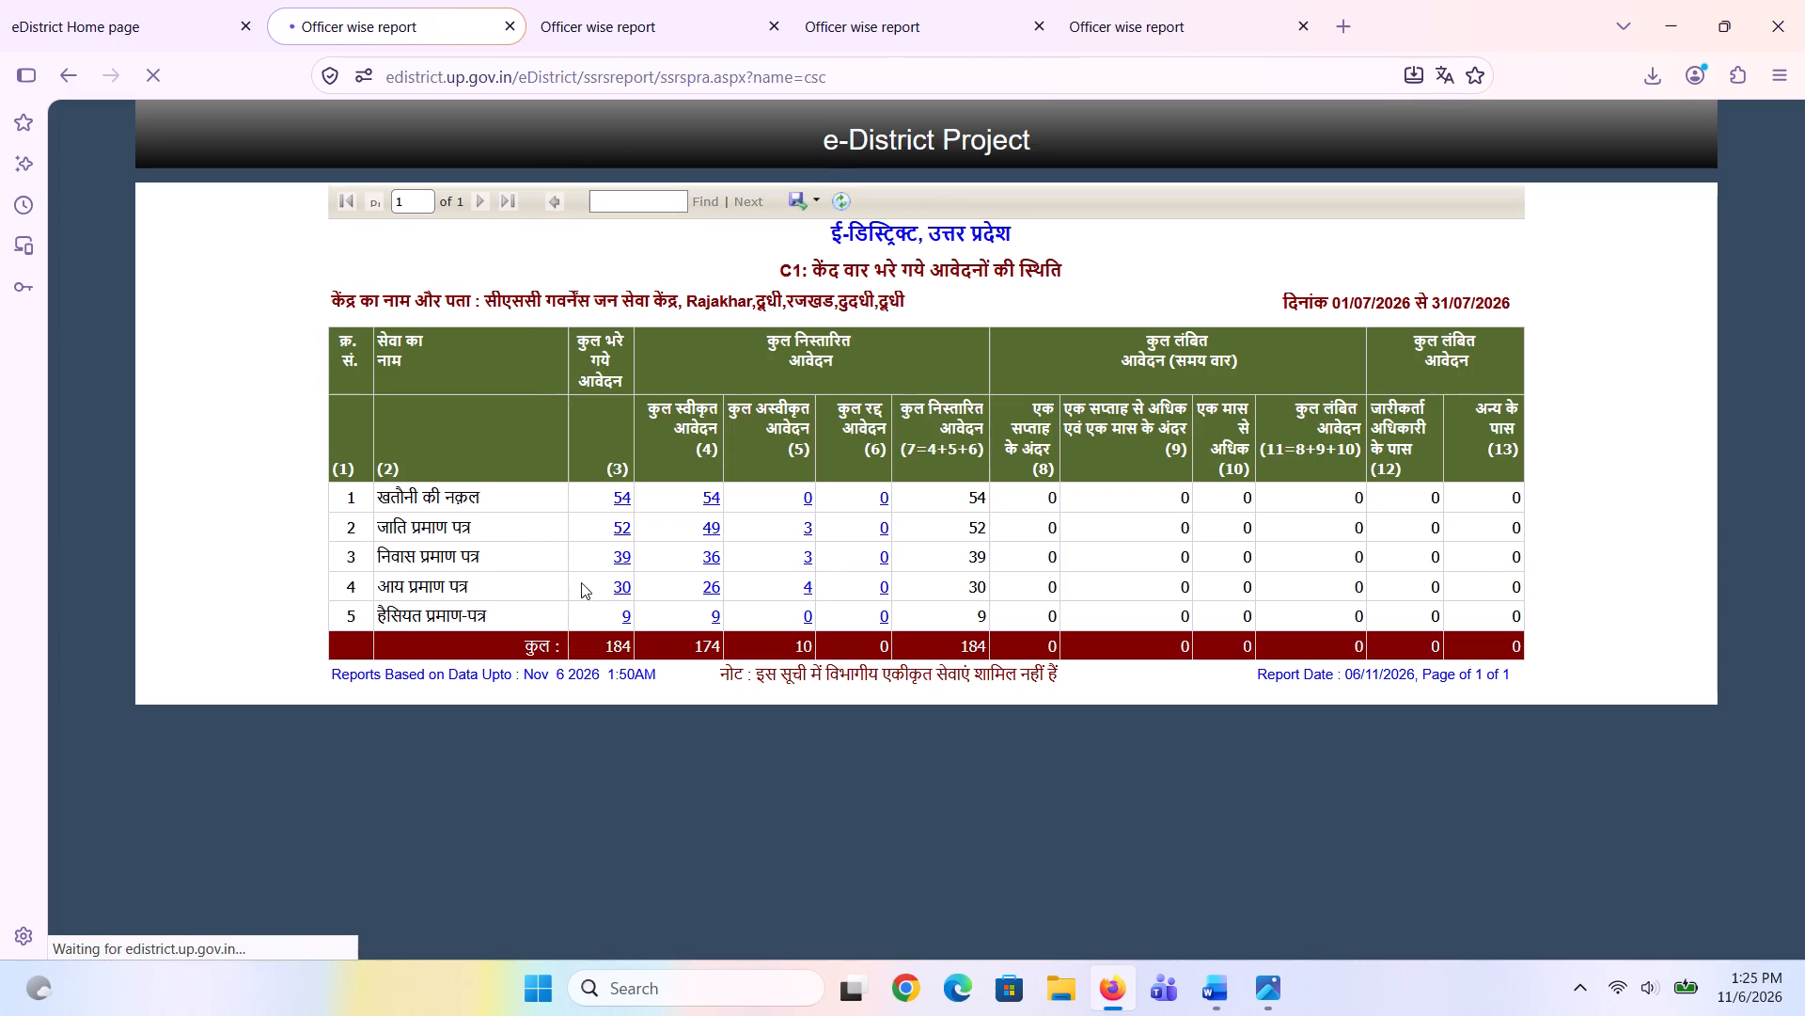
Open the list of all filed आय प्रमाण पत्र applications for July 2026 and read through its entries to the end.
{"action": "left_click", "coordinate": [625, 585]}
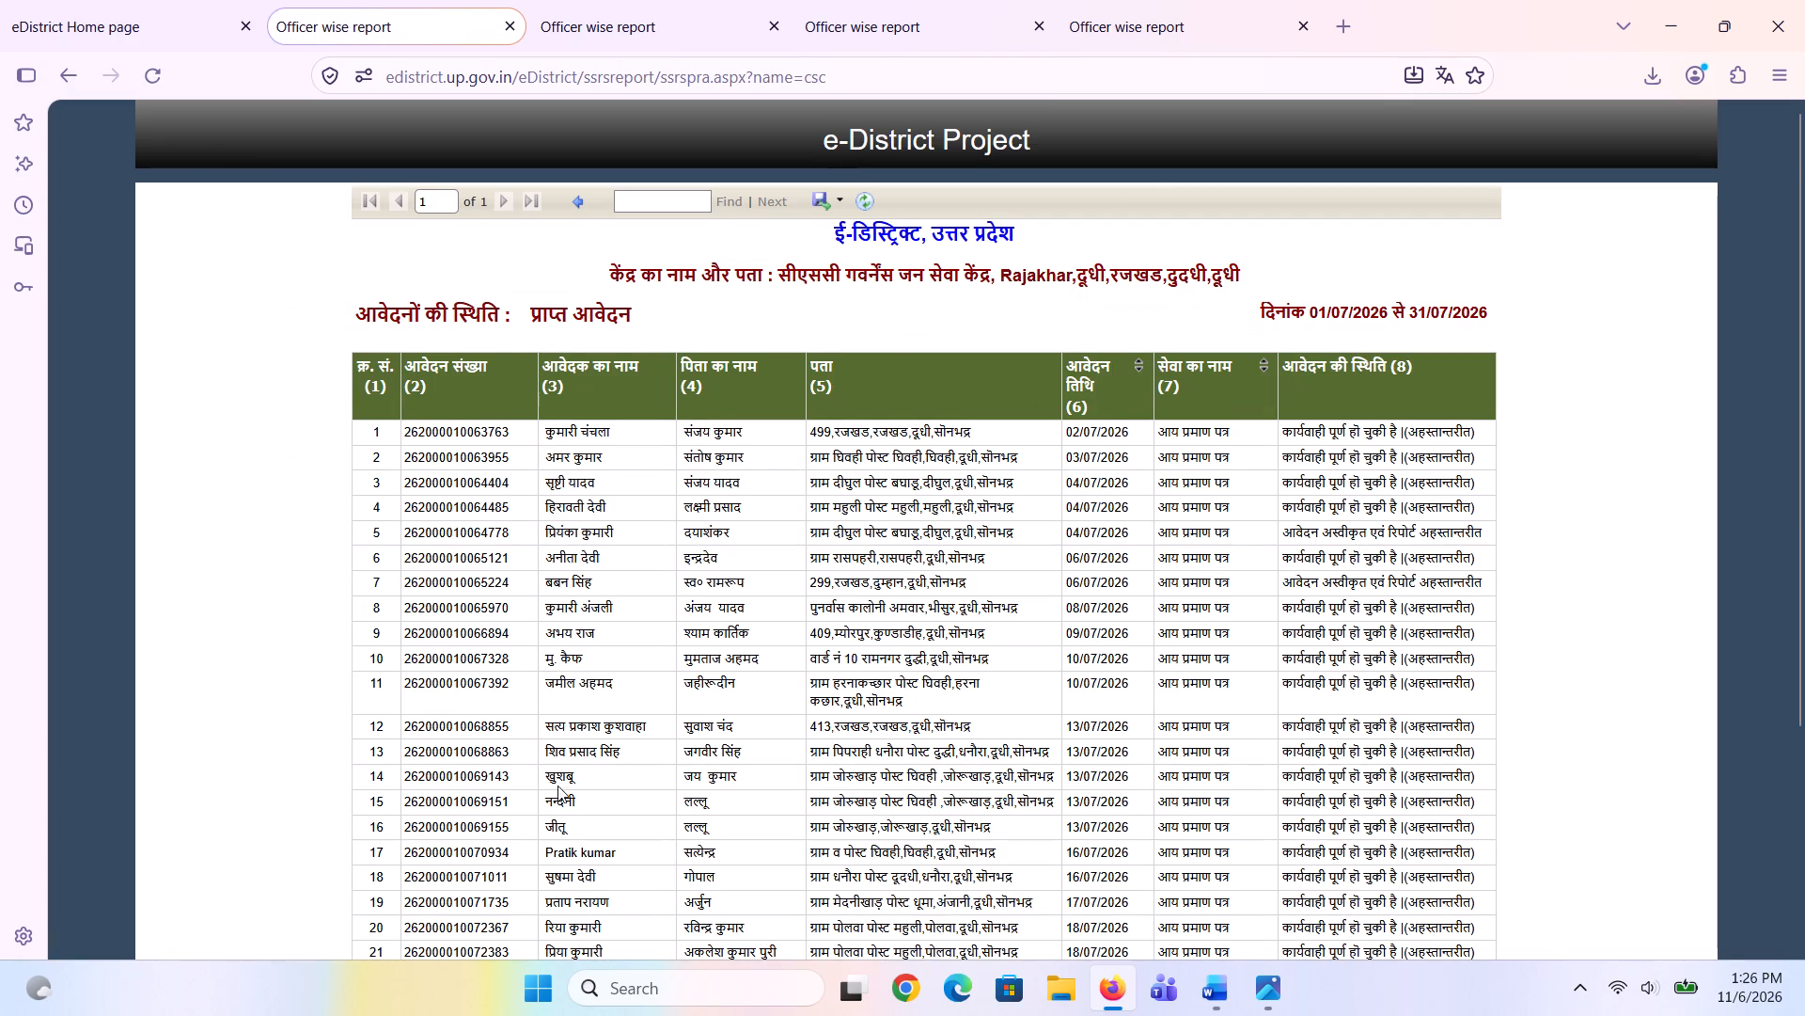
{"action": "scroll", "coordinate": [555, 800], "scroll_direction": "down", "scroll_amount": 1}
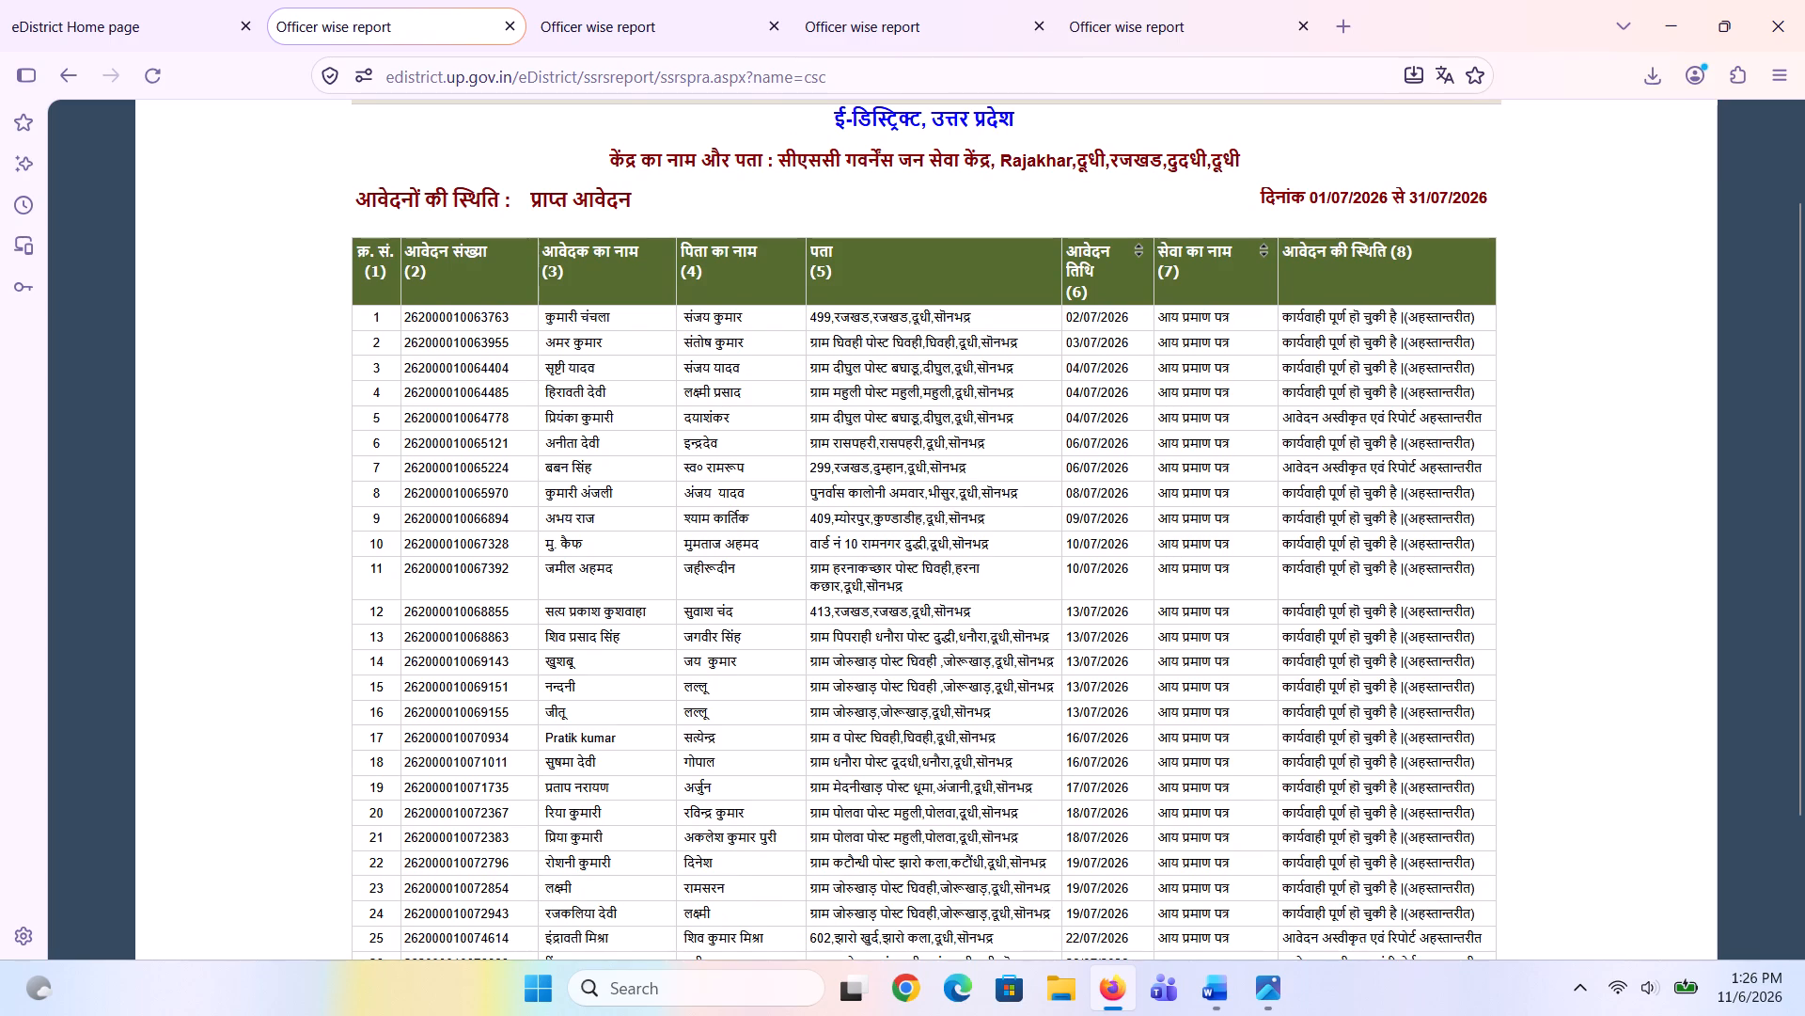
{"action": "scroll", "coordinate": [576, 860], "scroll_direction": "down", "scroll_amount": 1}
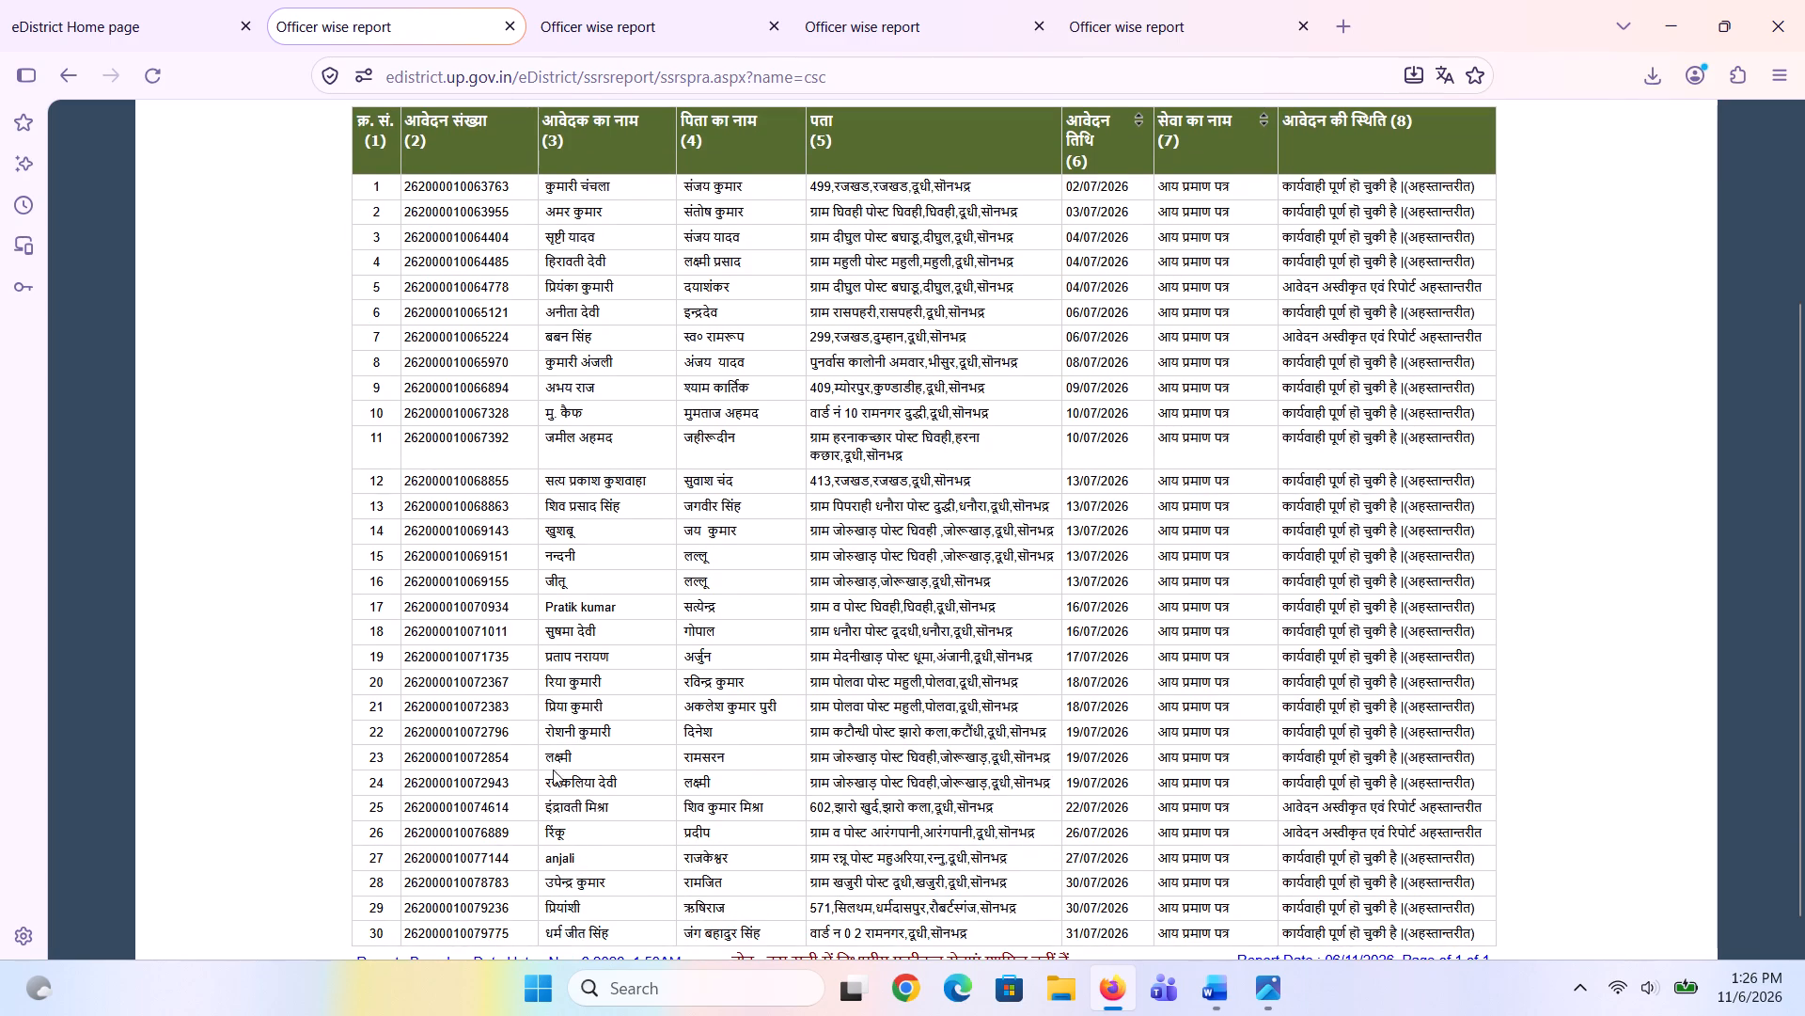
{"action": "scroll", "coordinate": [549, 831], "scroll_direction": "down", "scroll_amount": 1}
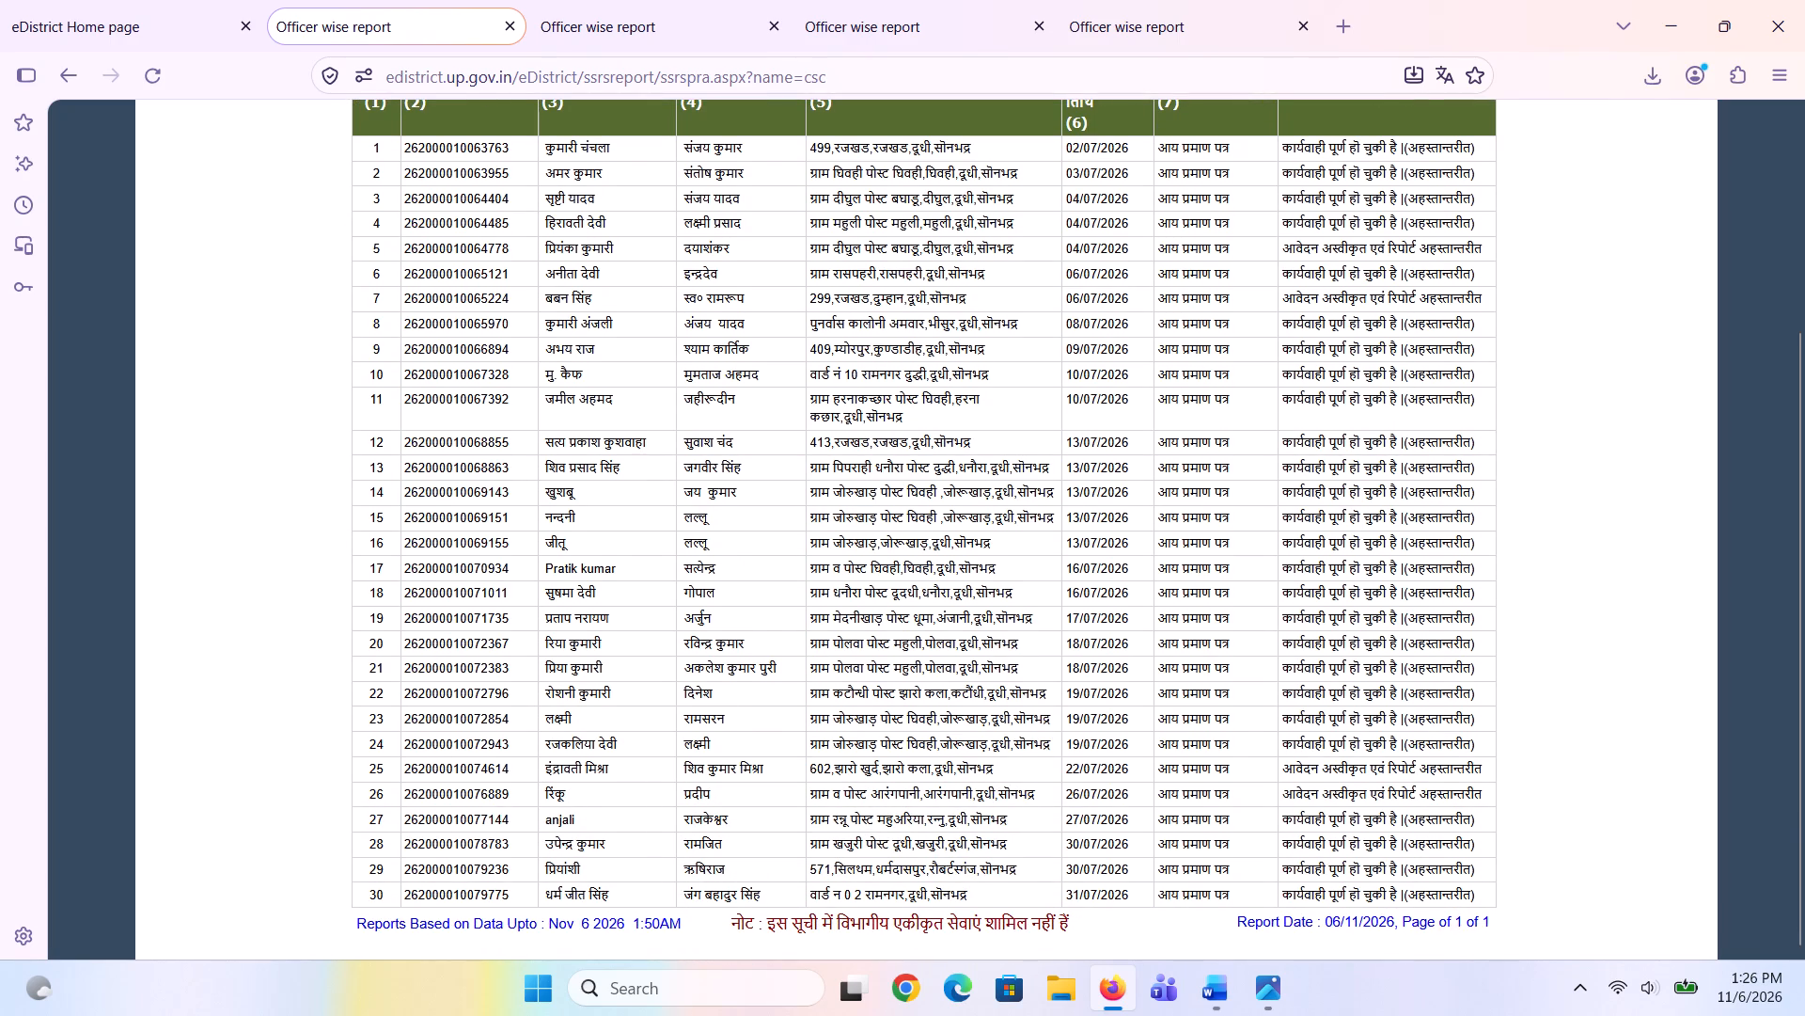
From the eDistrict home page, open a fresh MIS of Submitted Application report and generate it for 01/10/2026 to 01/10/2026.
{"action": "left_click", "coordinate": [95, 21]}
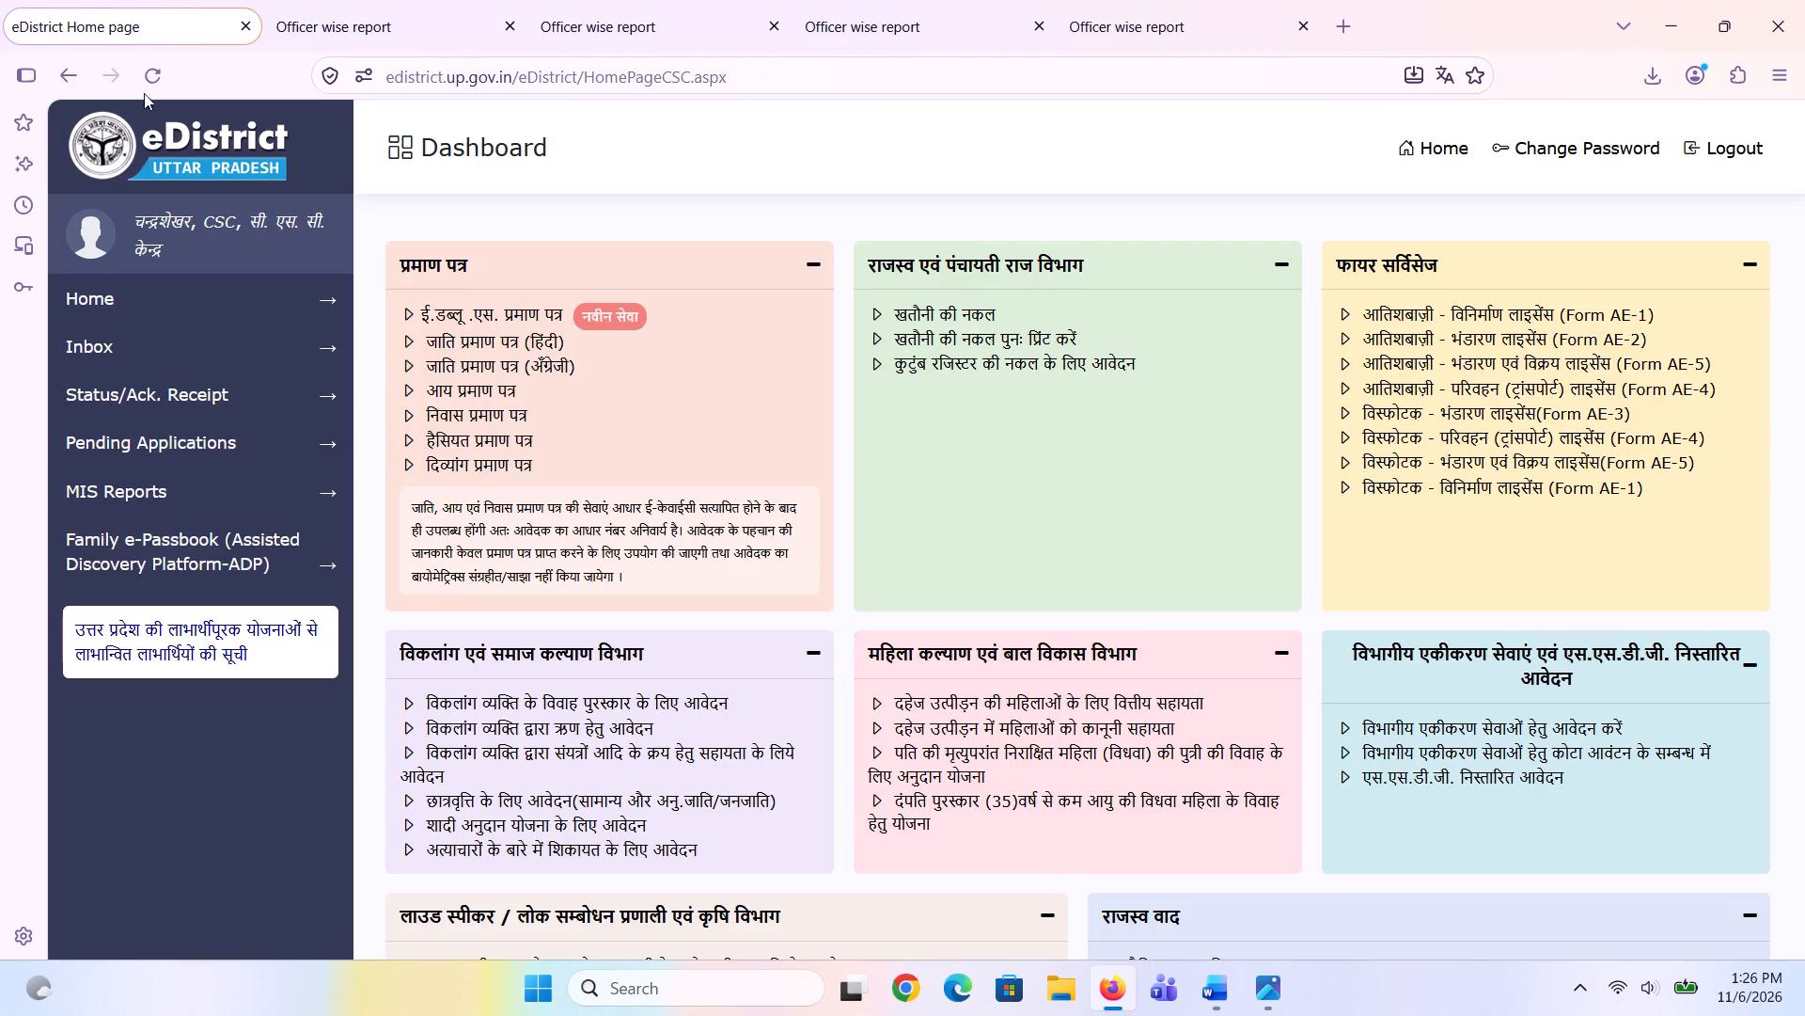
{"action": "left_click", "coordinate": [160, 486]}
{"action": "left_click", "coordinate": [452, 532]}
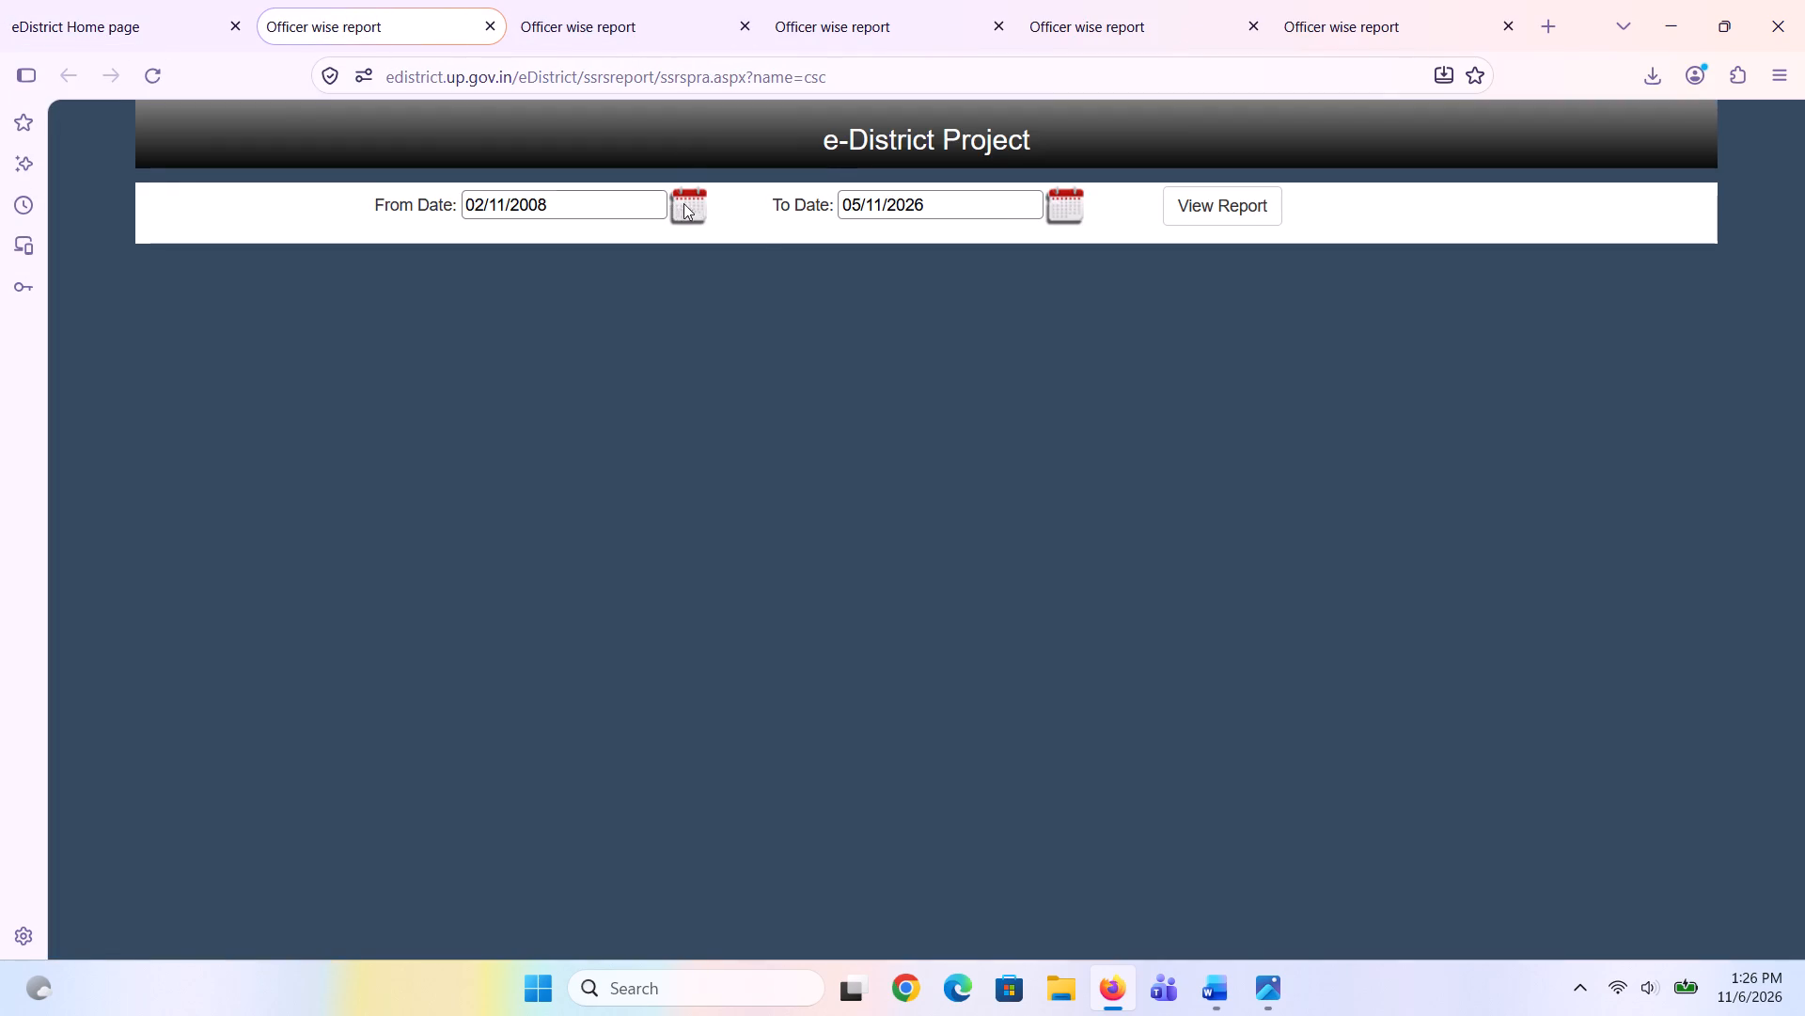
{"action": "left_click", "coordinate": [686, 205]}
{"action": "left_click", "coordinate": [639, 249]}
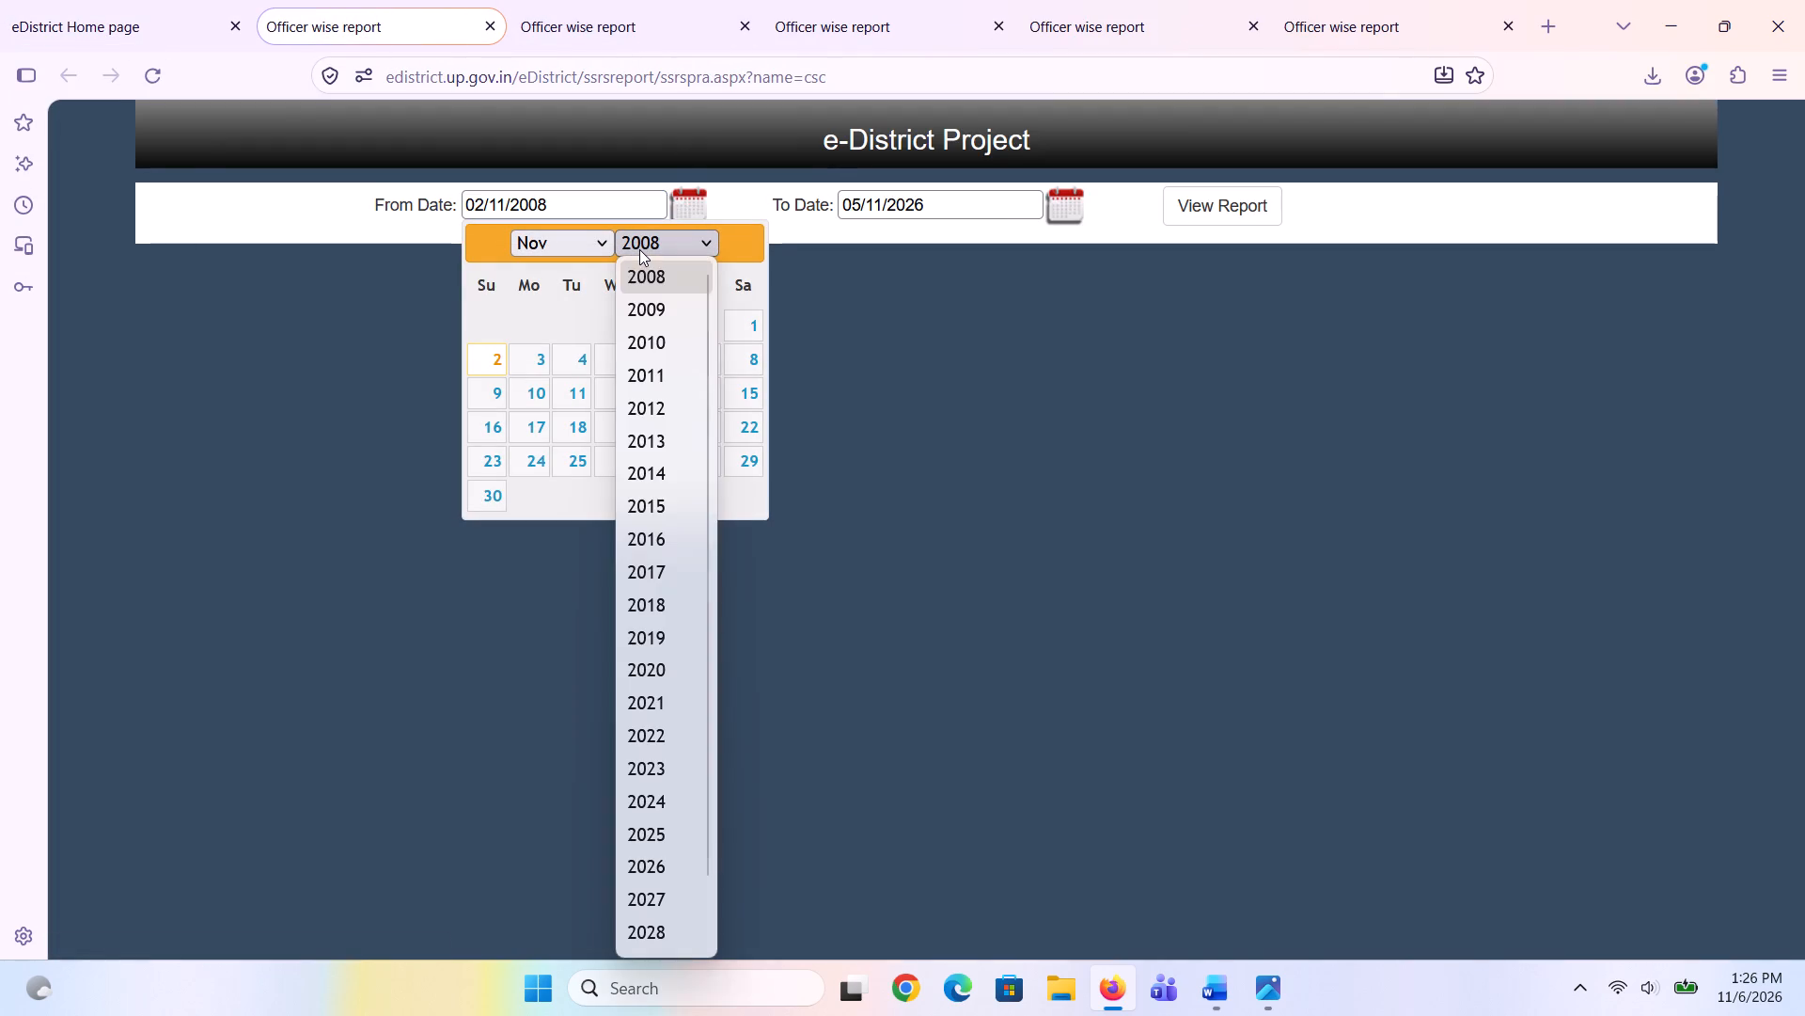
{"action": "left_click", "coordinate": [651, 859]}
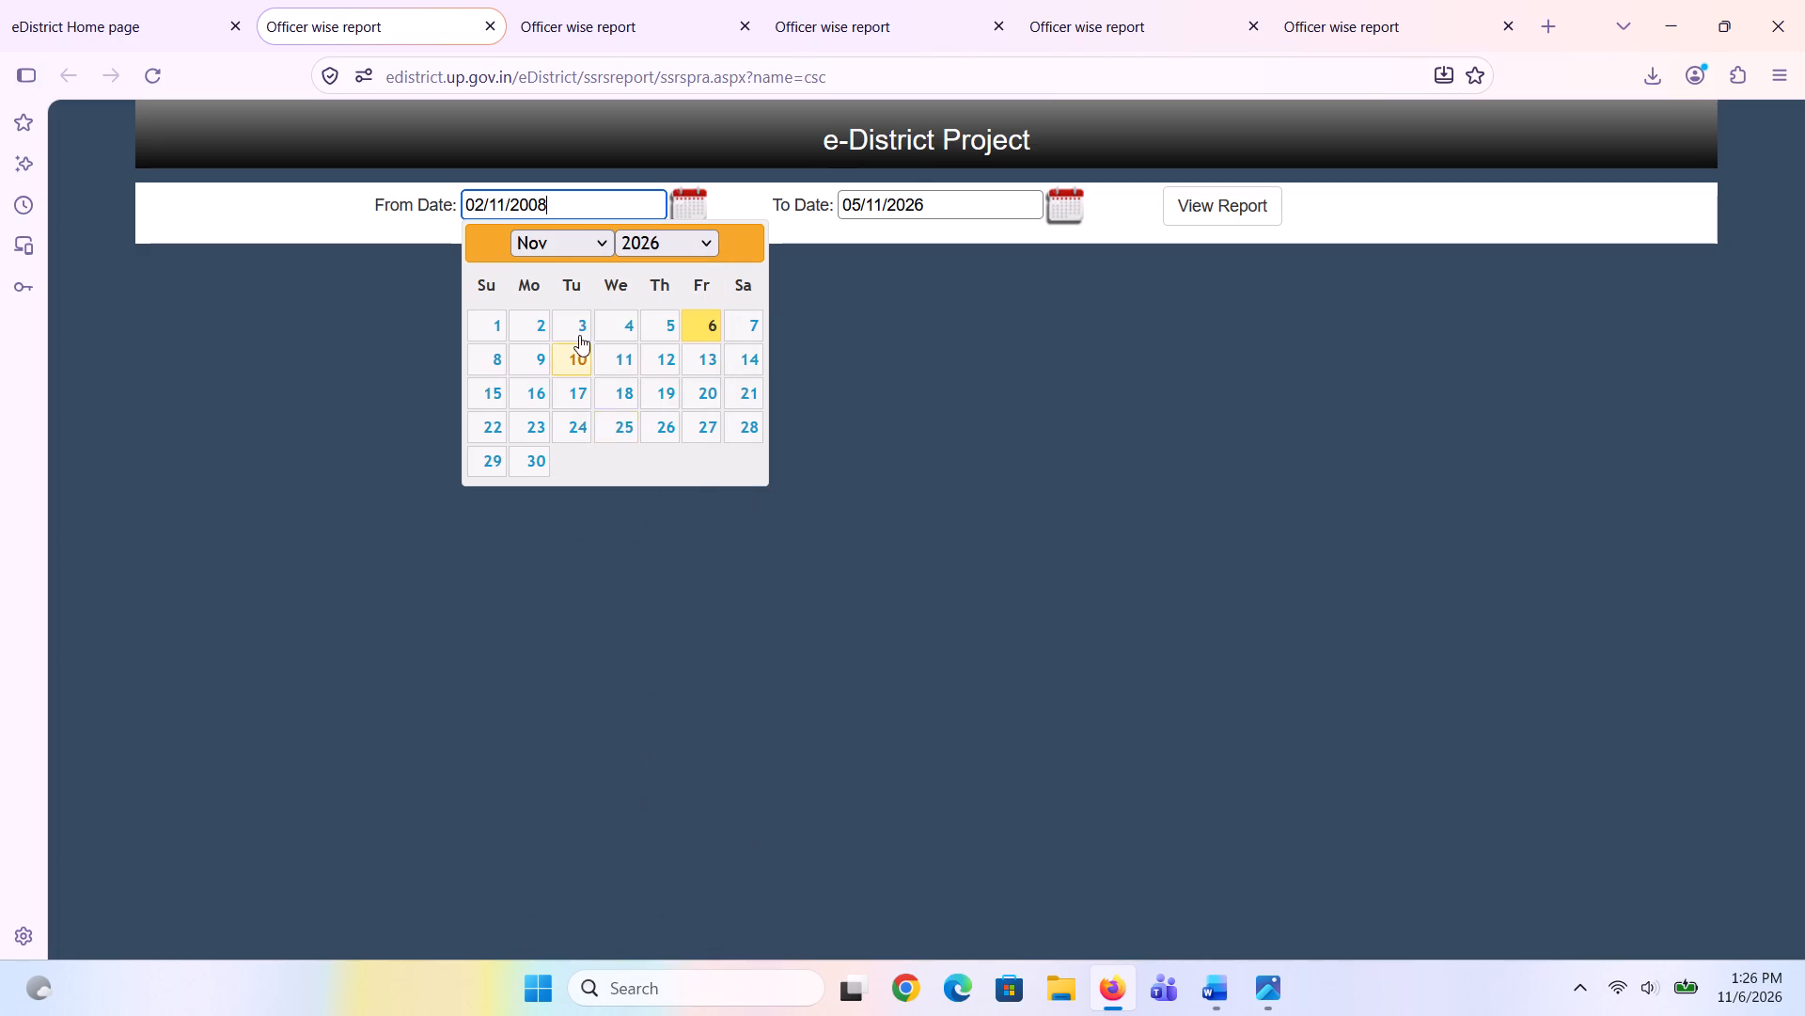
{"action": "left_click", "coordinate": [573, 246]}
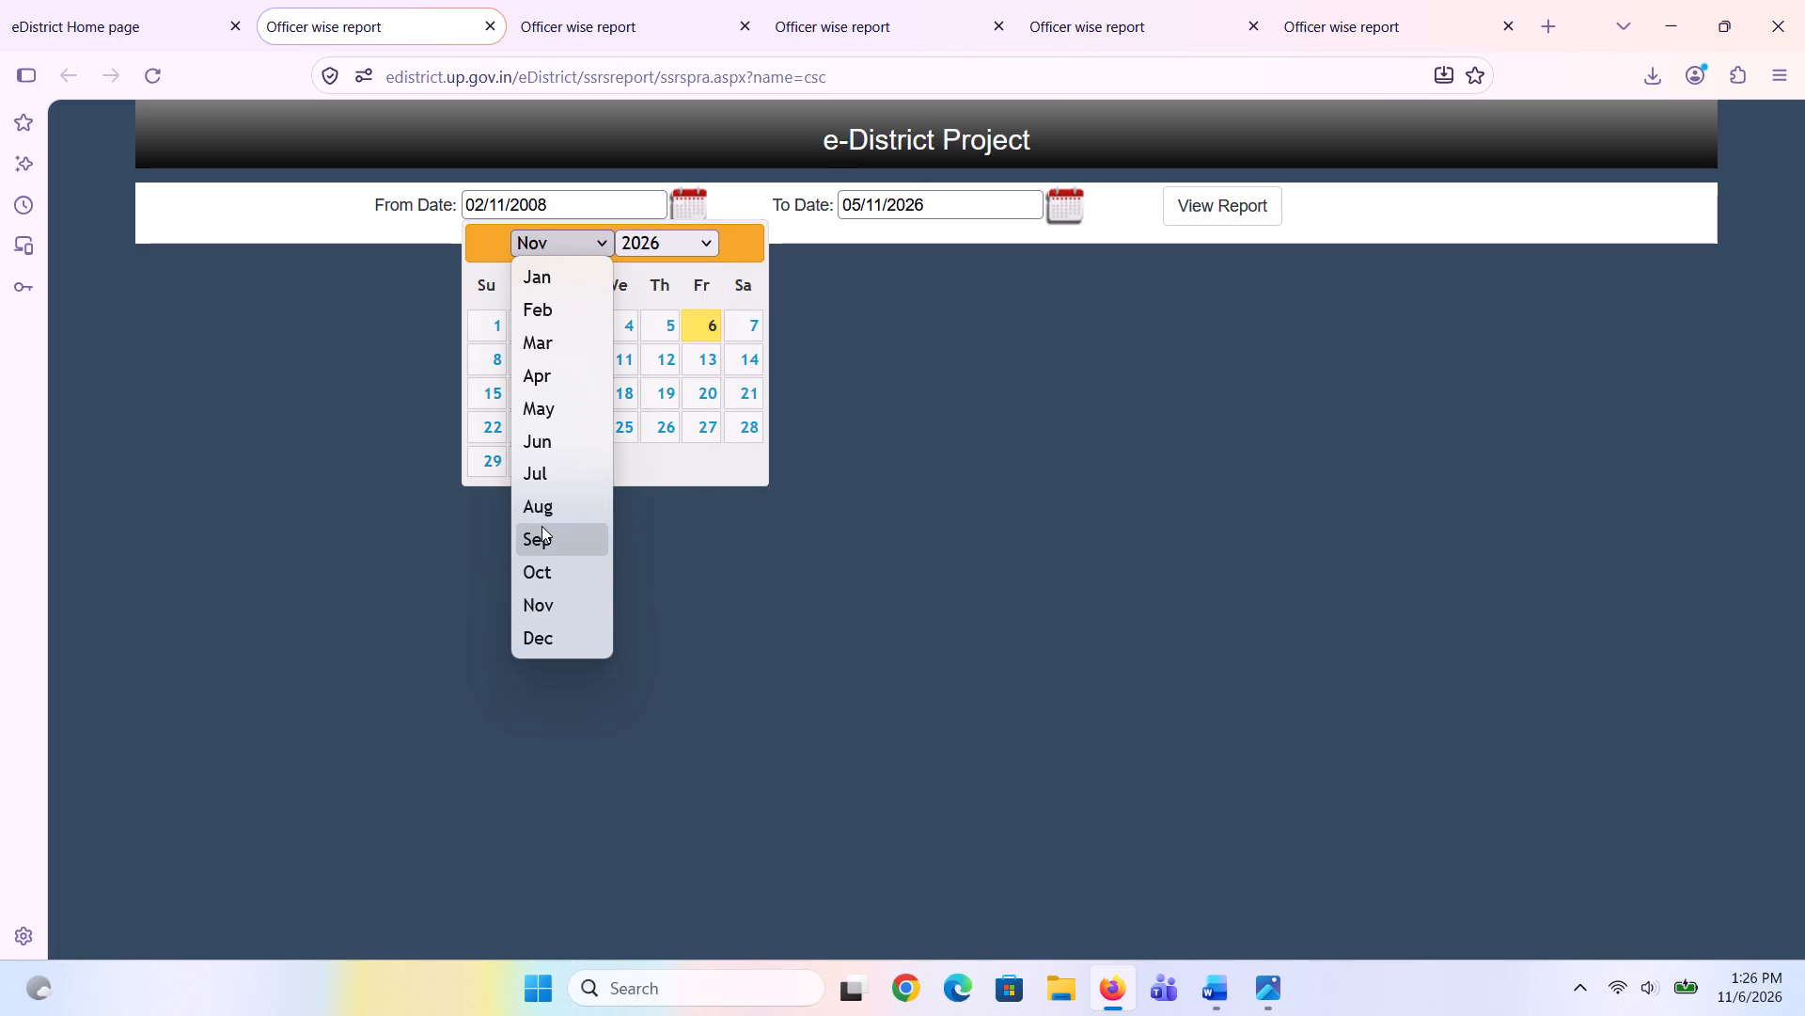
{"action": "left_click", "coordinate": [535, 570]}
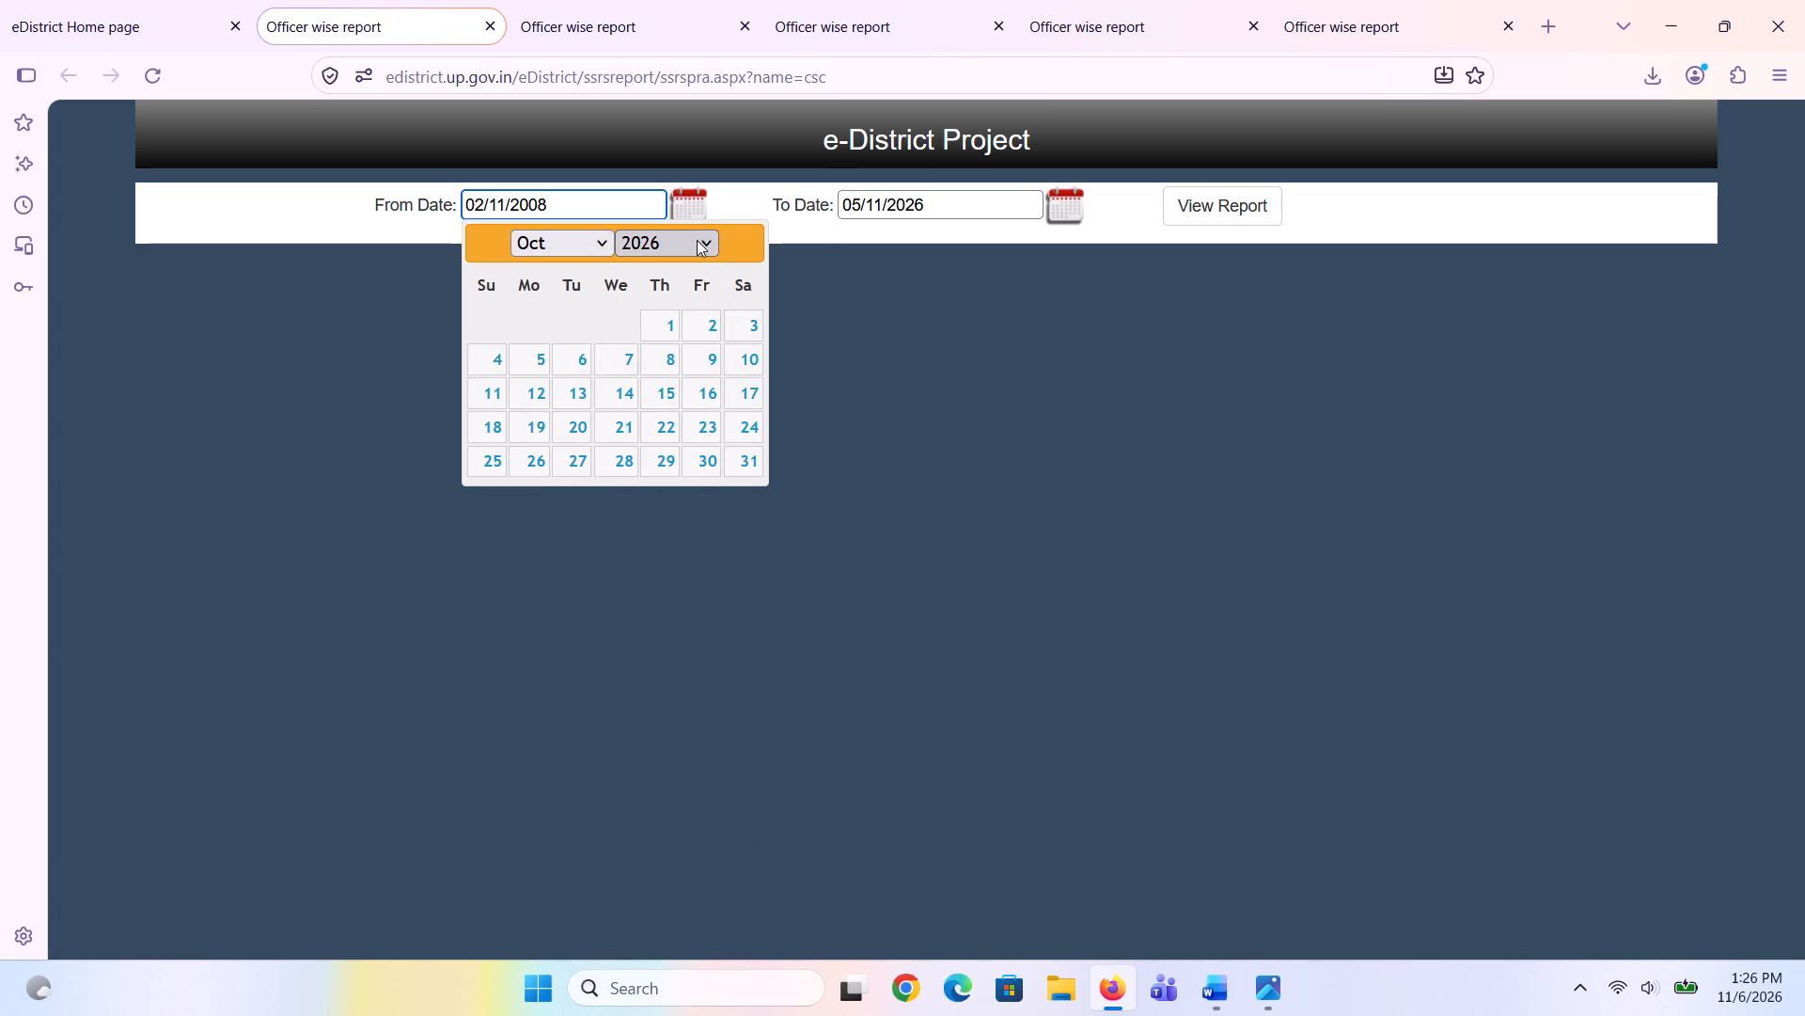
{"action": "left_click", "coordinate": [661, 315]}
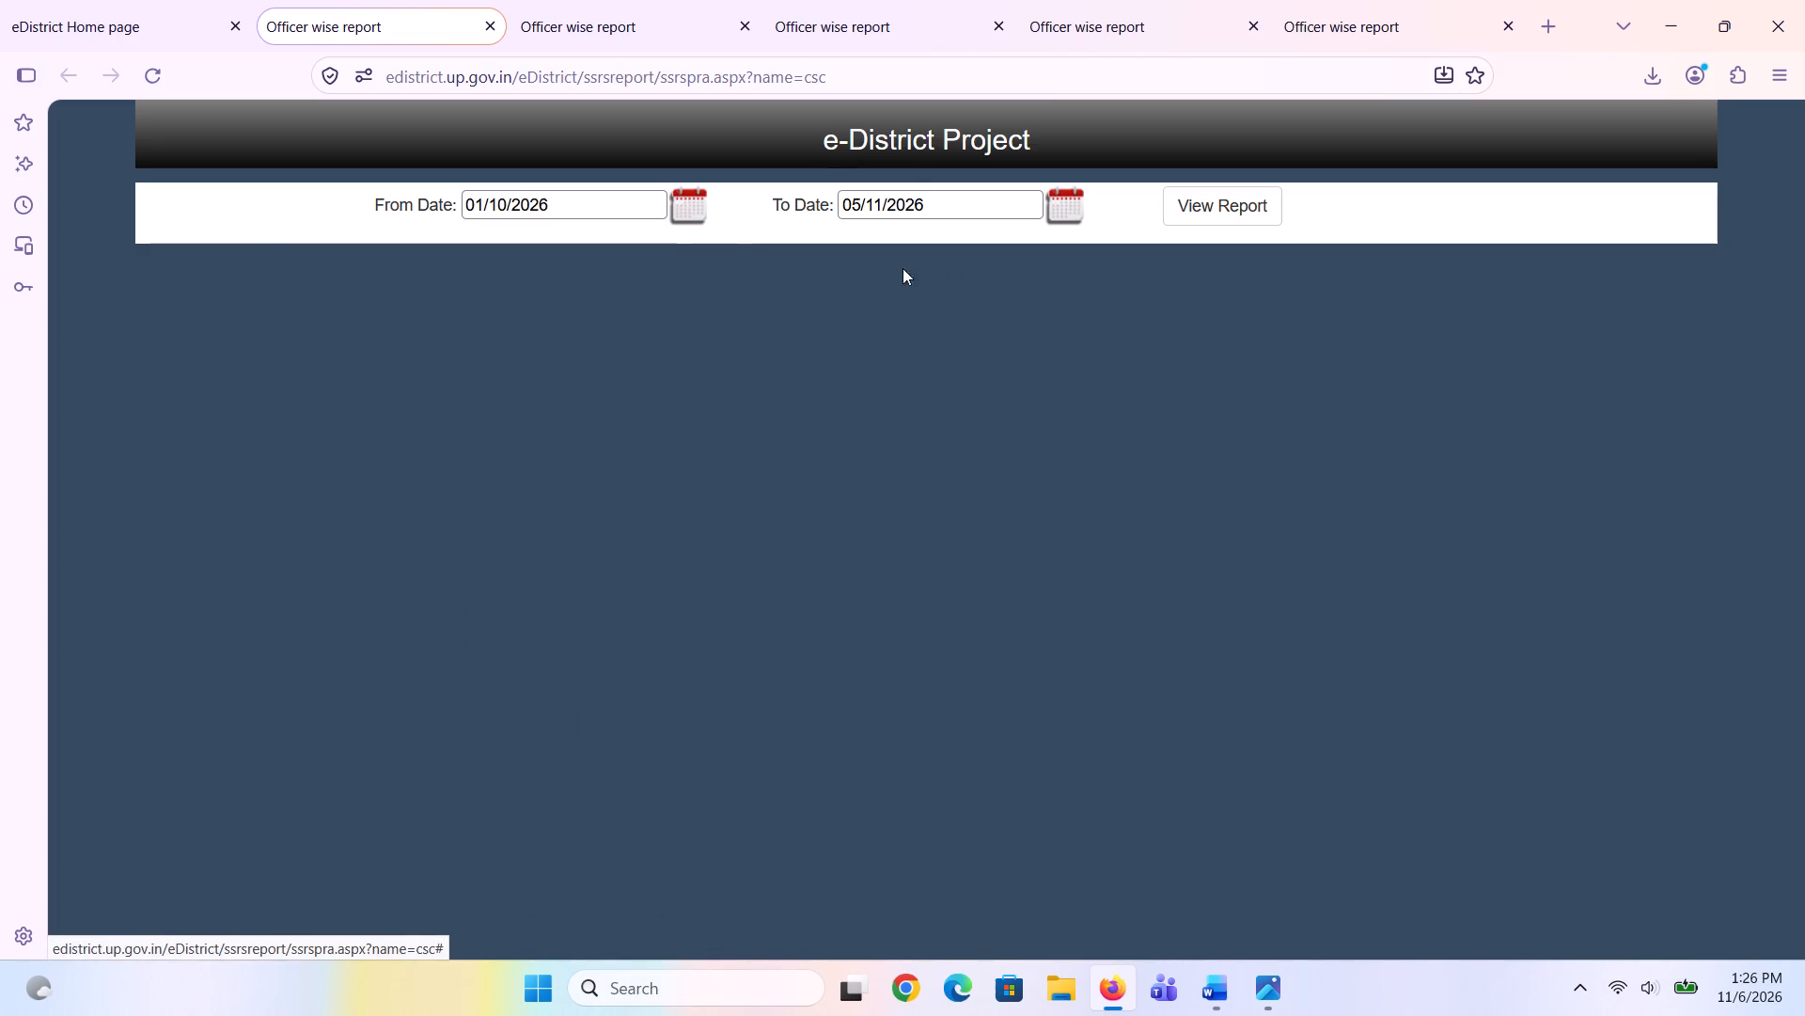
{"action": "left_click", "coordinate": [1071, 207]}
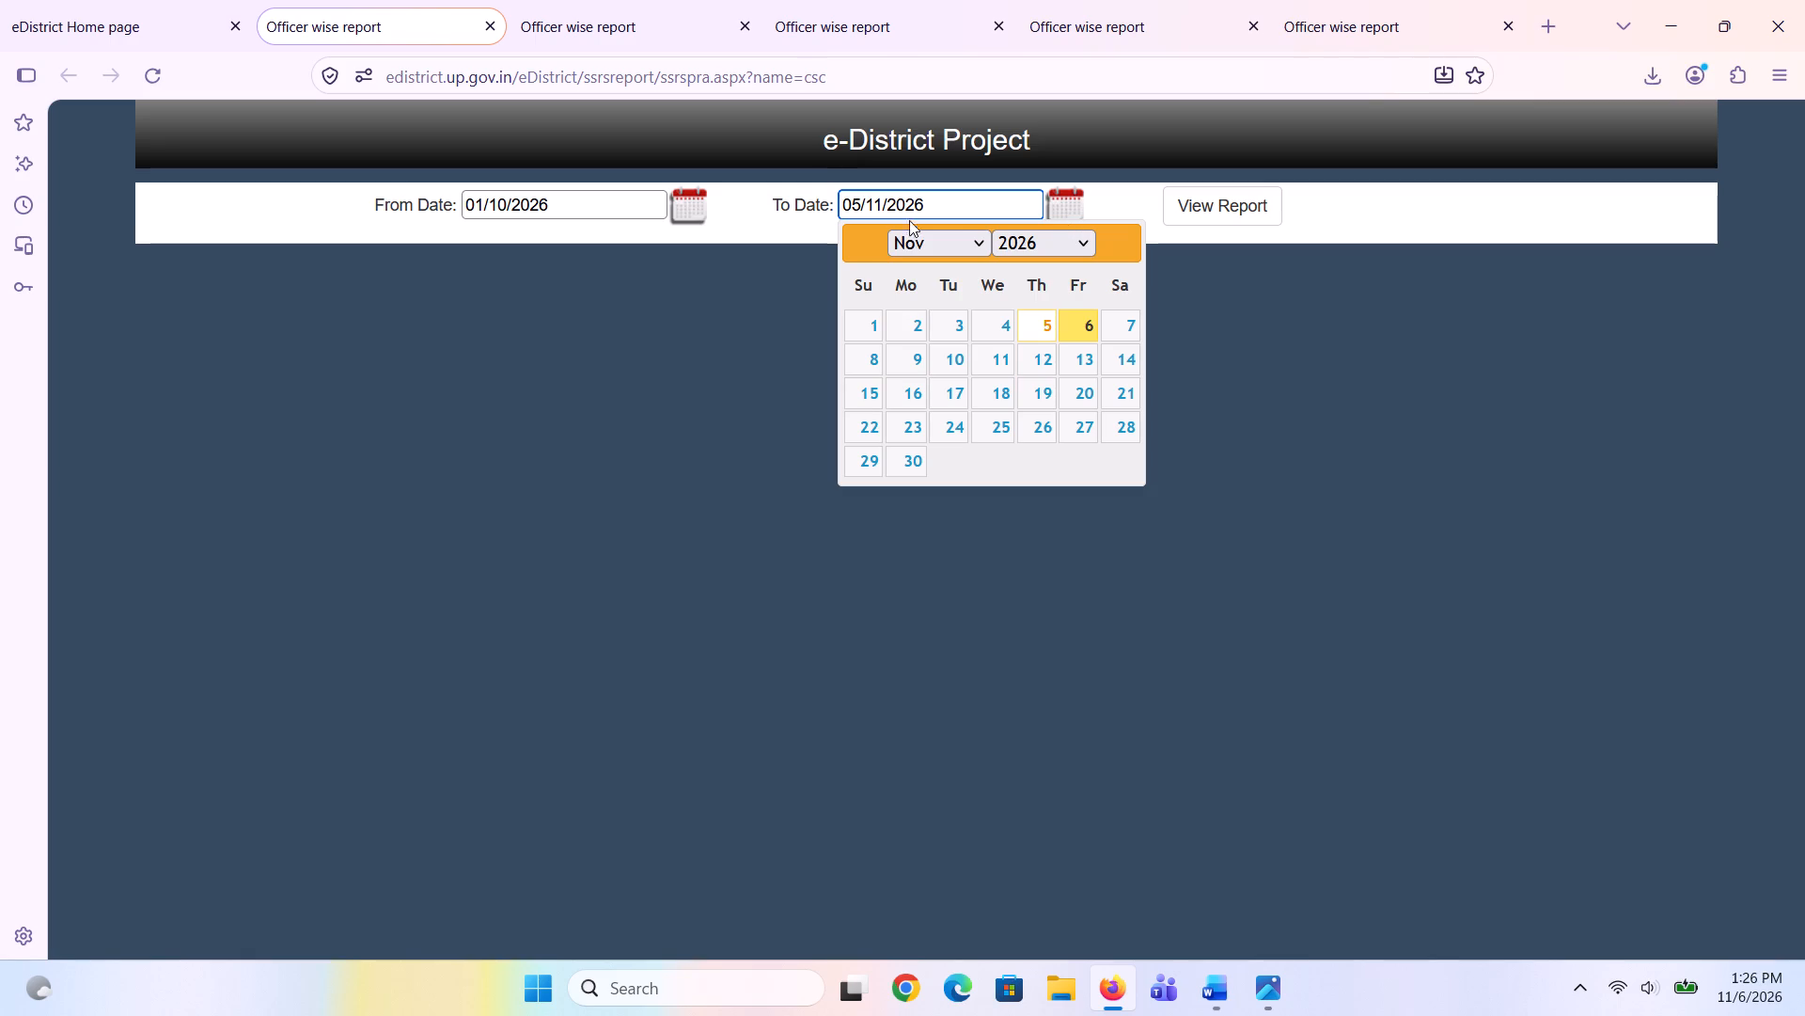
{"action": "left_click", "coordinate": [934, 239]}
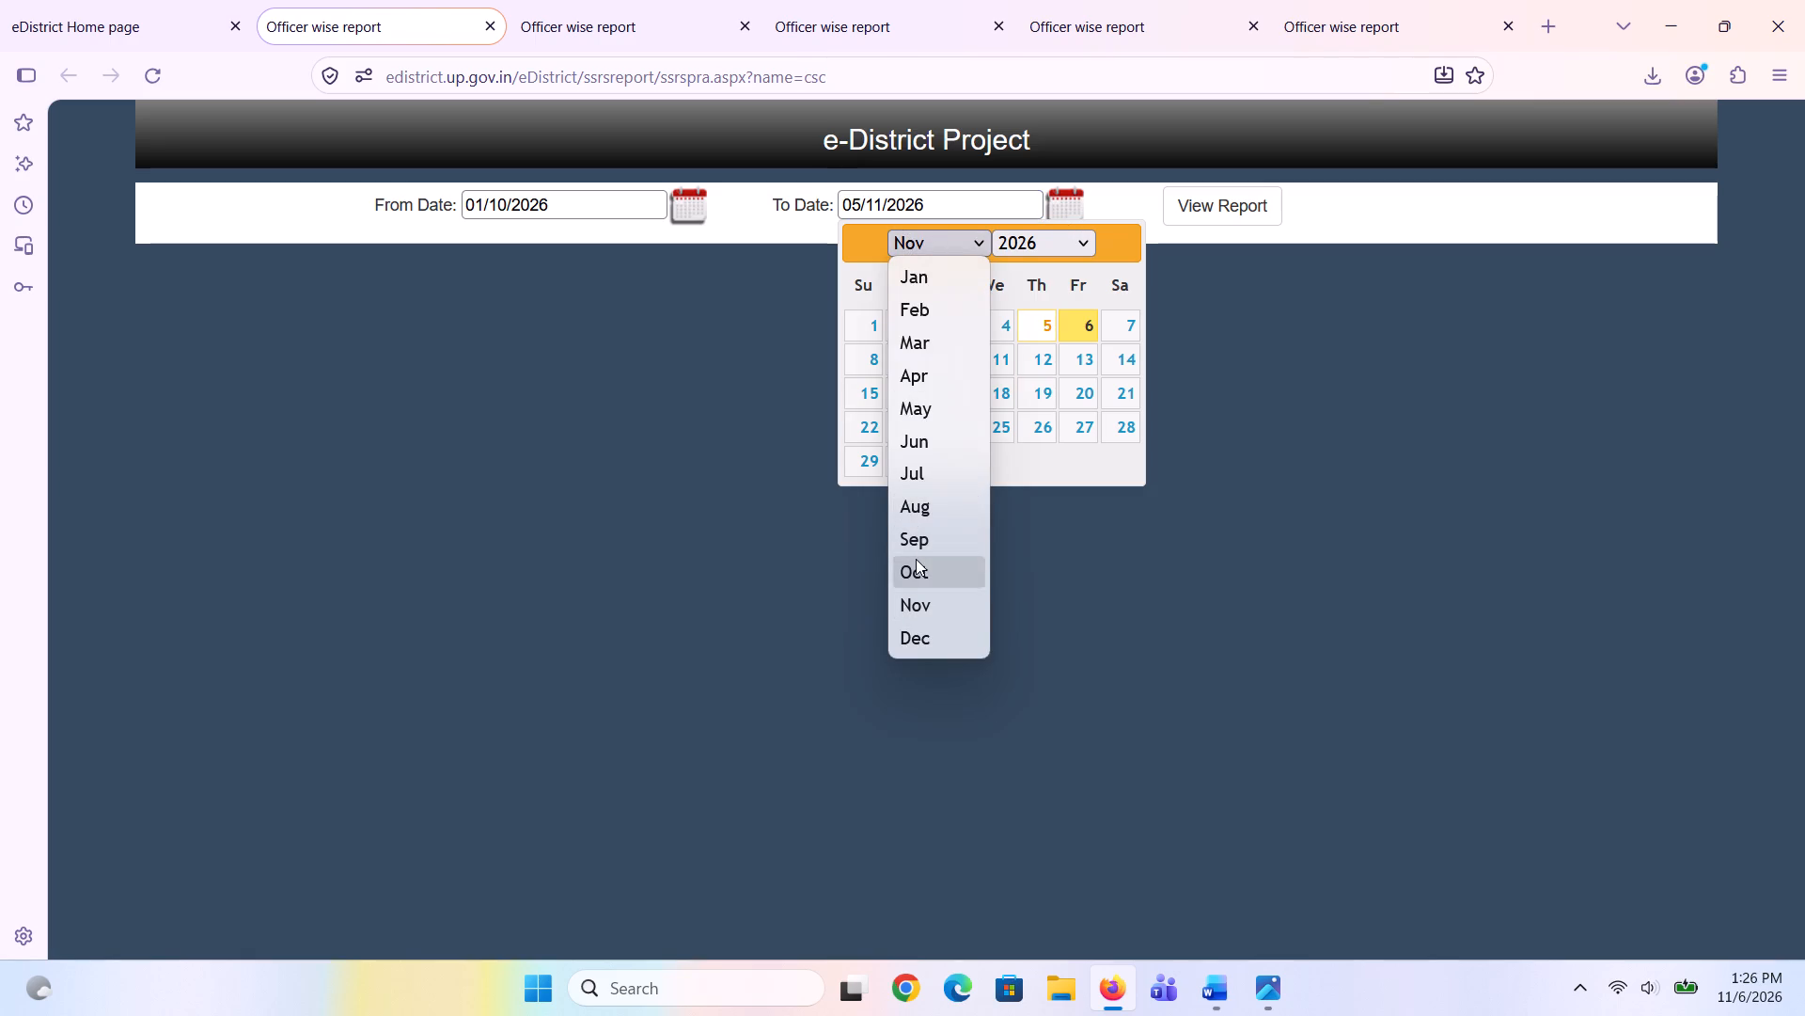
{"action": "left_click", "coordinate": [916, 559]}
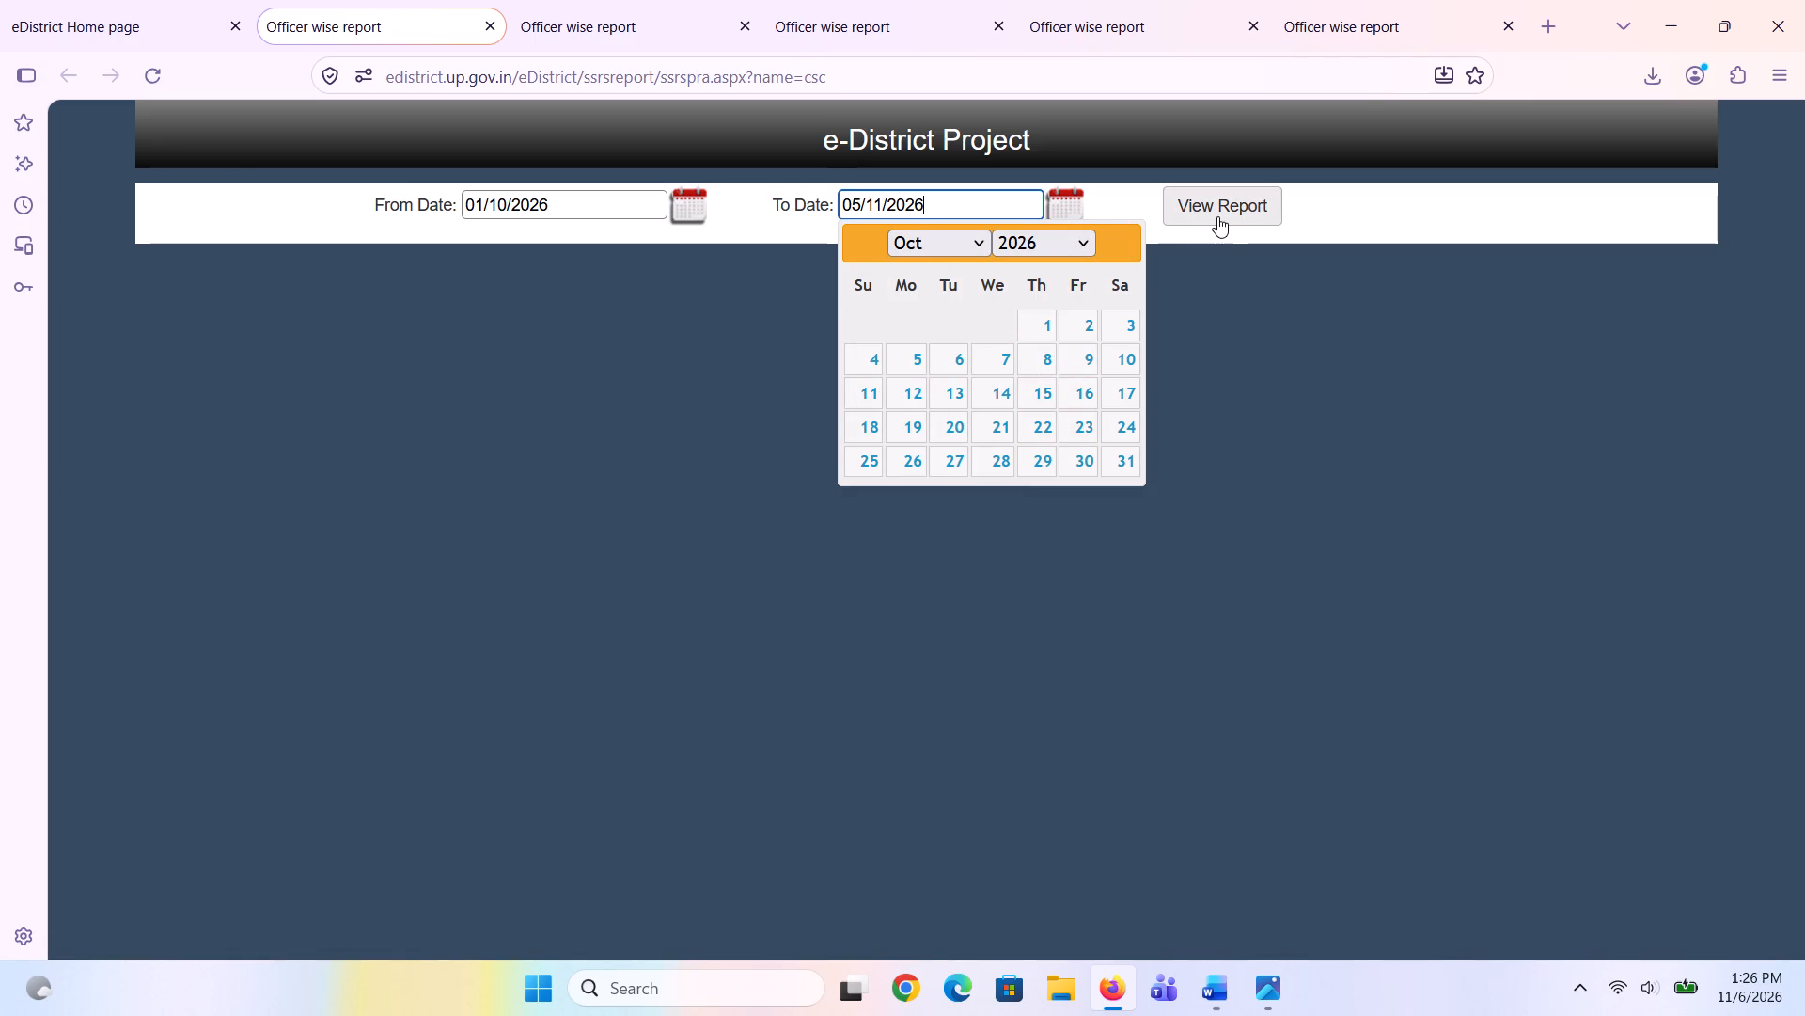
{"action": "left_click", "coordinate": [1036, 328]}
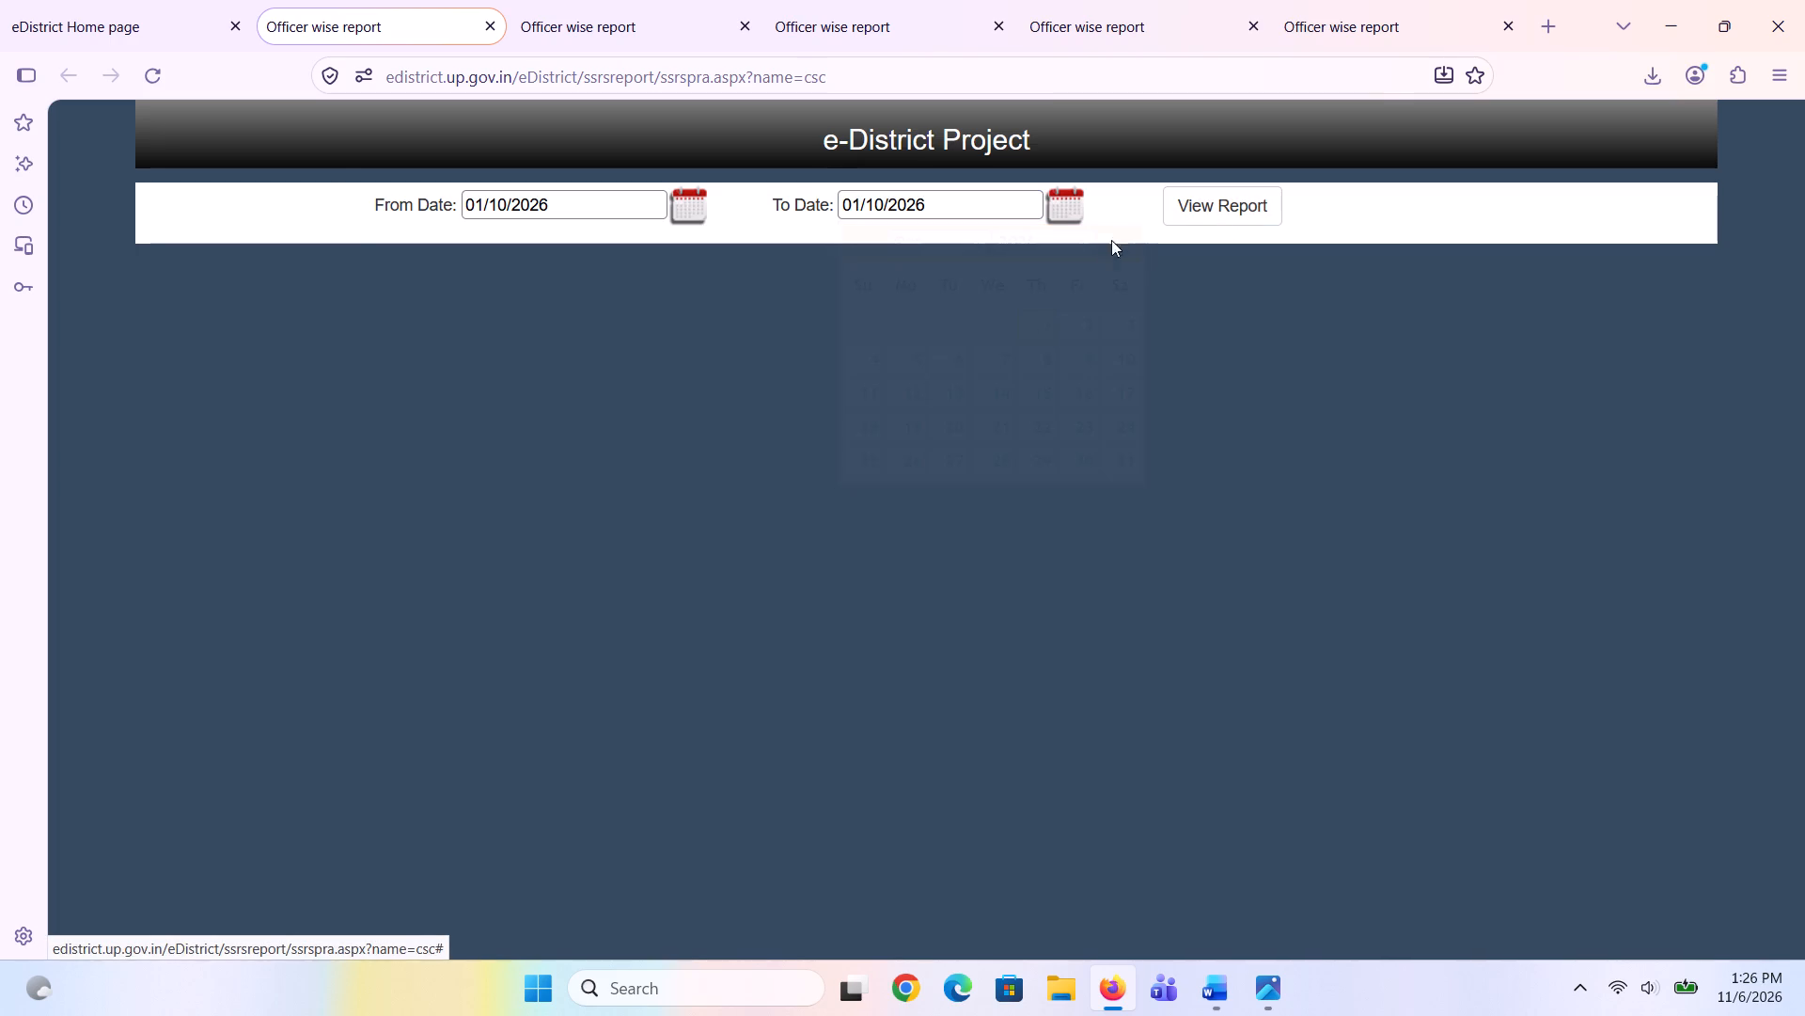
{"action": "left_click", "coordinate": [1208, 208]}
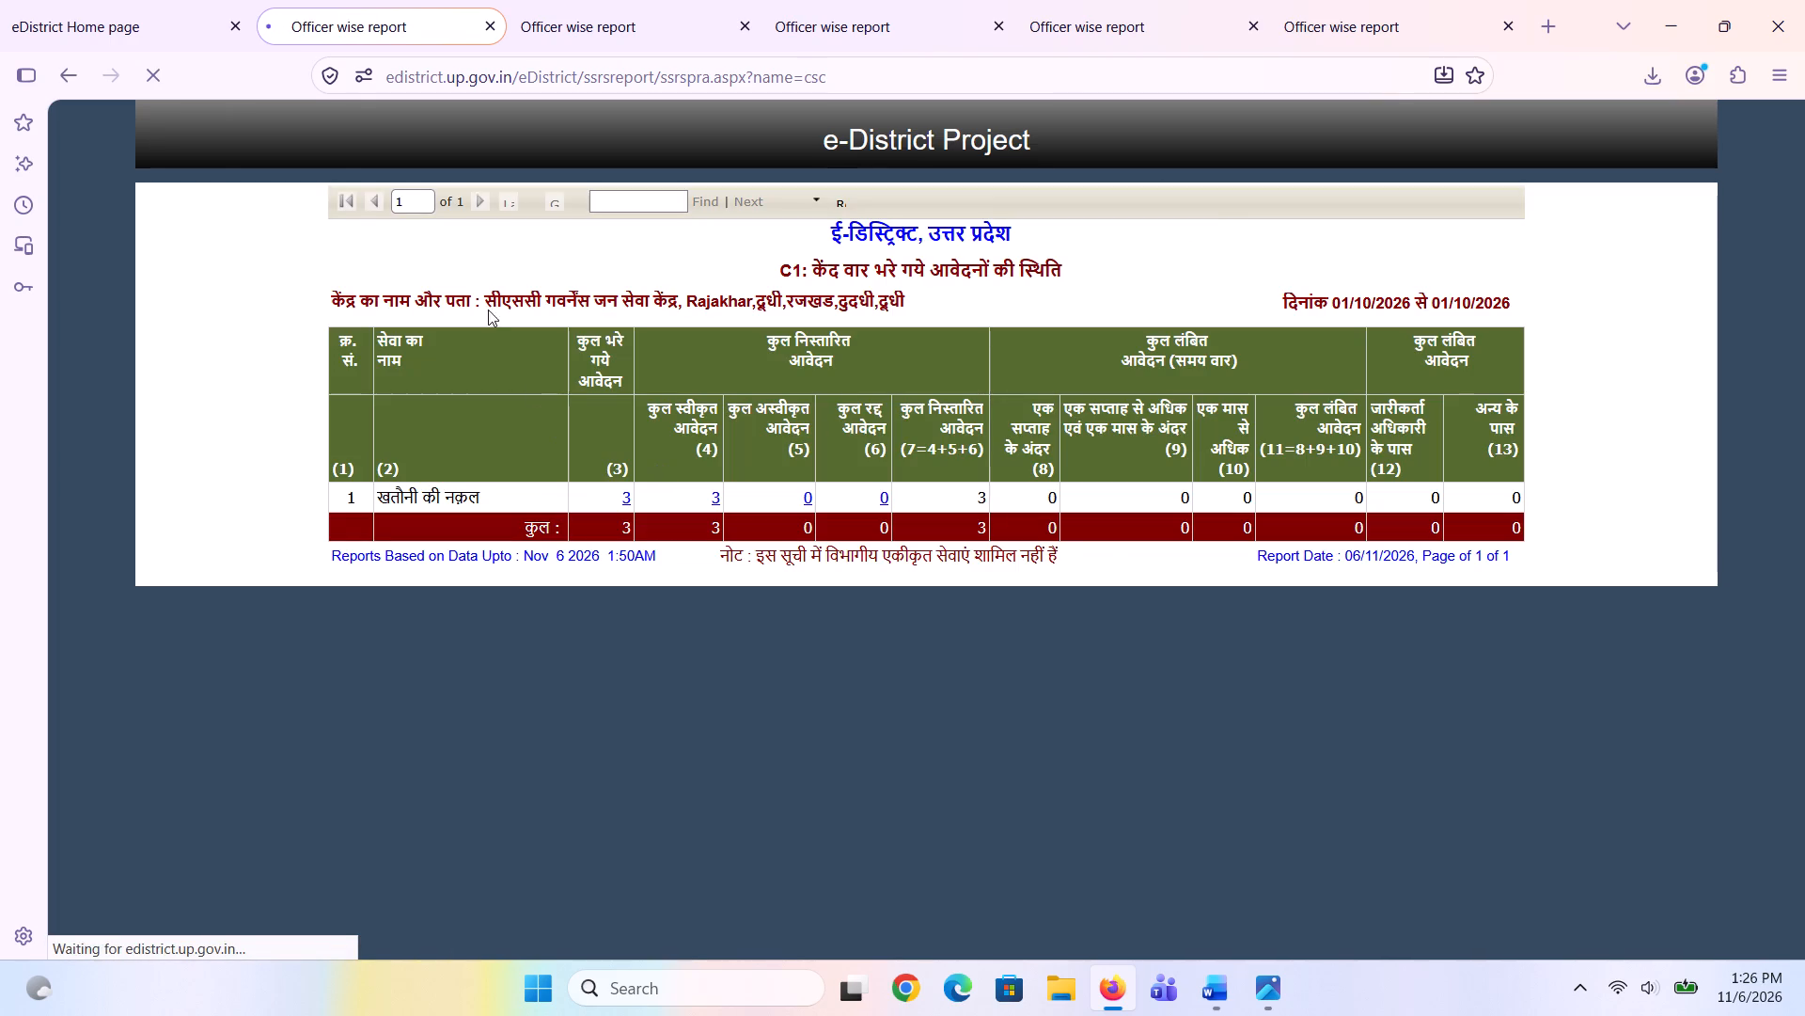
From the eDistrict home page, open another MIS of Submitted Application report and generate it for 01/10/2026 to 05/11/2026.
{"action": "left_click", "coordinate": [129, 13]}
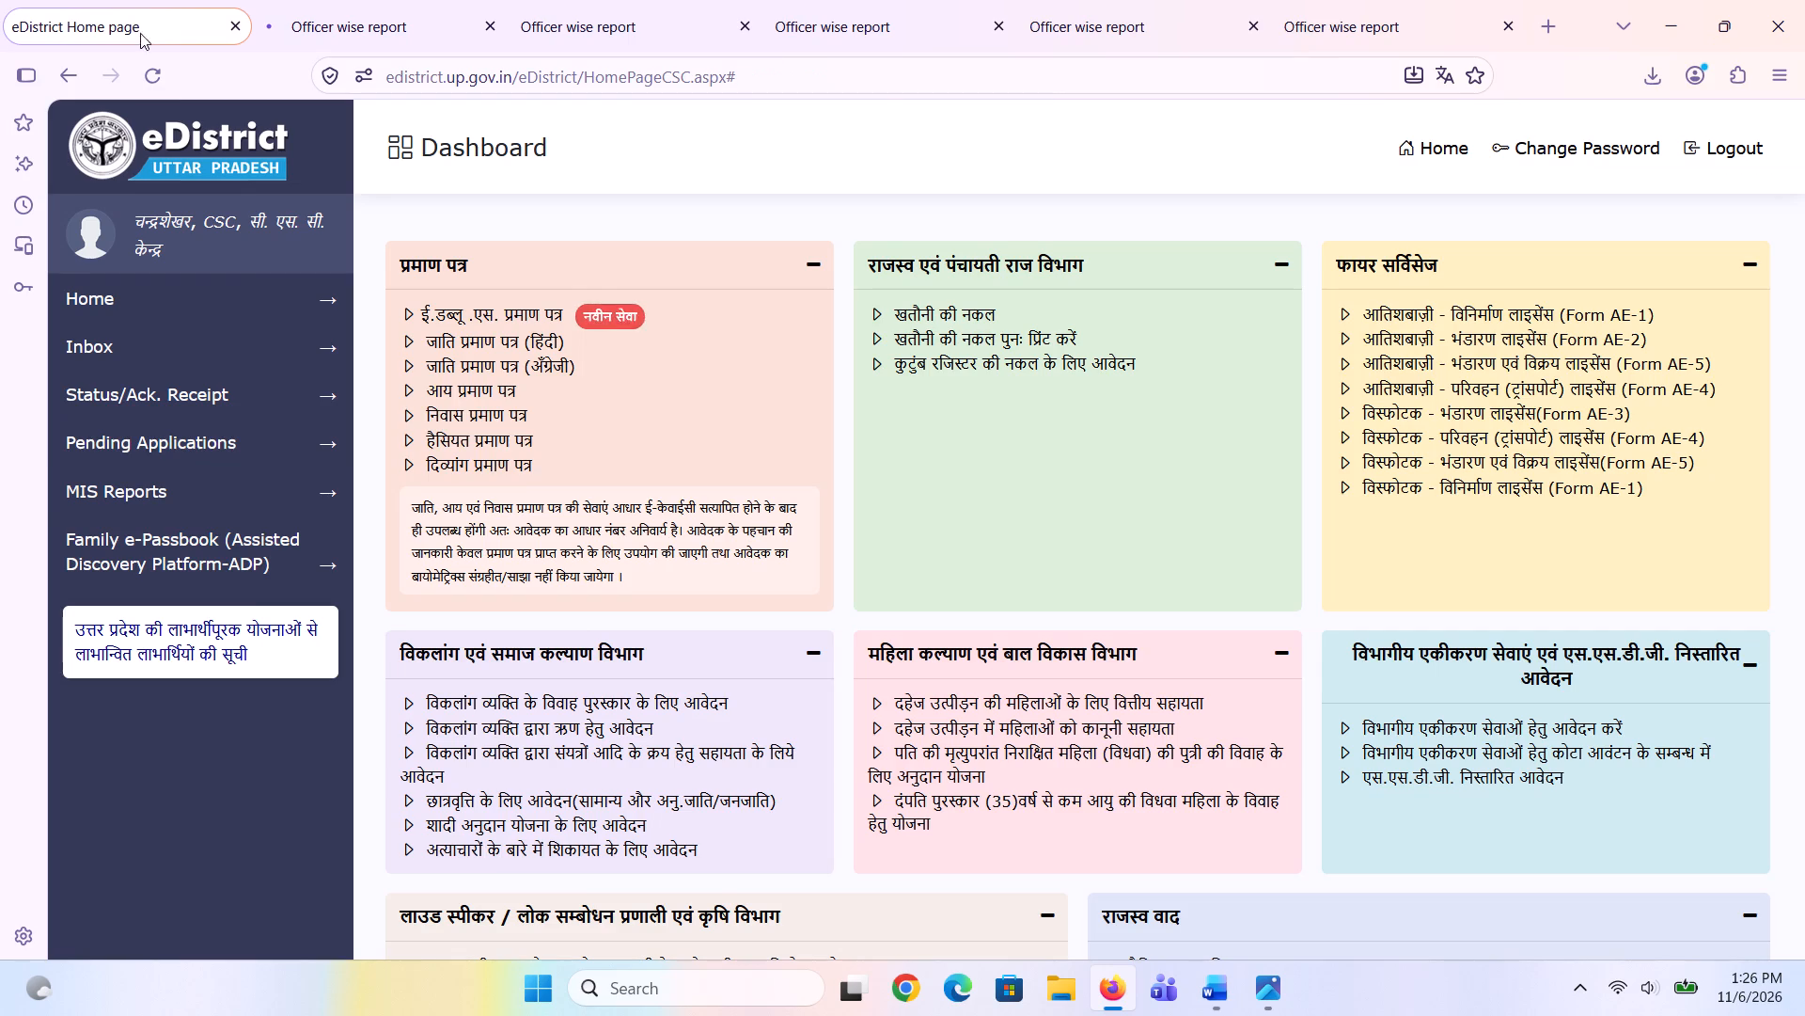
{"action": "left_click", "coordinate": [116, 488]}
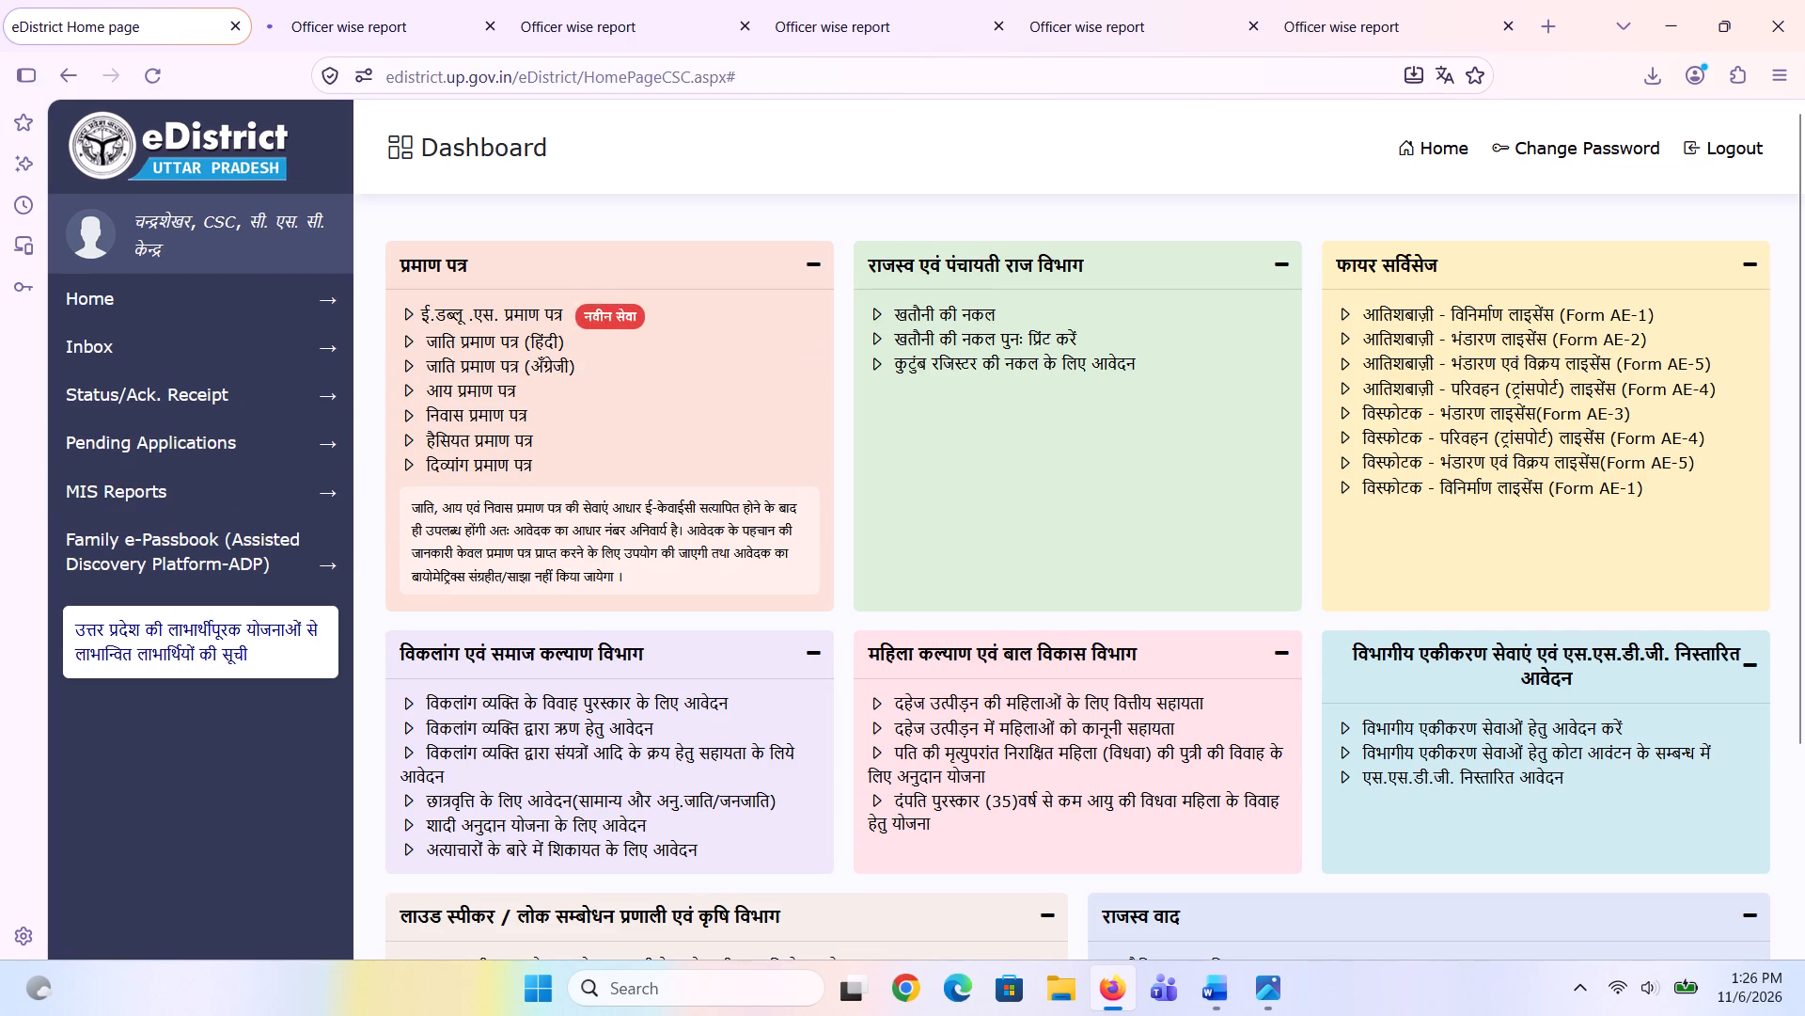
{"action": "left_click", "coordinate": [434, 541]}
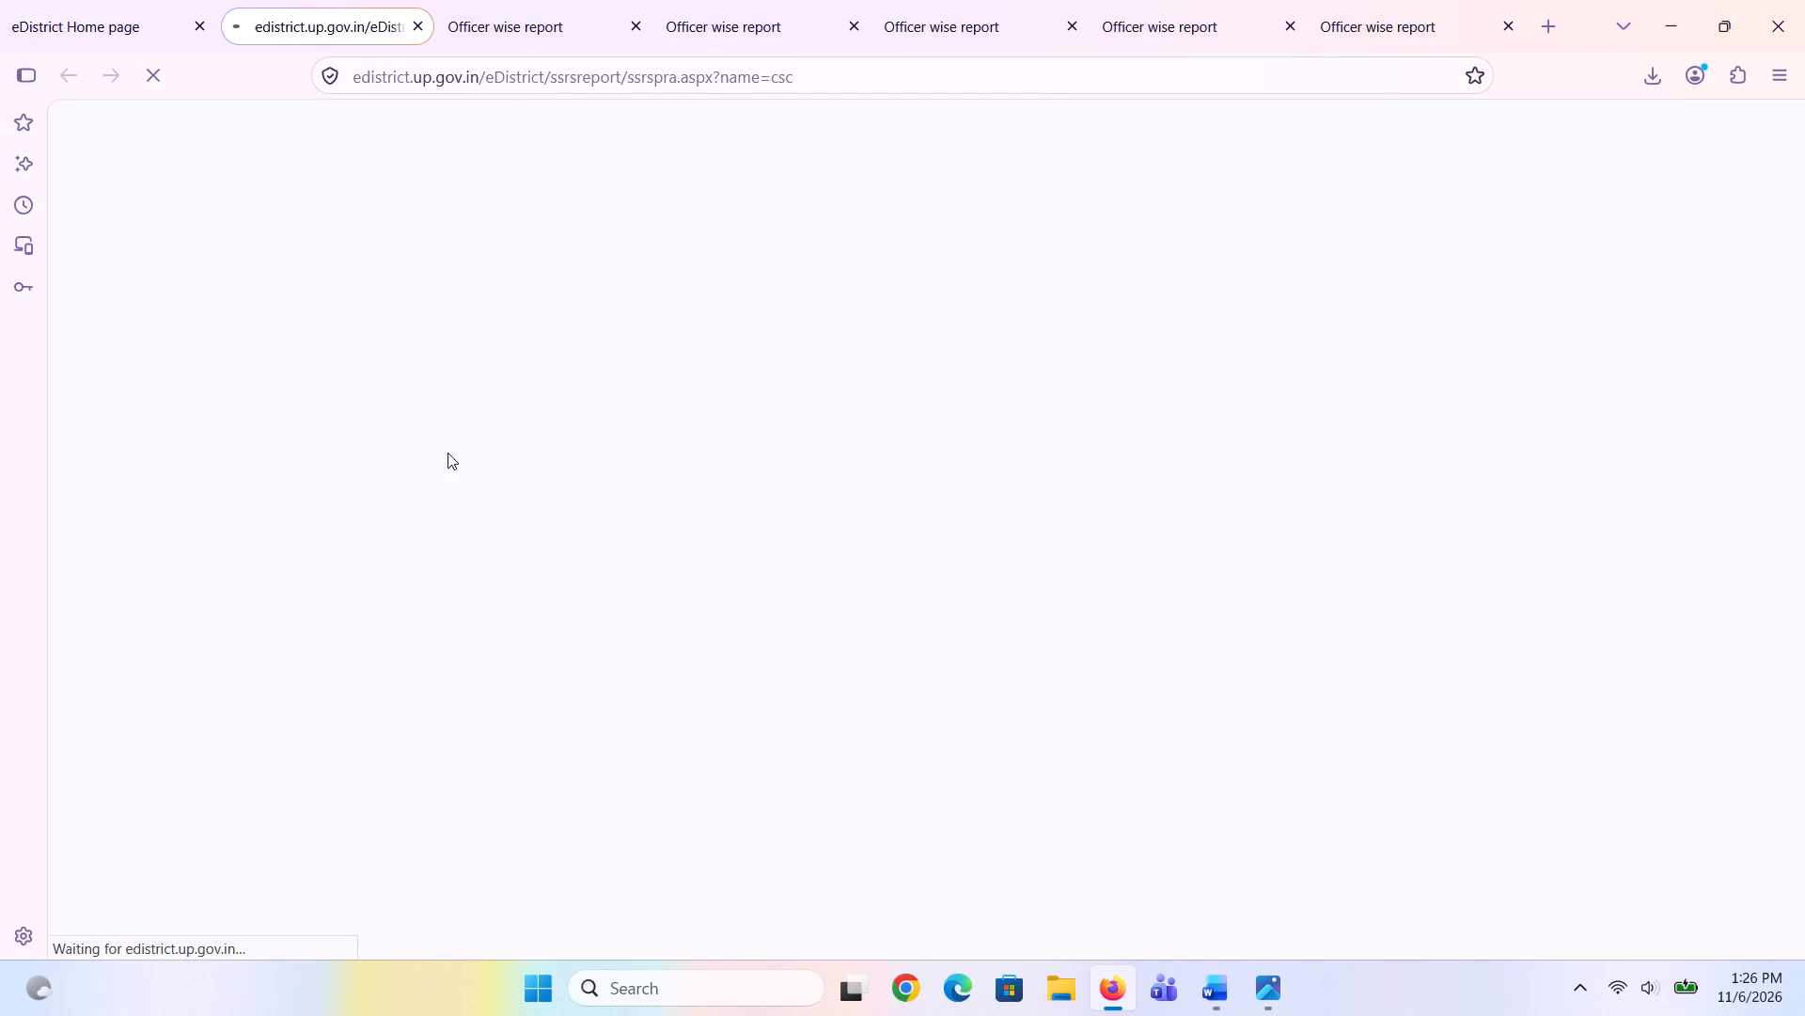
{"action": "left_click", "coordinate": [694, 207]}
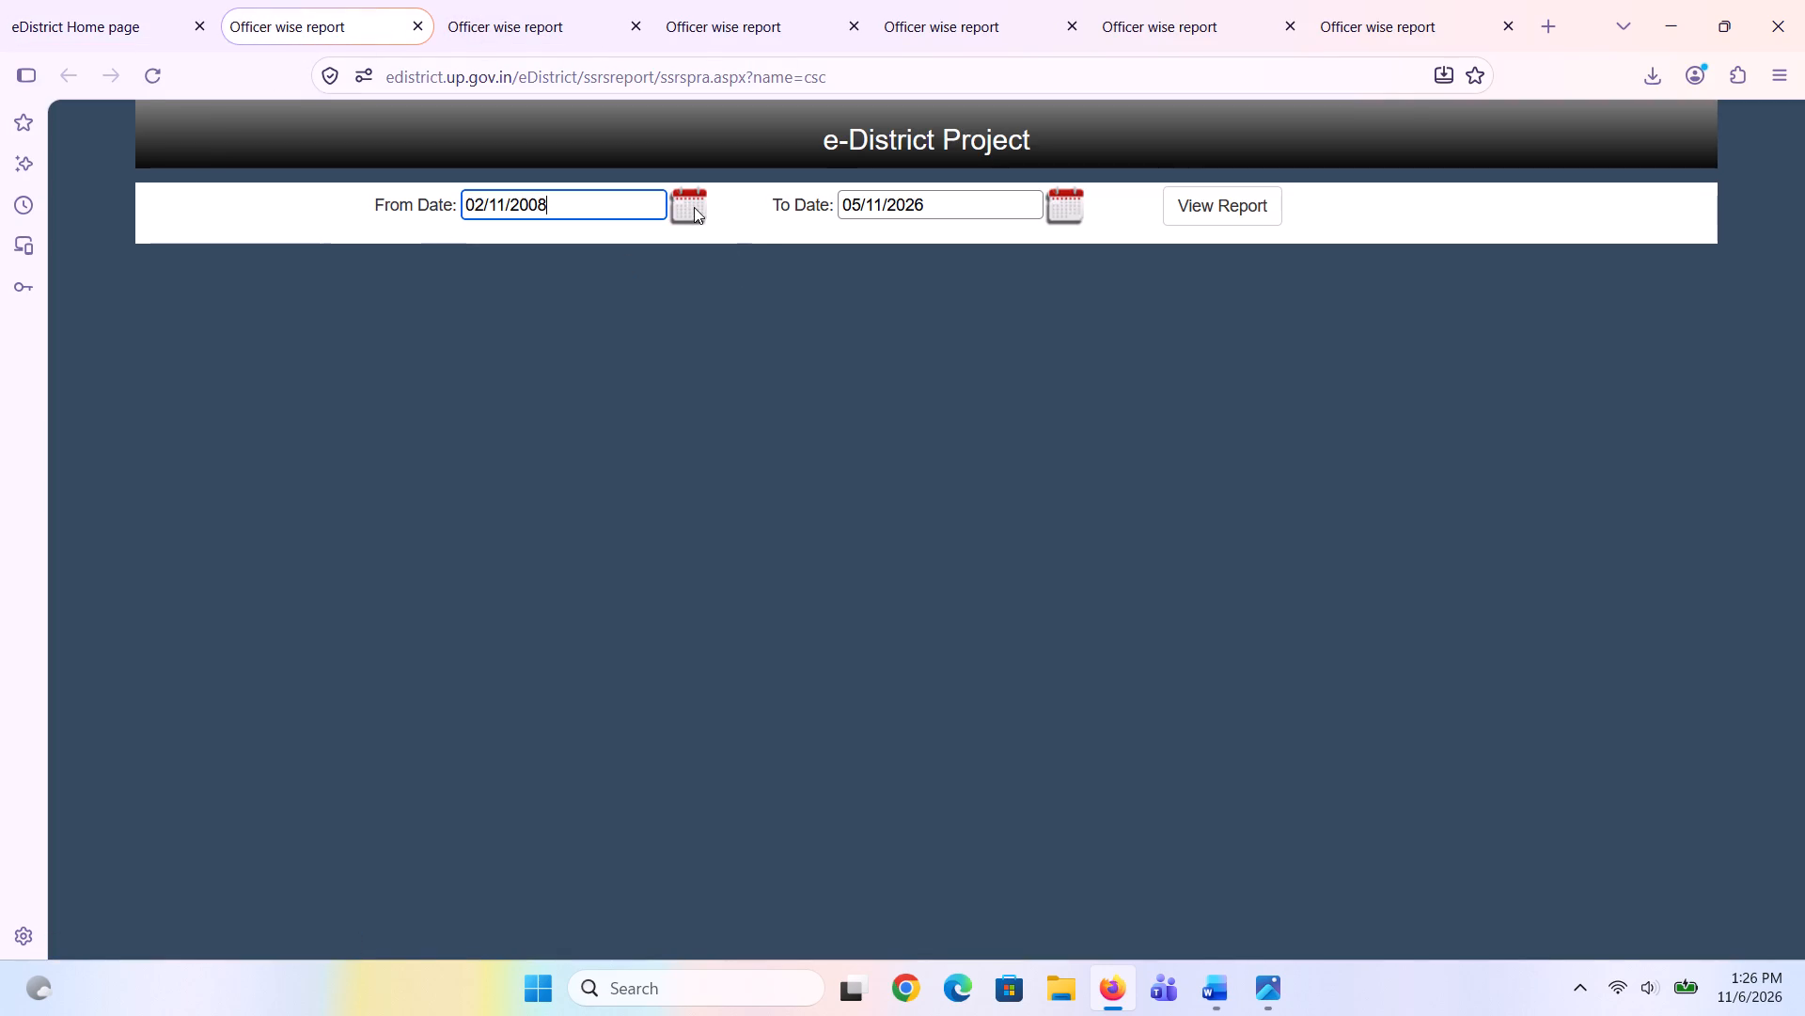
{"action": "left_click", "coordinate": [642, 240]}
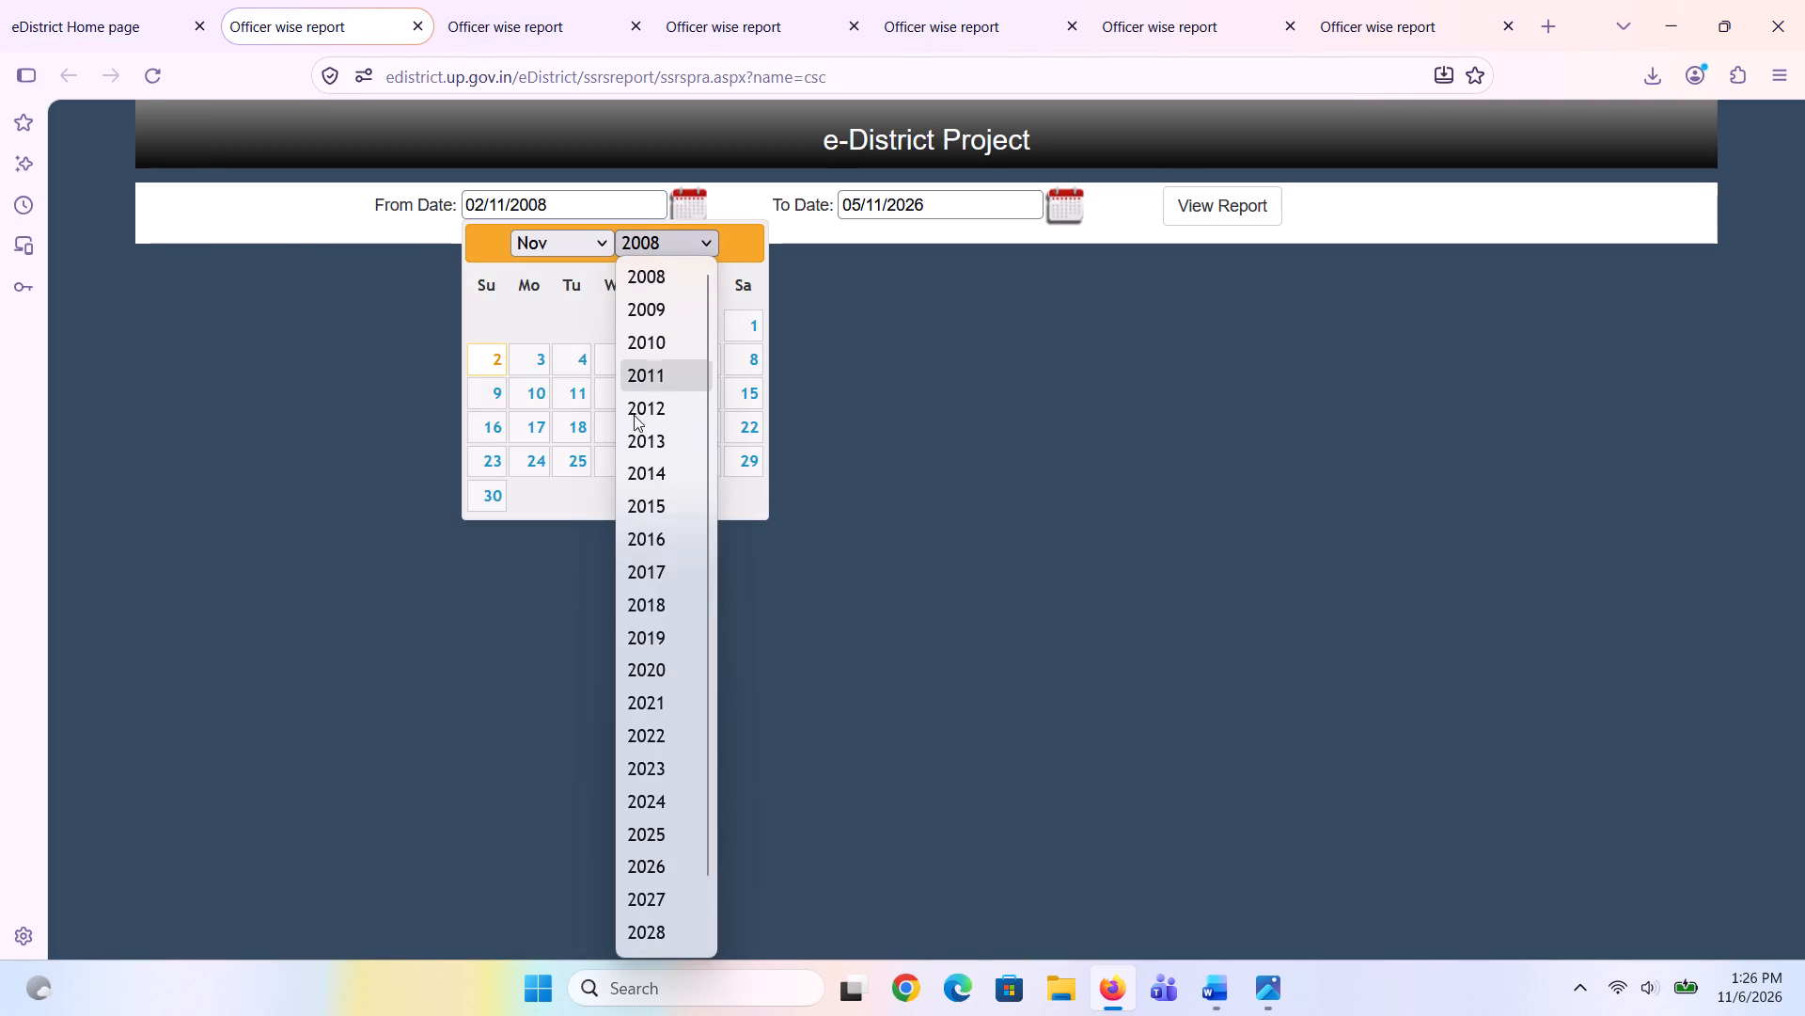
{"action": "left_click", "coordinate": [640, 861]}
{"action": "left_click", "coordinate": [559, 235]}
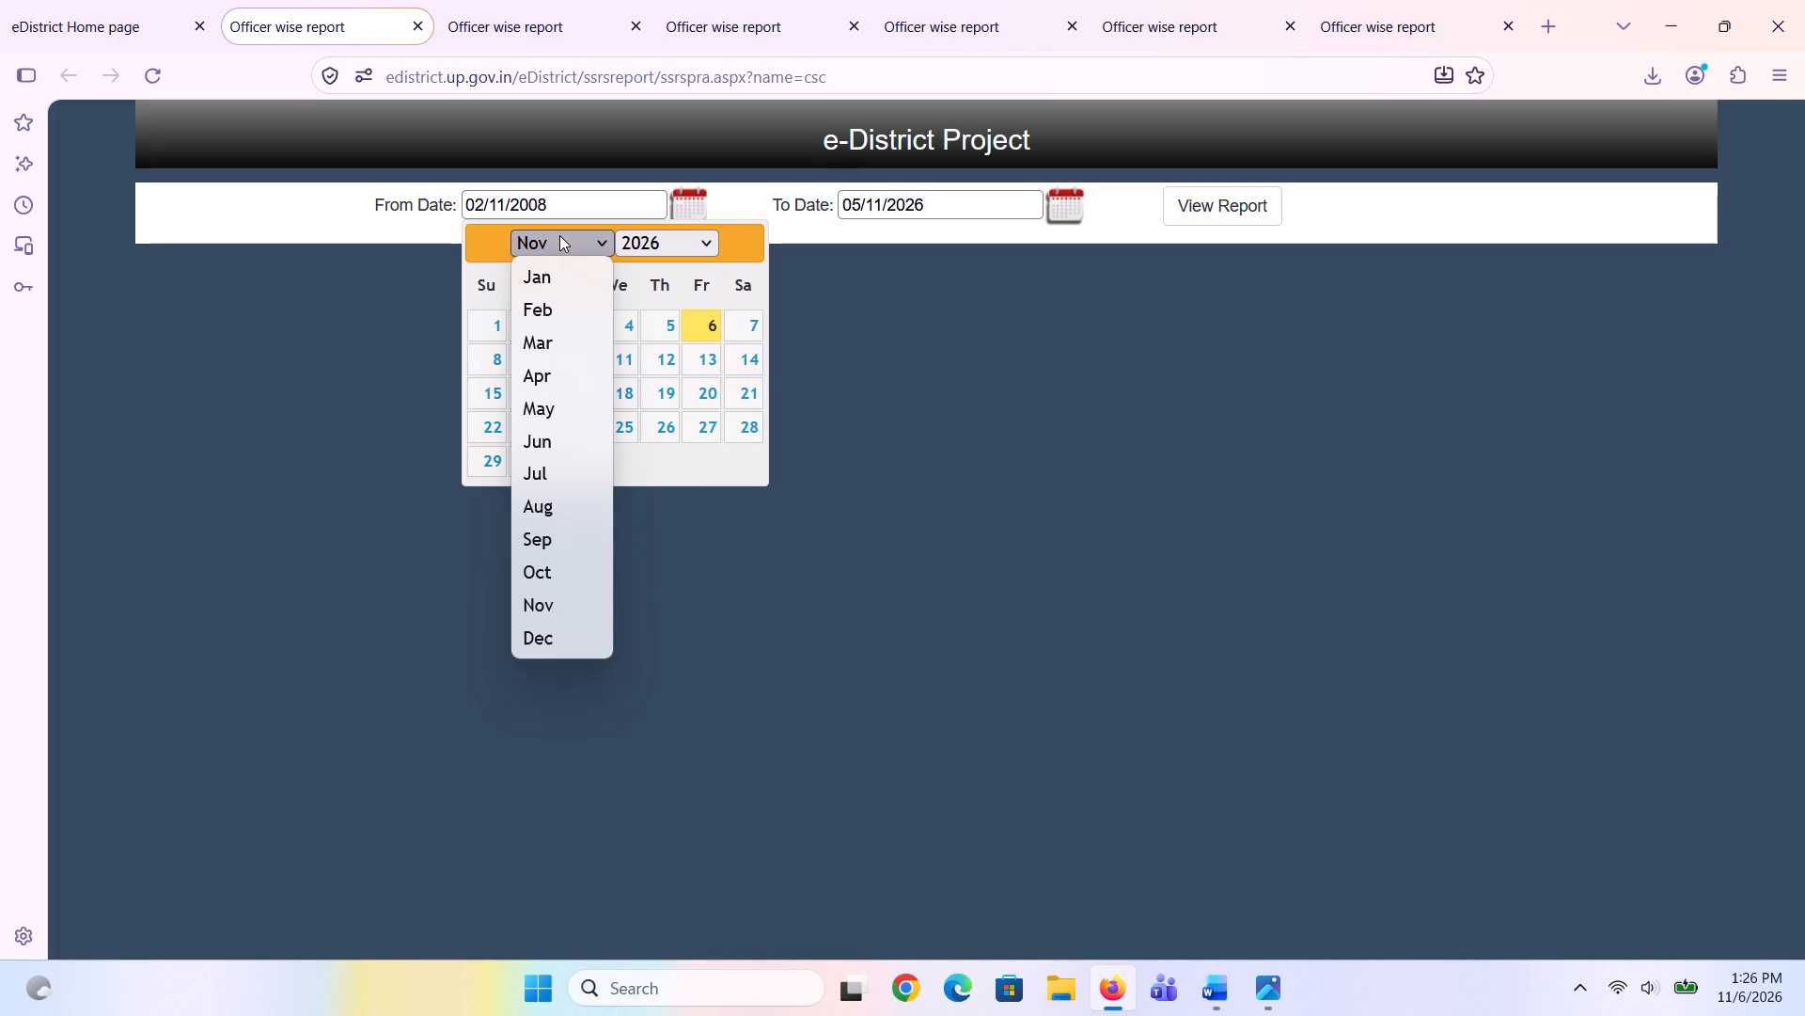
{"action": "left_click", "coordinate": [540, 564]}
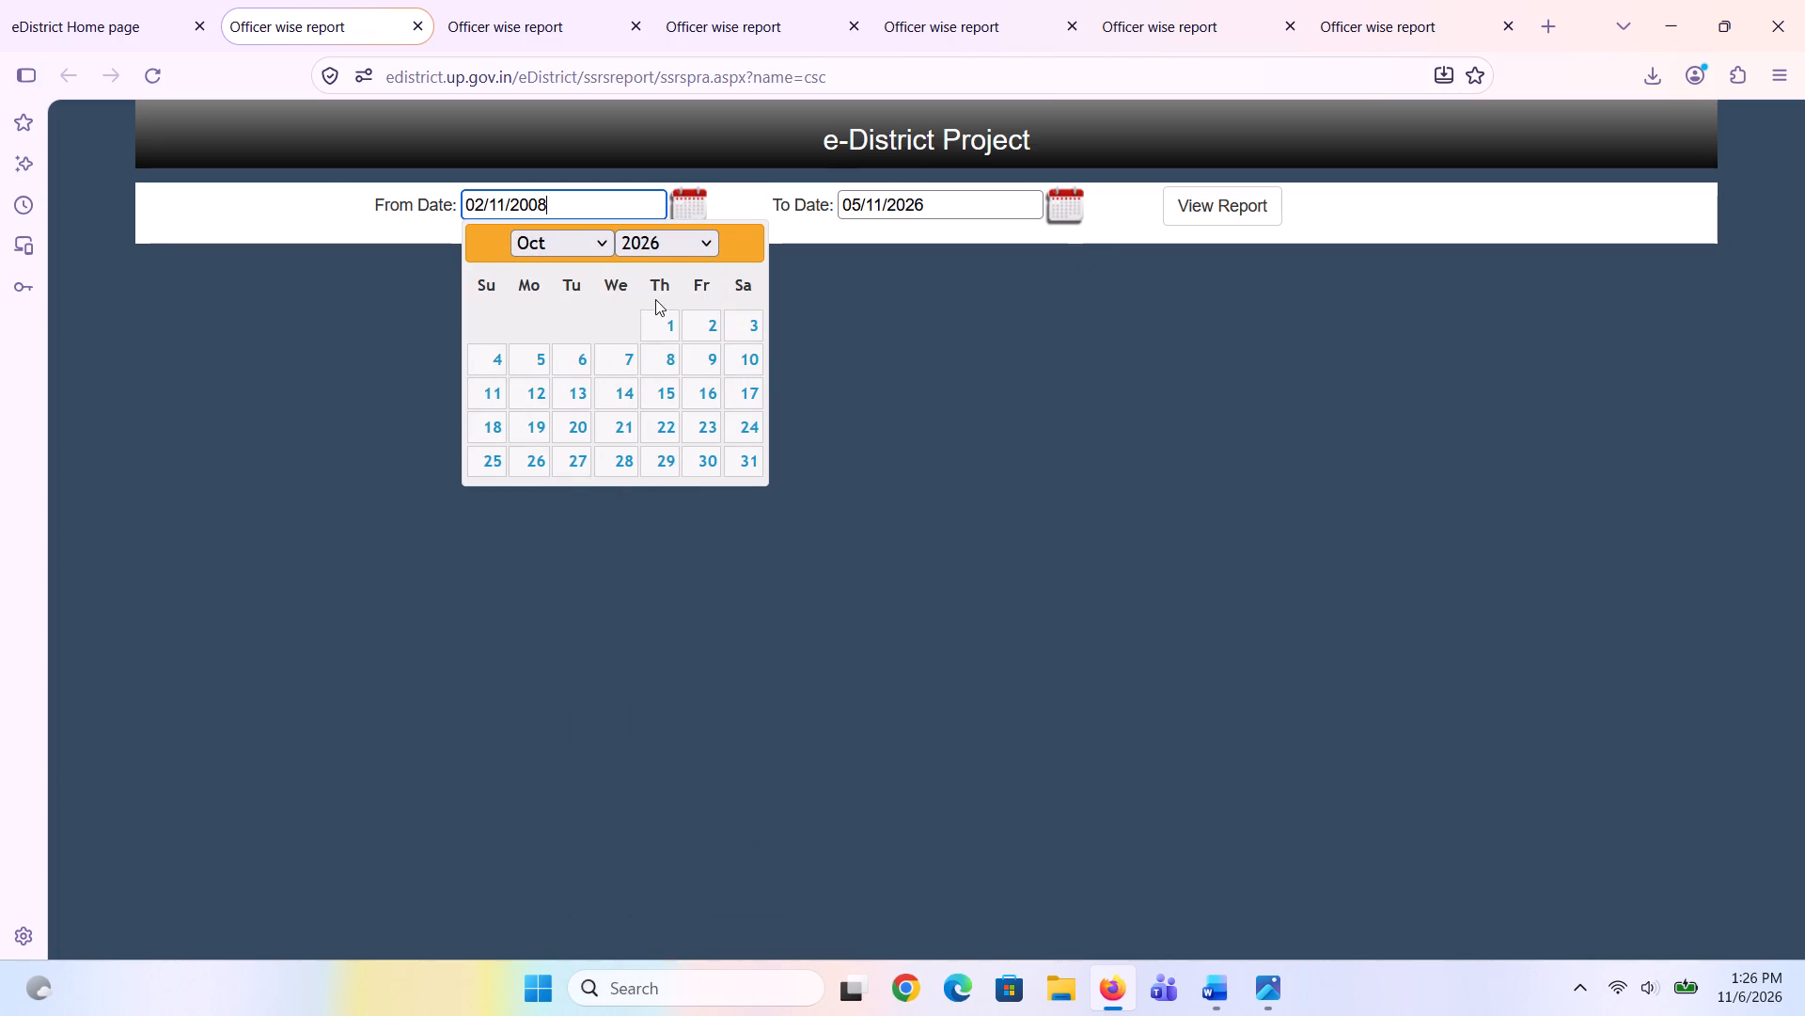
{"action": "left_click", "coordinate": [662, 327]}
{"action": "left_click", "coordinate": [1072, 210]}
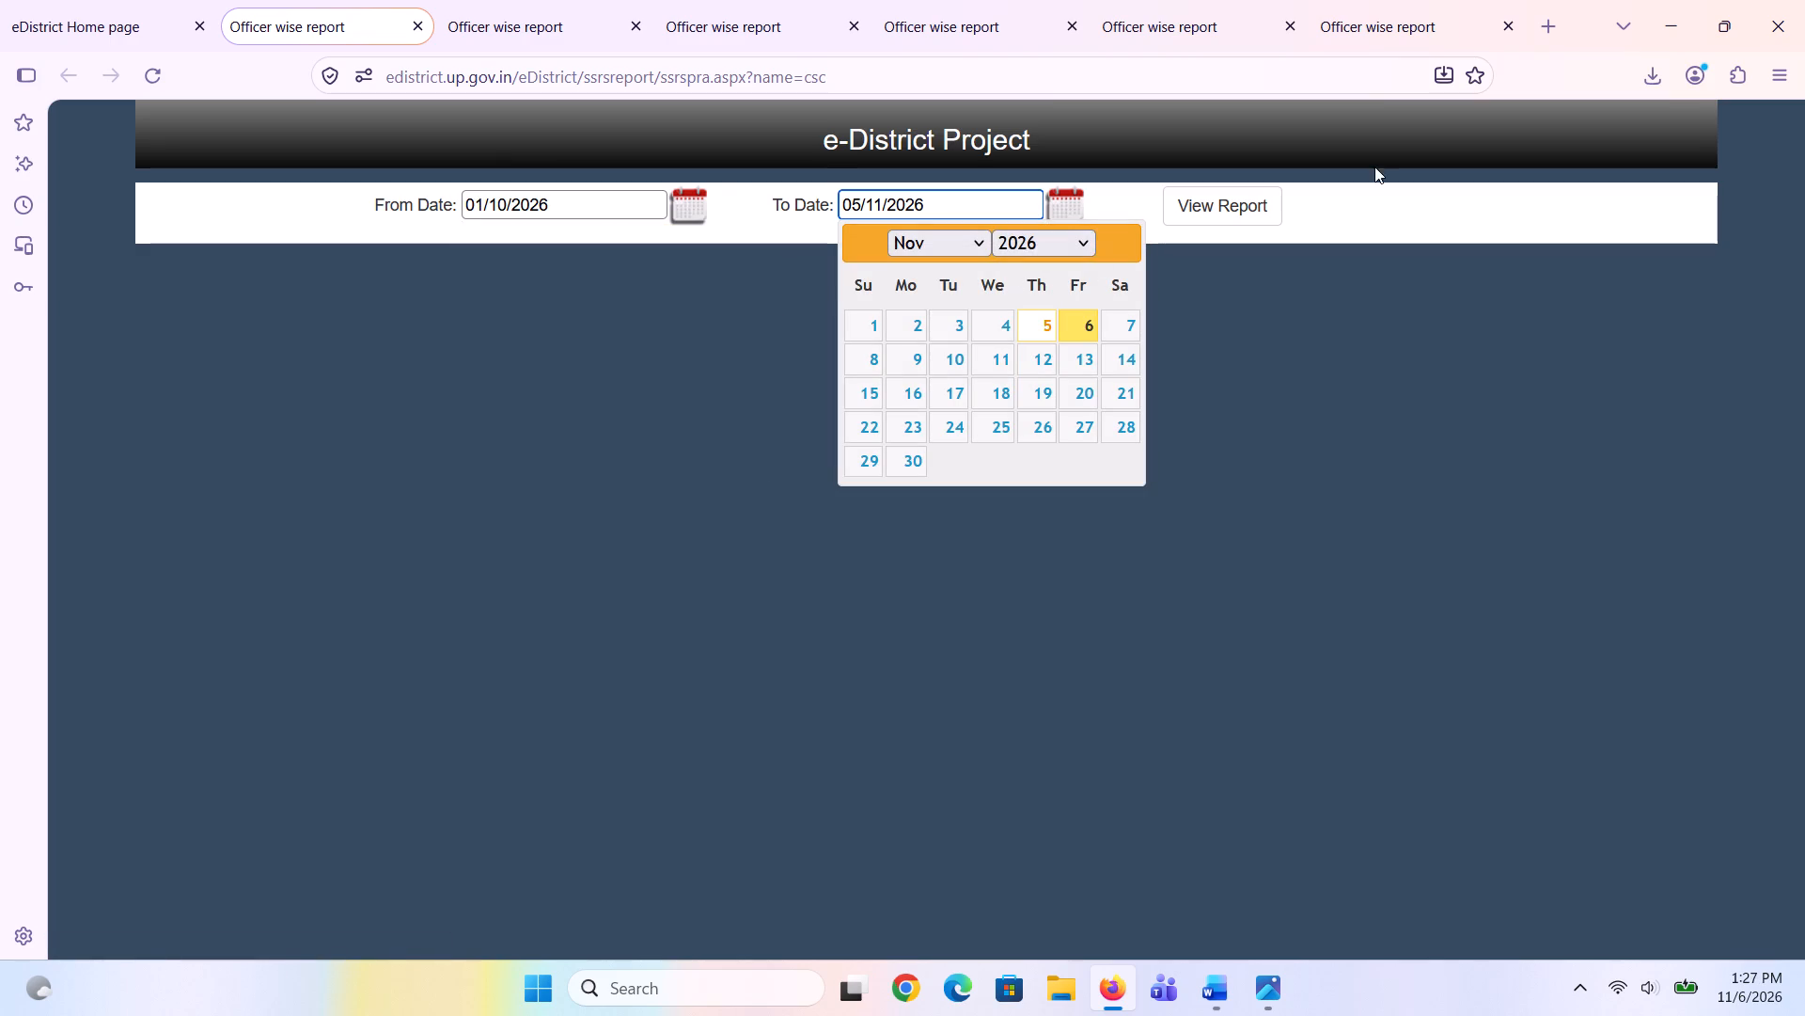
{"action": "left_click", "coordinate": [1250, 199]}
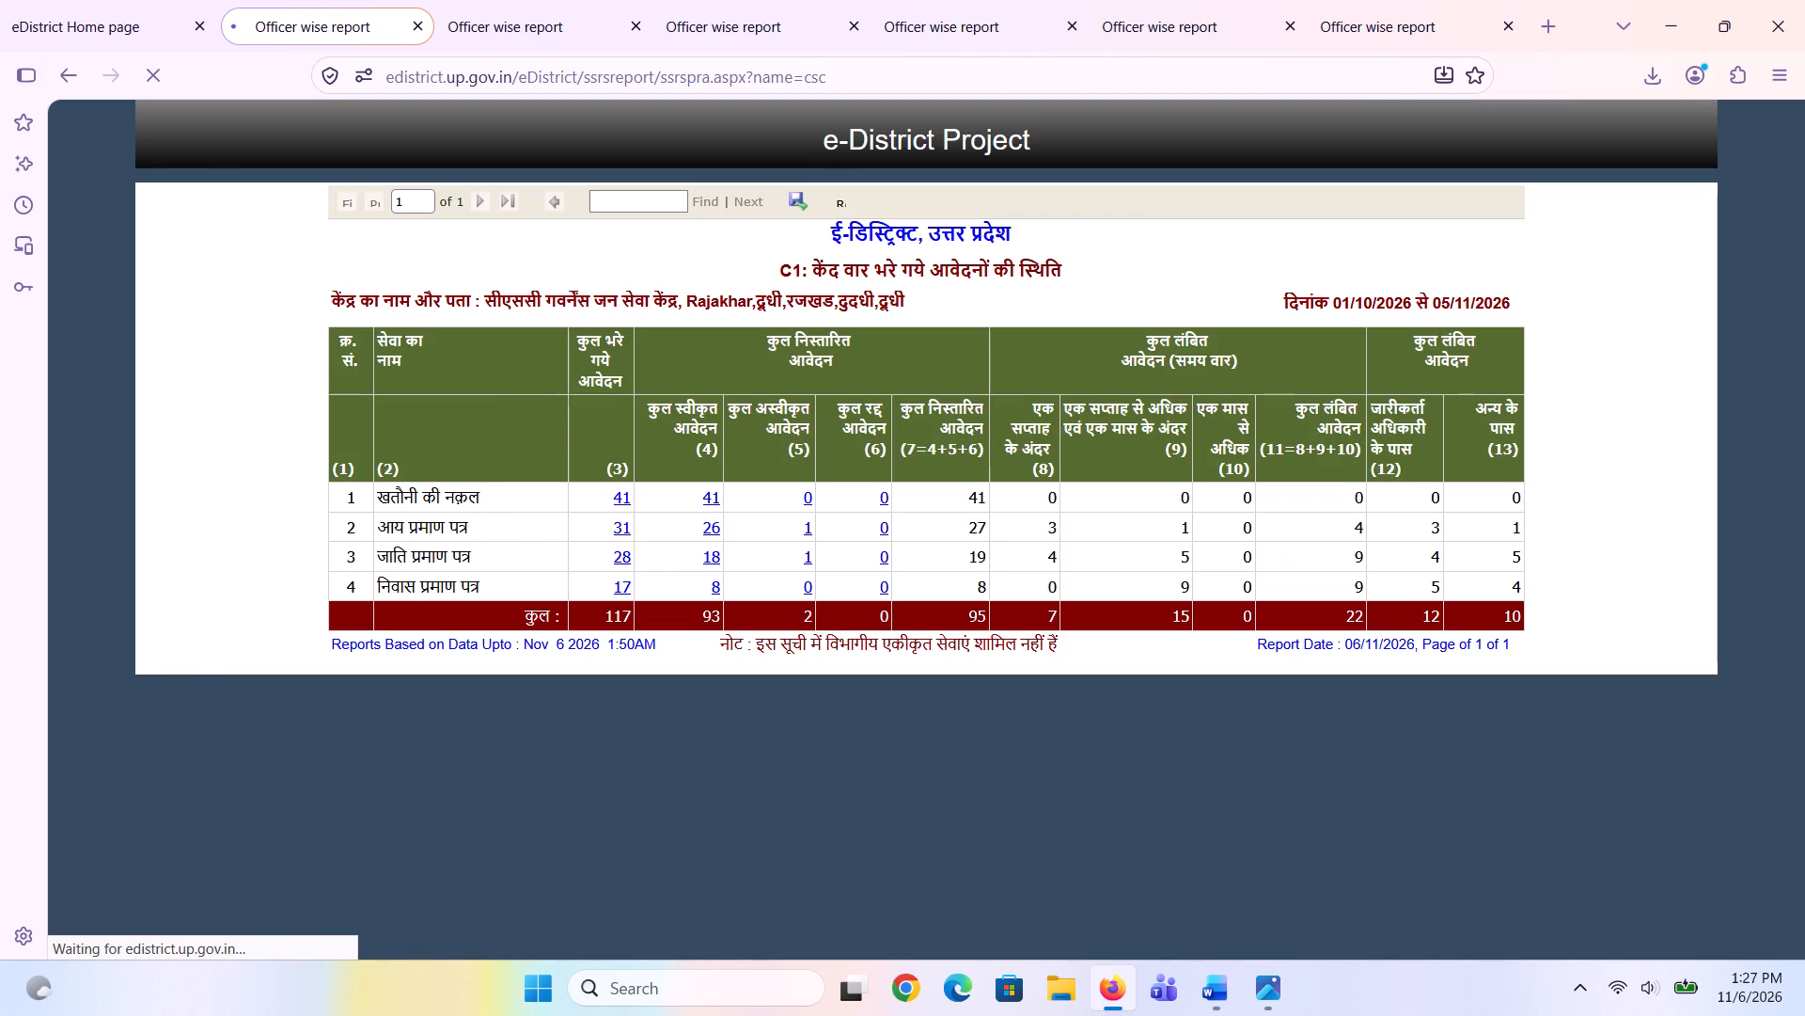
Open the list of all filed आय प्रमाण पत्र applications for 01/10/2026 to 05/11/2026 and read through its entries to the end.
{"action": "left_click", "coordinate": [617, 523]}
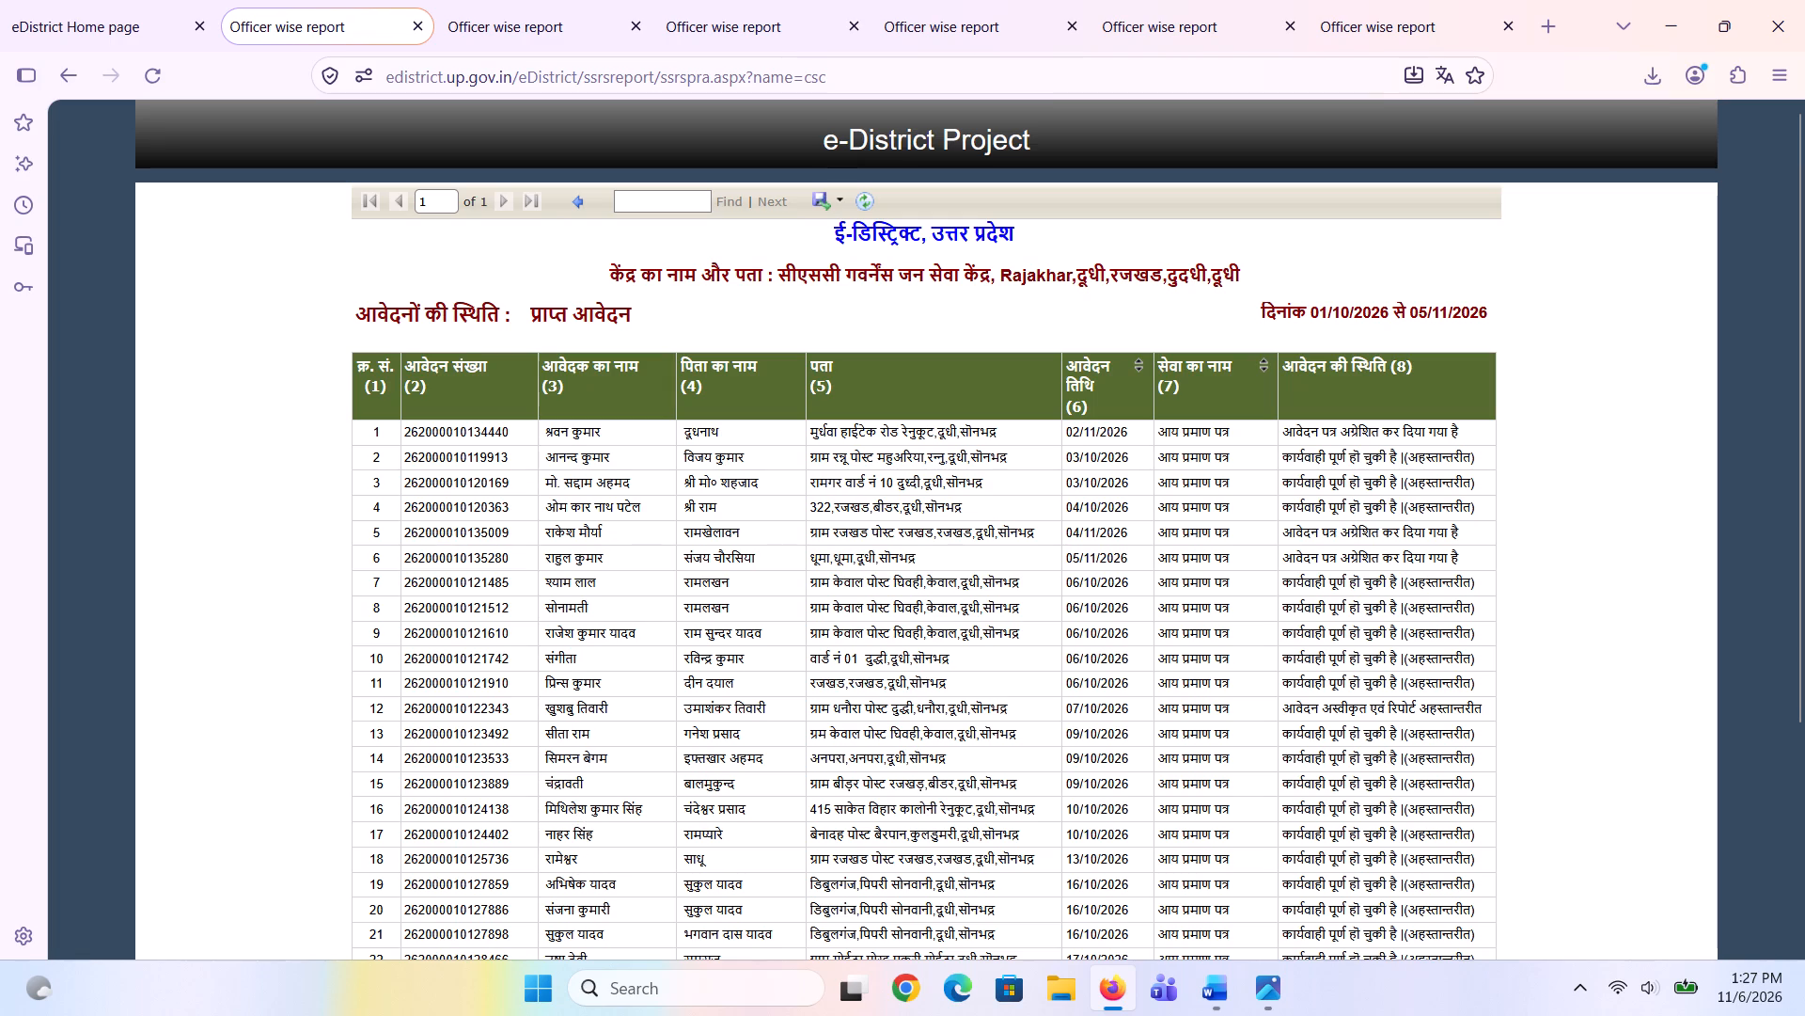
{"action": "scroll", "coordinate": [561, 897], "scroll_direction": "down", "scroll_amount": 1}
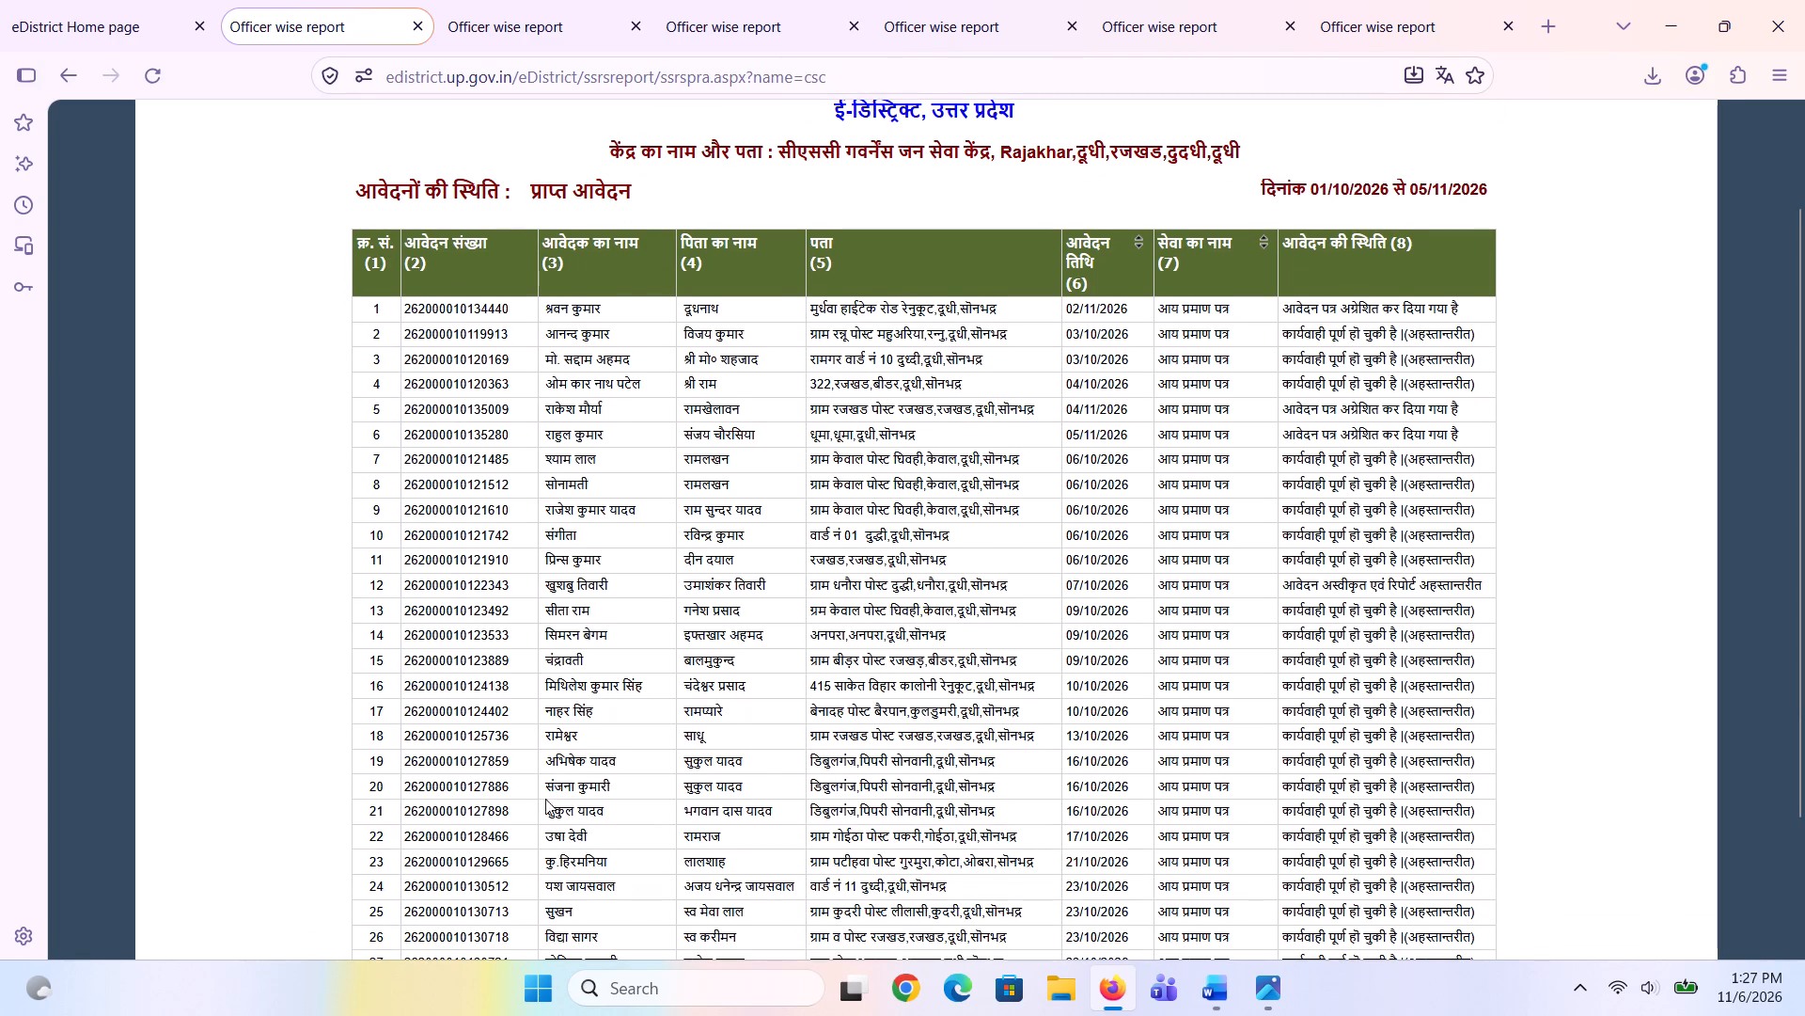
{"action": "scroll", "coordinate": [578, 903], "scroll_direction": "down", "scroll_amount": 1}
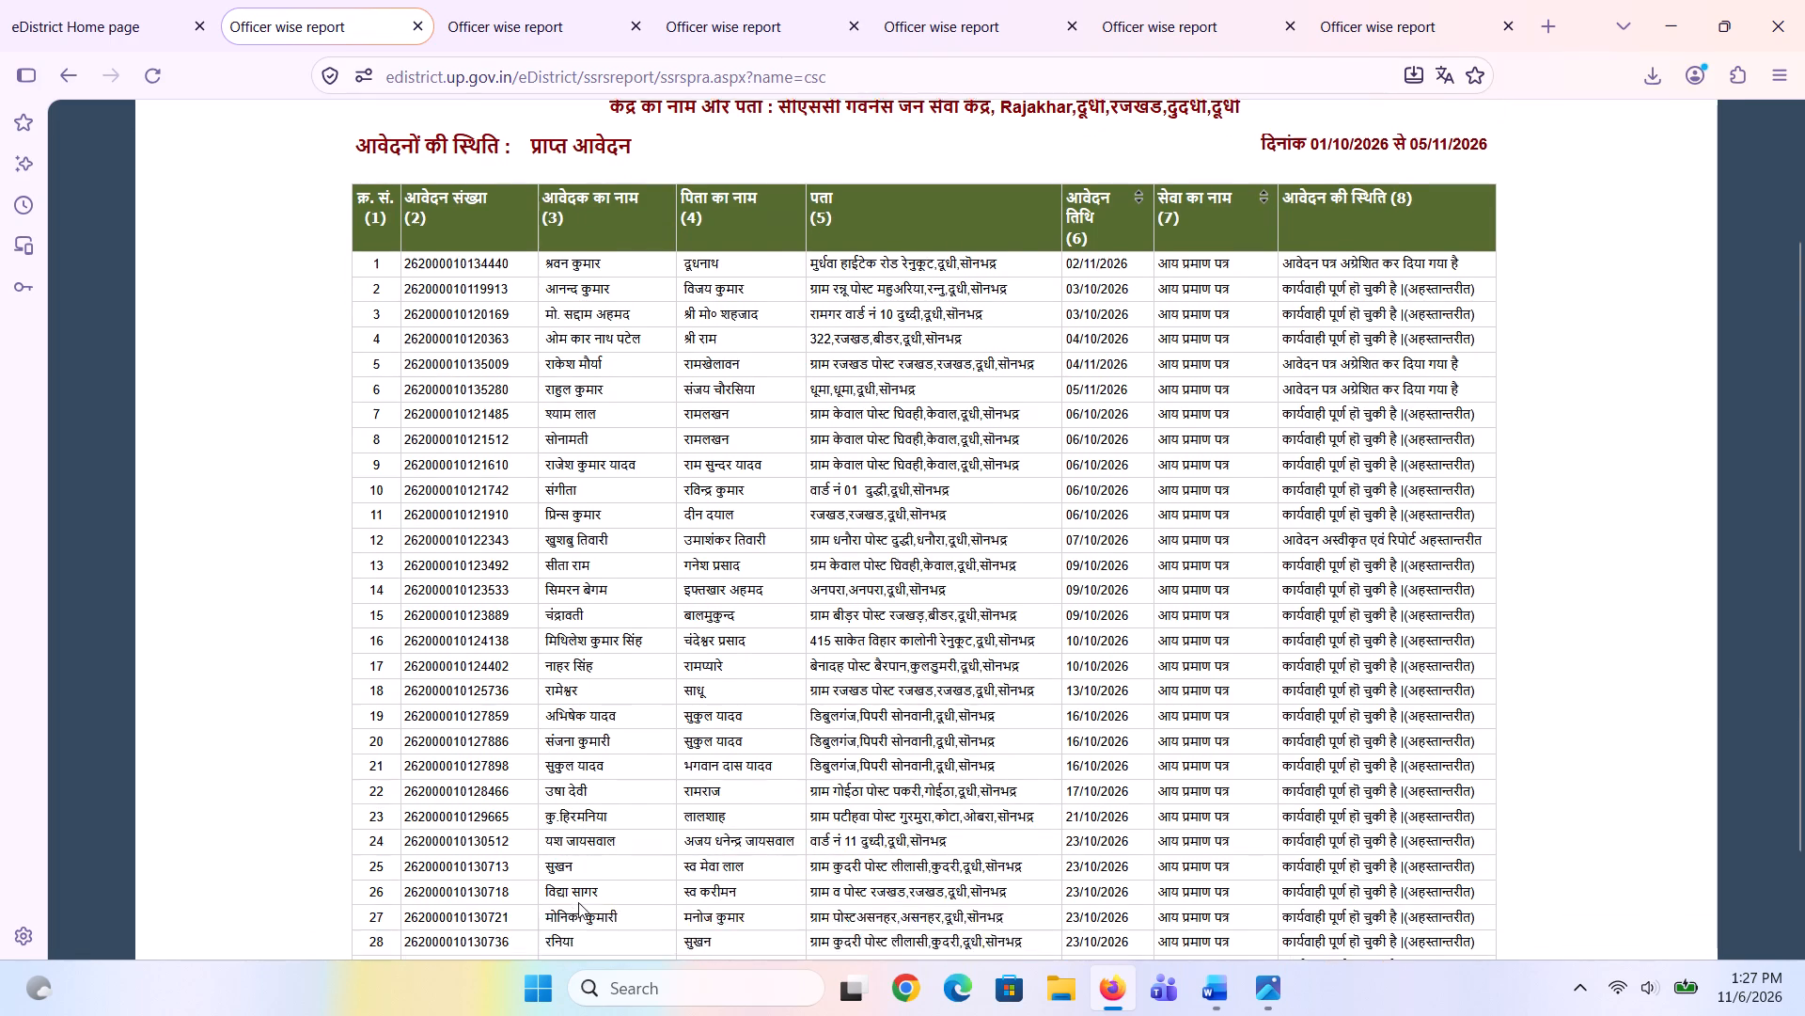
{"action": "scroll", "coordinate": [573, 854], "scroll_direction": "down", "scroll_amount": 1}
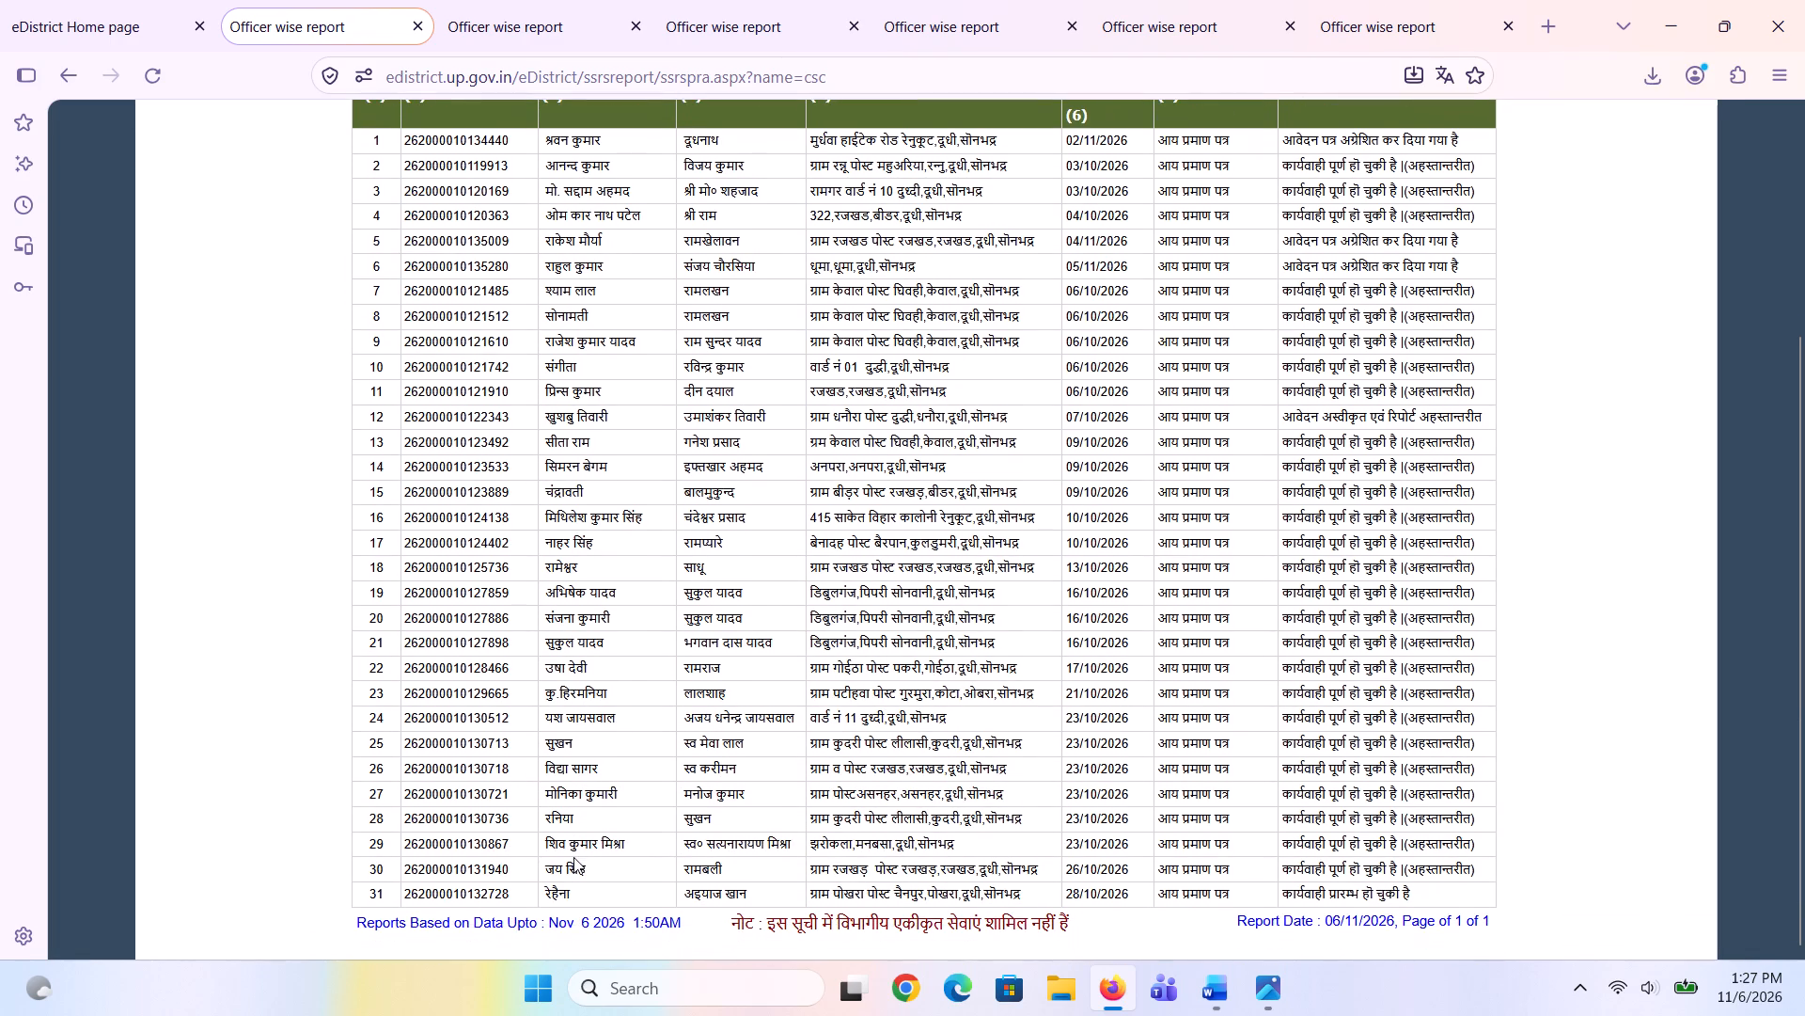
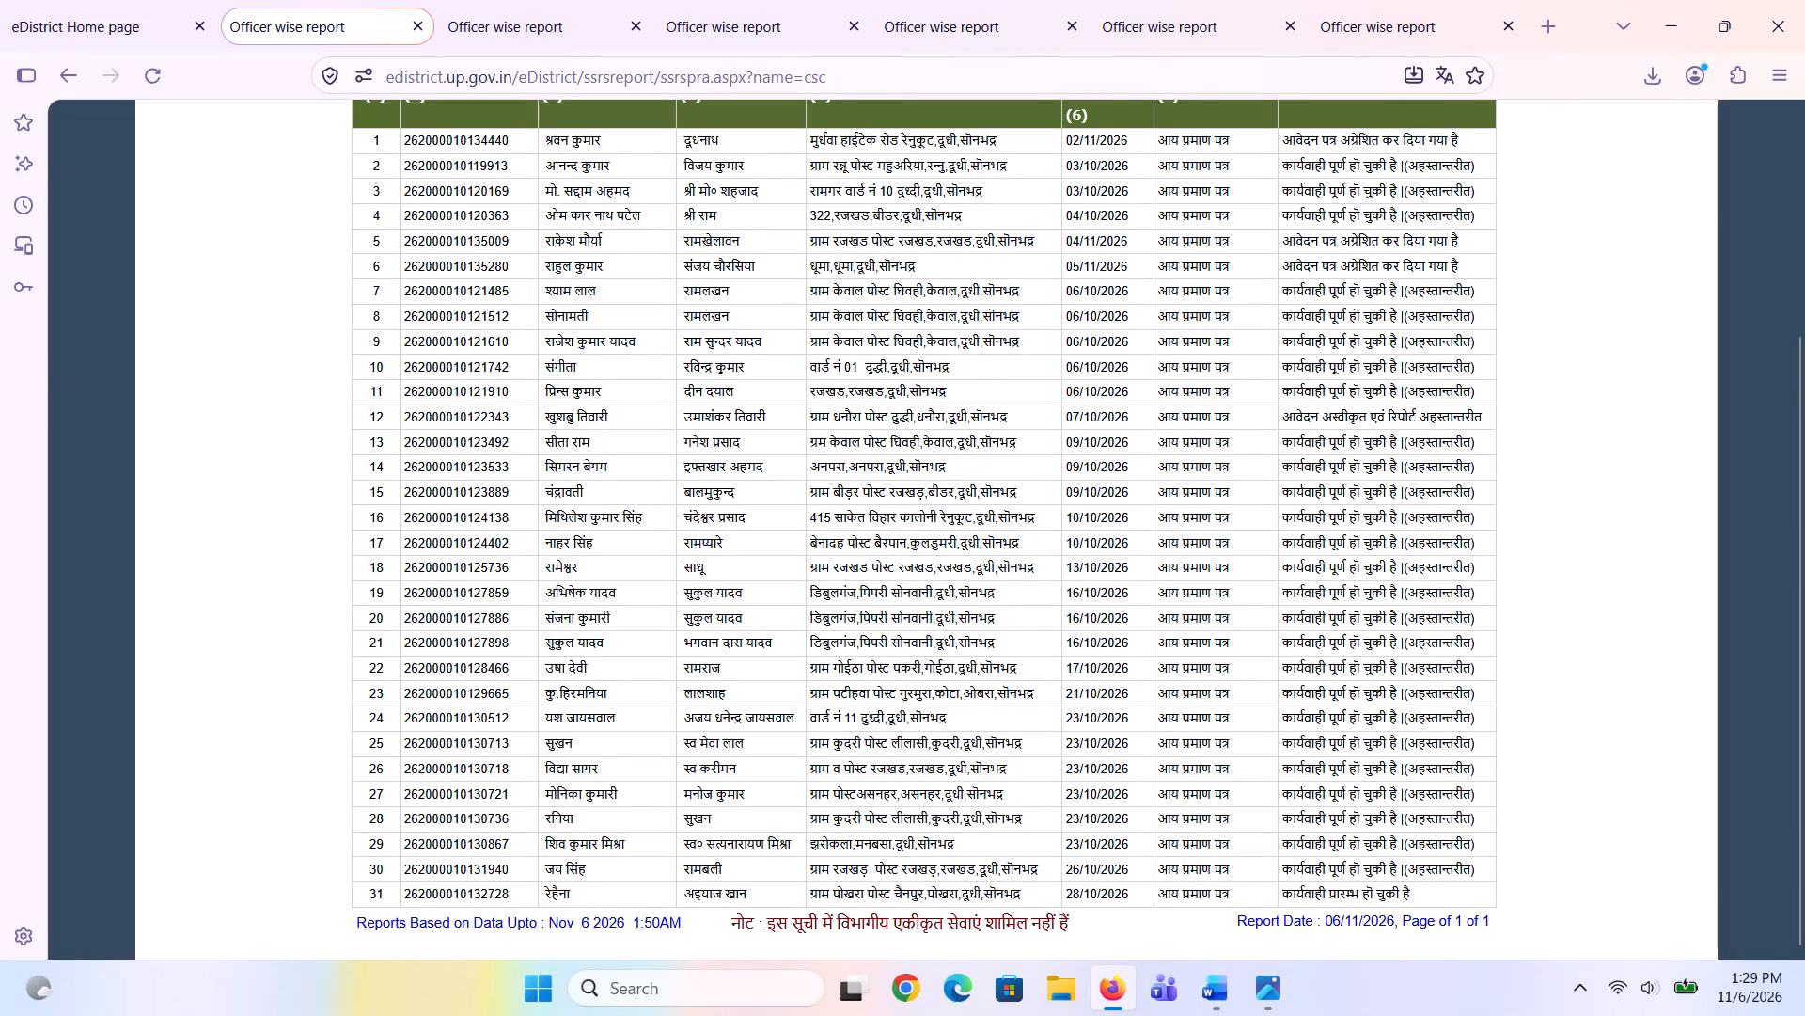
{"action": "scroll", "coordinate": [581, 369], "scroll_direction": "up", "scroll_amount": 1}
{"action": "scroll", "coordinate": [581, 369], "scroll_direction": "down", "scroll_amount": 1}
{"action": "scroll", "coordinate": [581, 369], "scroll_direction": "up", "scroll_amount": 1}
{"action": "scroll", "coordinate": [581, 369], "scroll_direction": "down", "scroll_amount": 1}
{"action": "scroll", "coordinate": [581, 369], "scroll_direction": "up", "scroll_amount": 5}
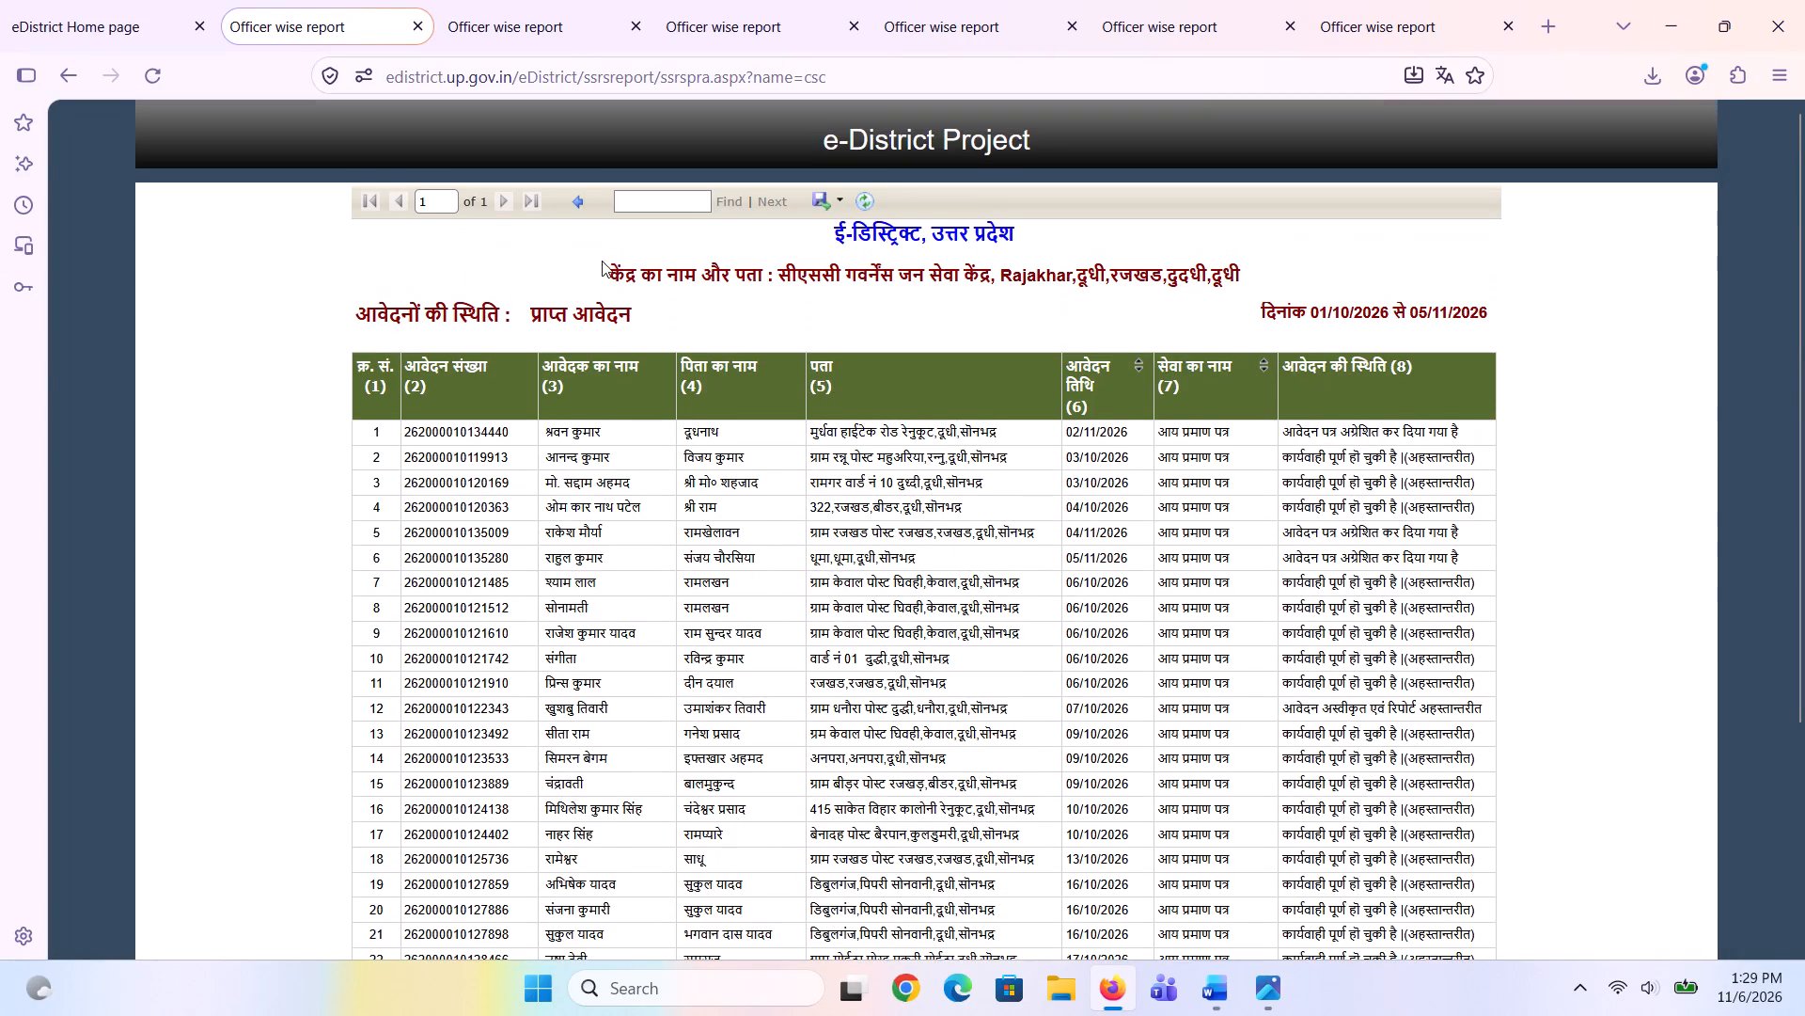
Return from the 01/10/2026 to 05/11/2026 application list to the eDistrict home page dashboard.
{"action": "left_click", "coordinate": [102, 18]}
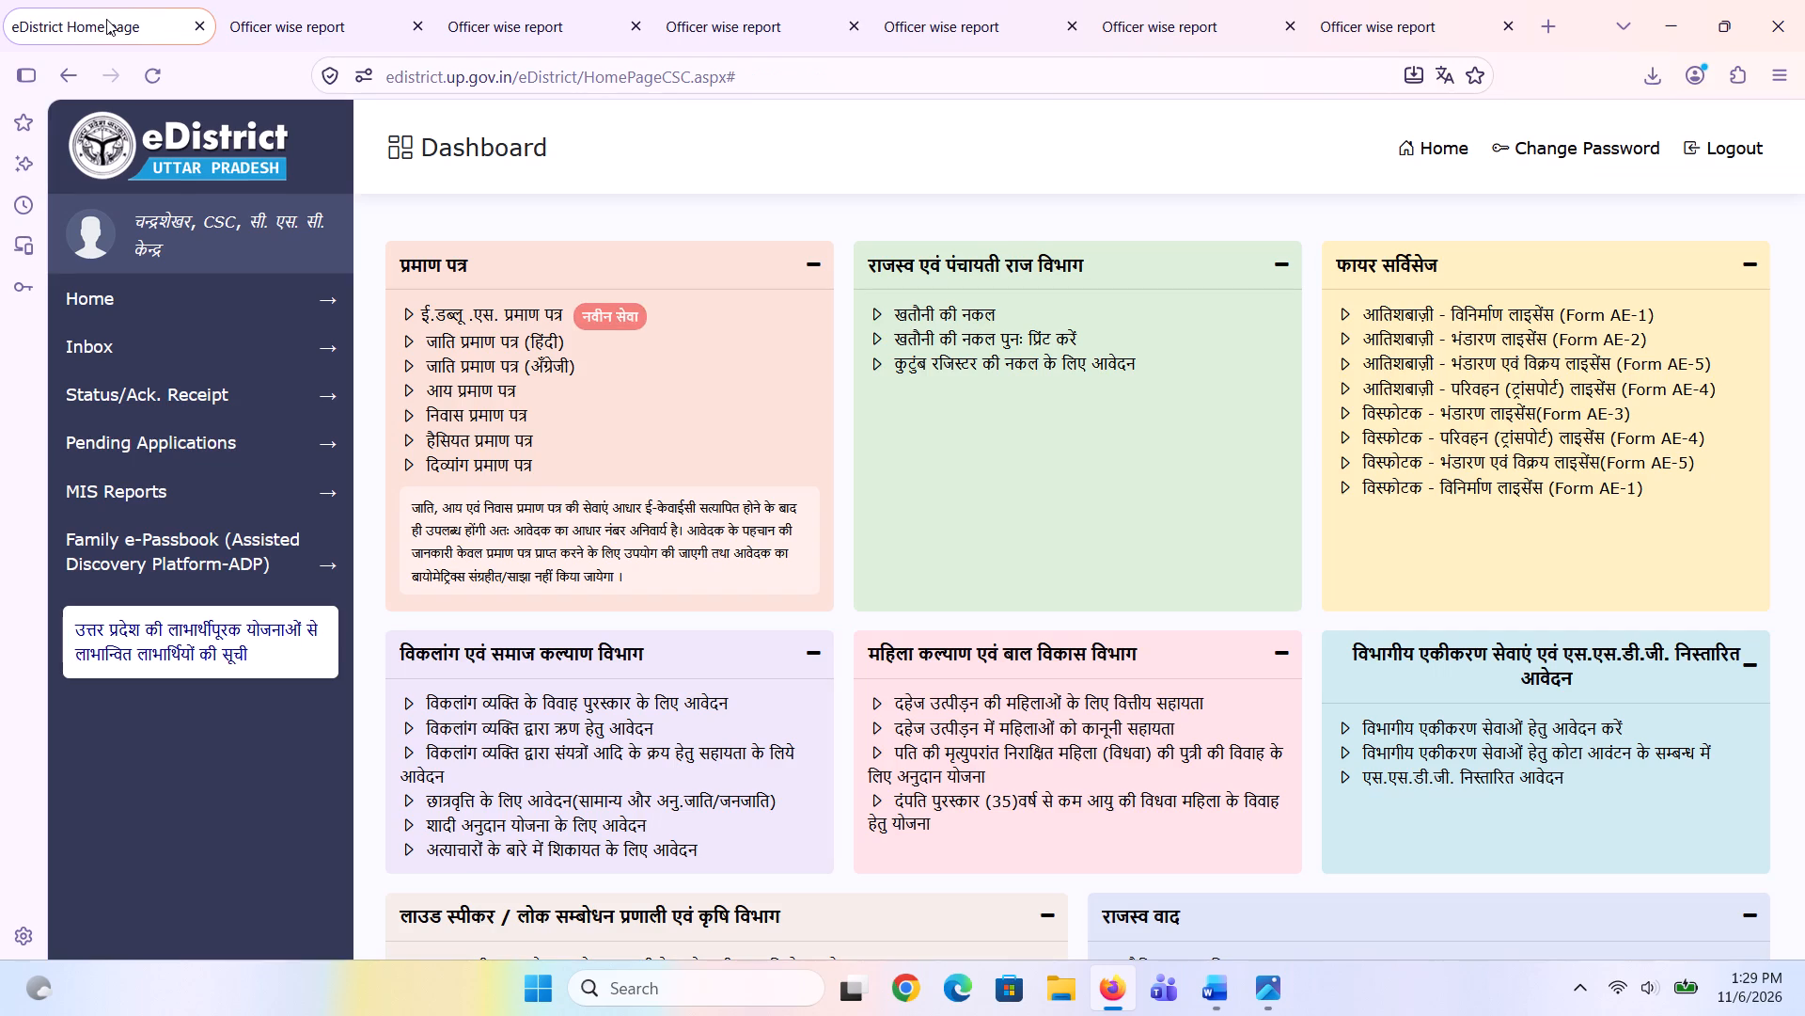
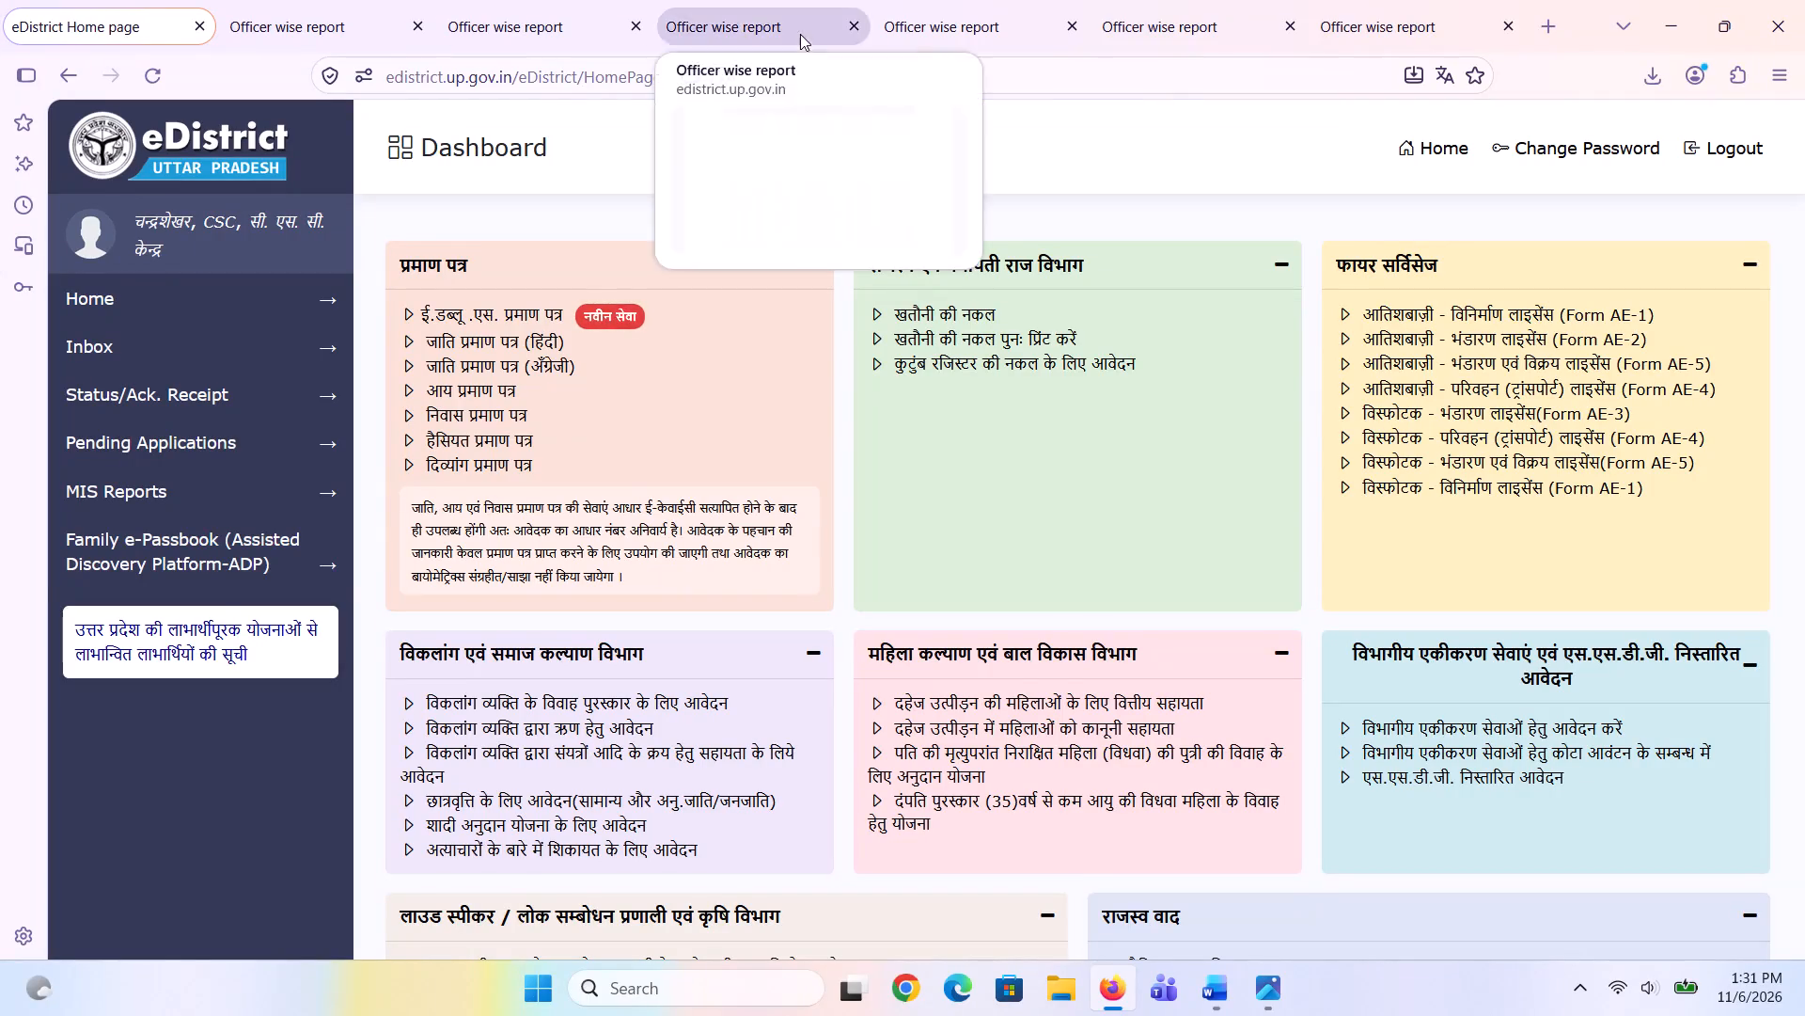
Generate a new MIS of Submitted Application report covering 01/08/2026 to 30/09/2026.
{"action": "left_click", "coordinate": [403, 539]}
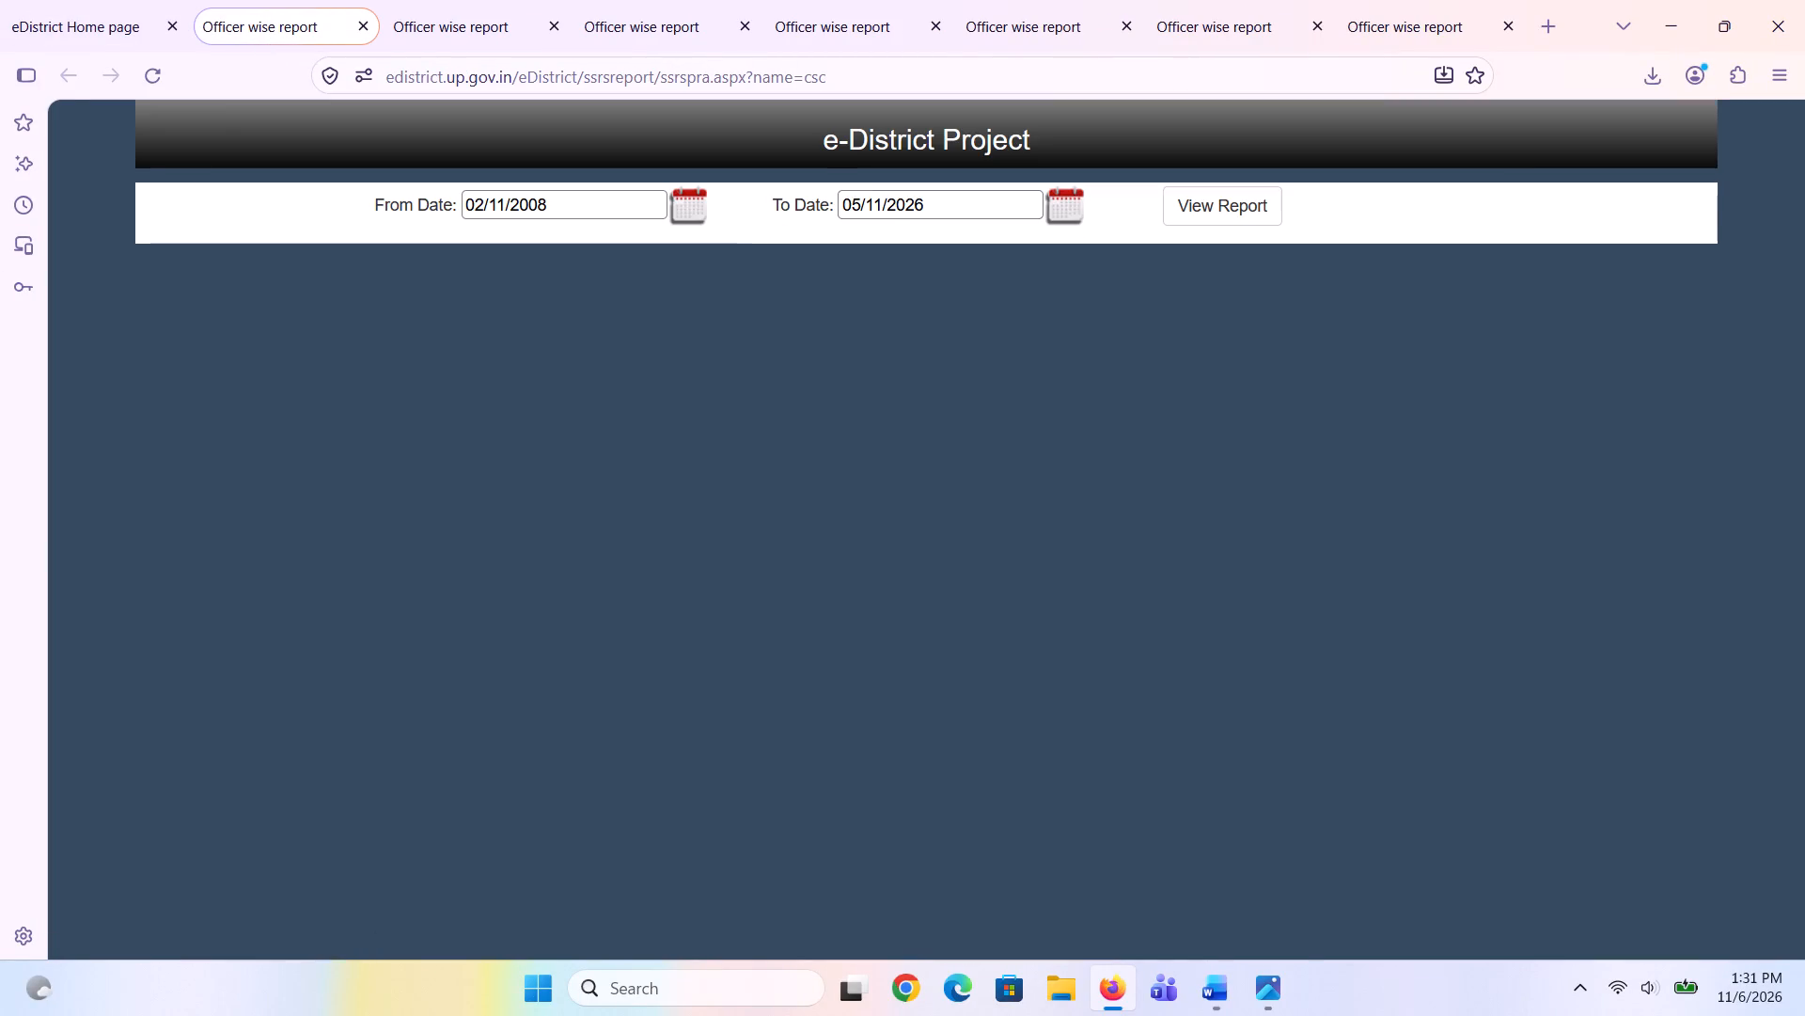
{"action": "left_click", "coordinate": [688, 205]}
{"action": "left_click", "coordinate": [651, 244]}
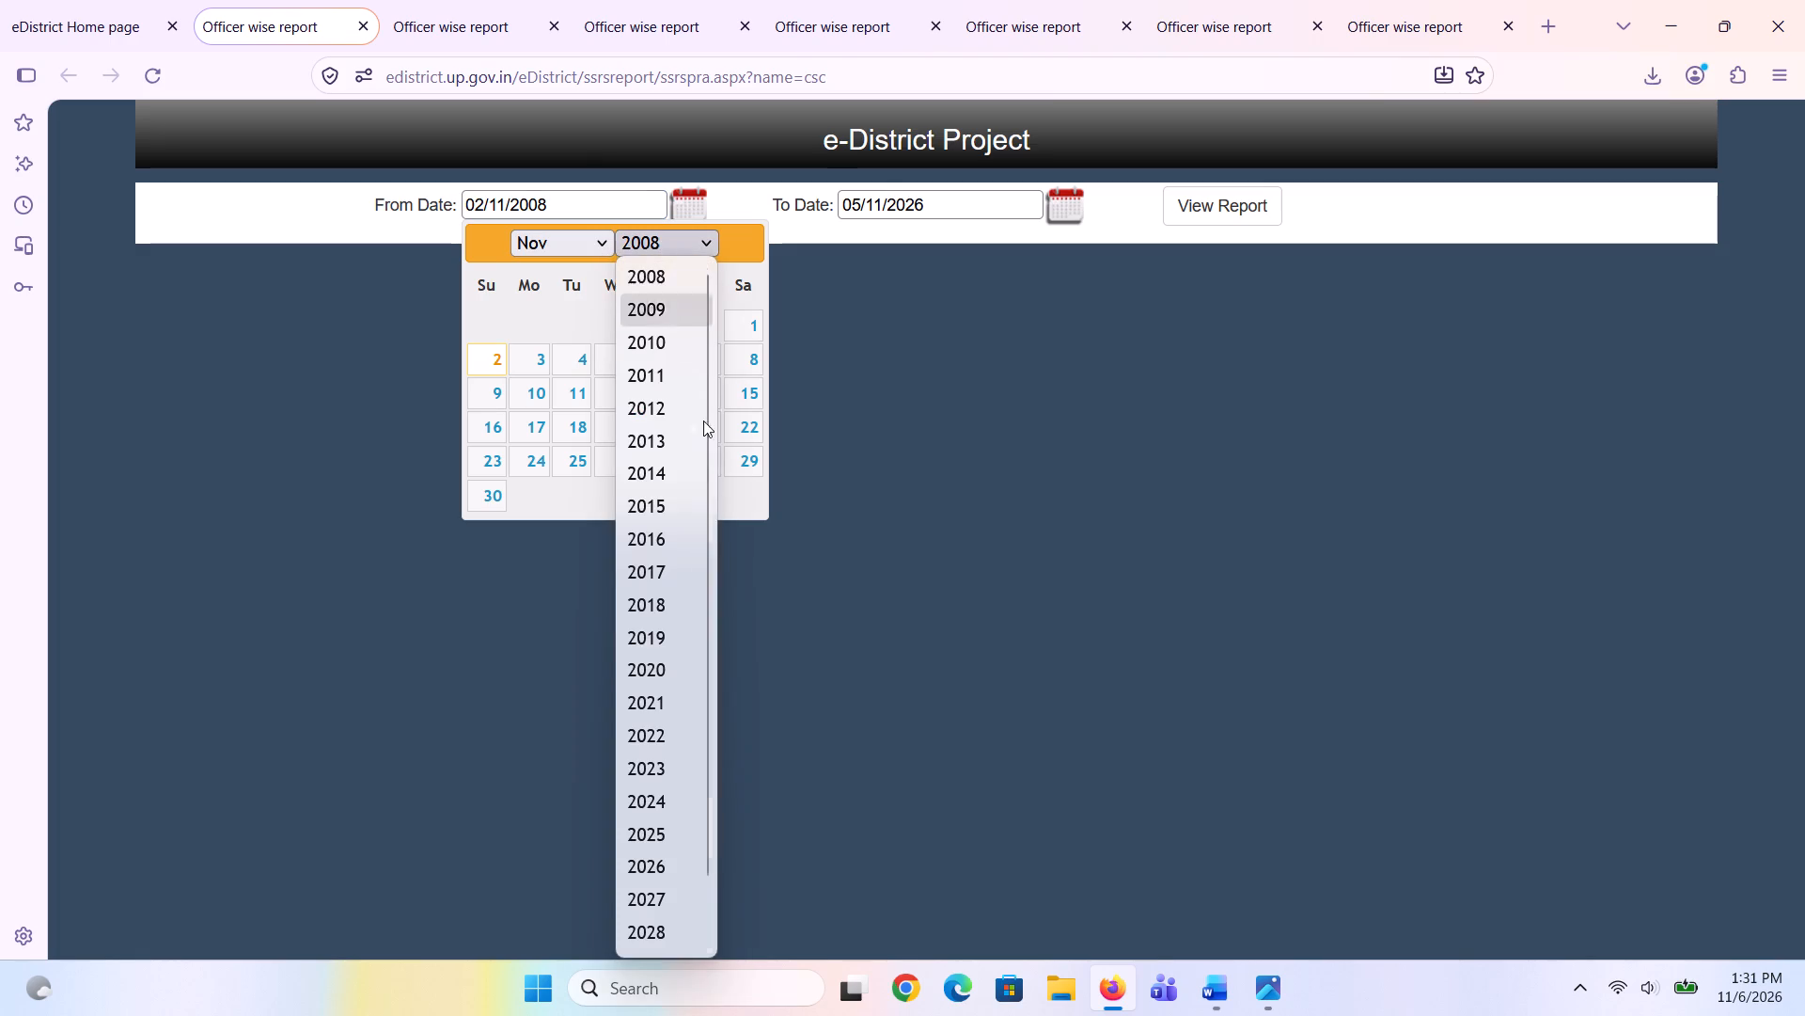
{"action": "left_click", "coordinate": [651, 874]}
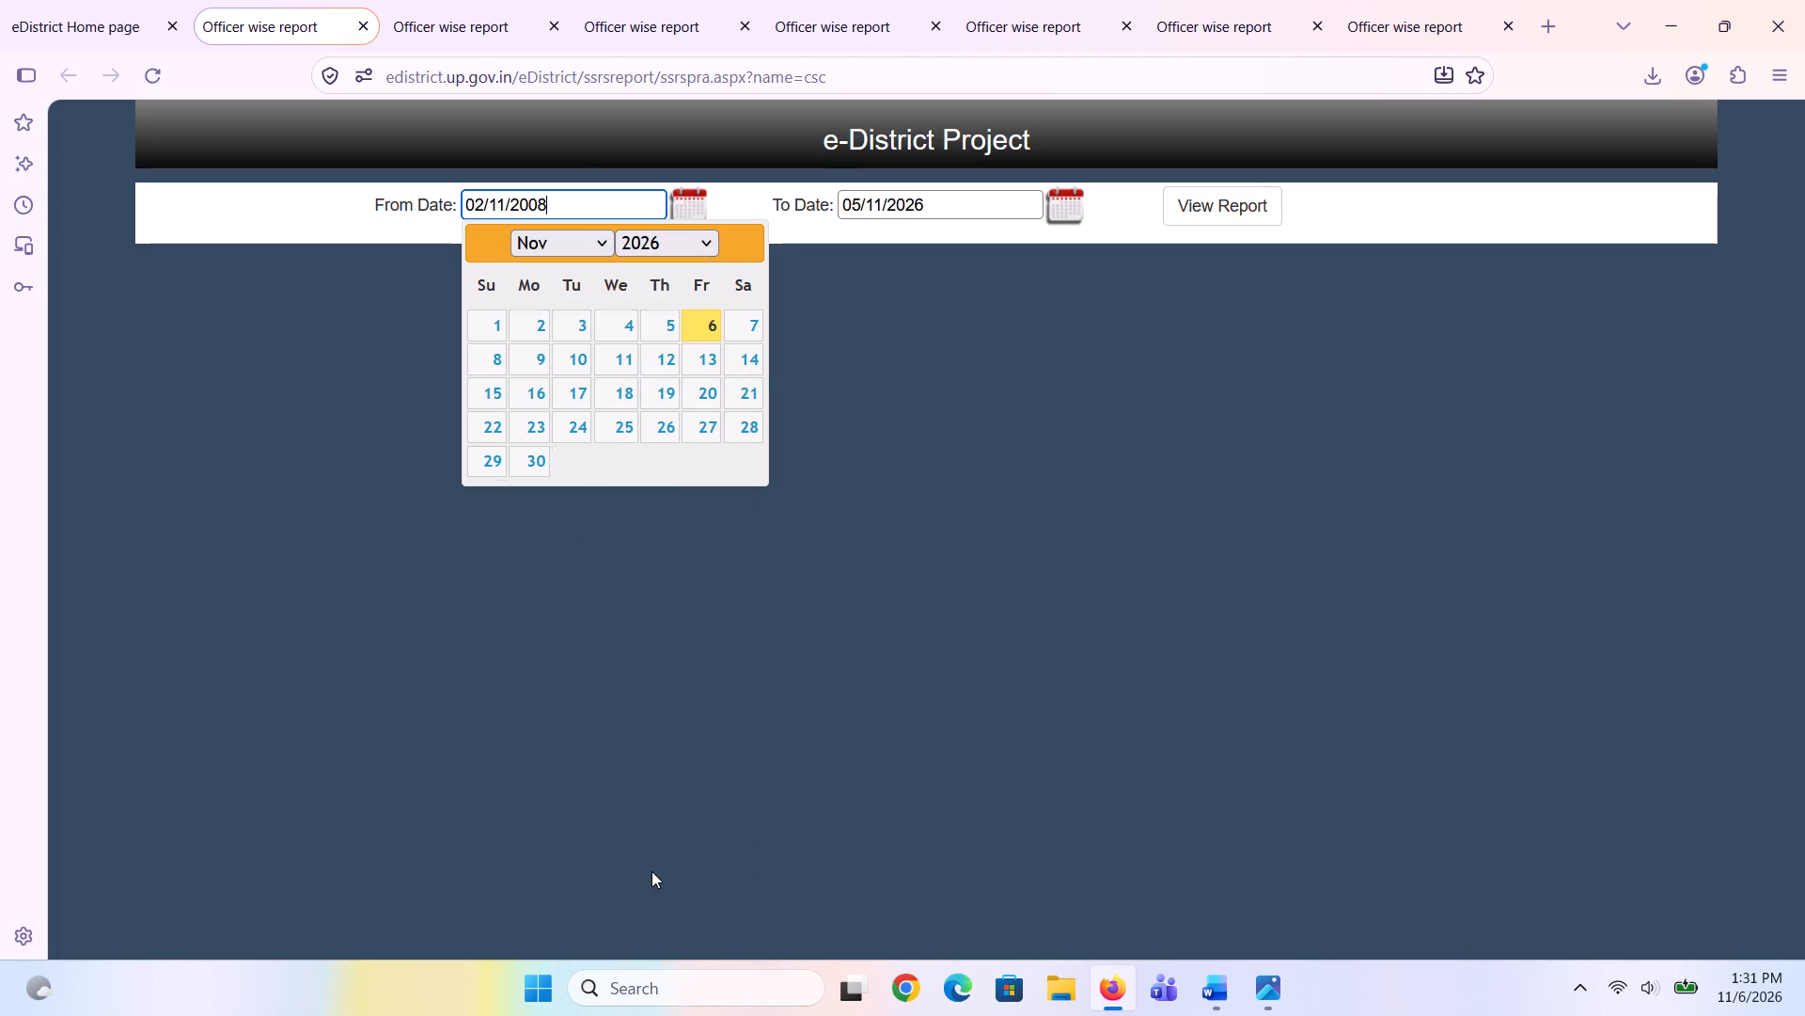
{"action": "left_click", "coordinate": [550, 248]}
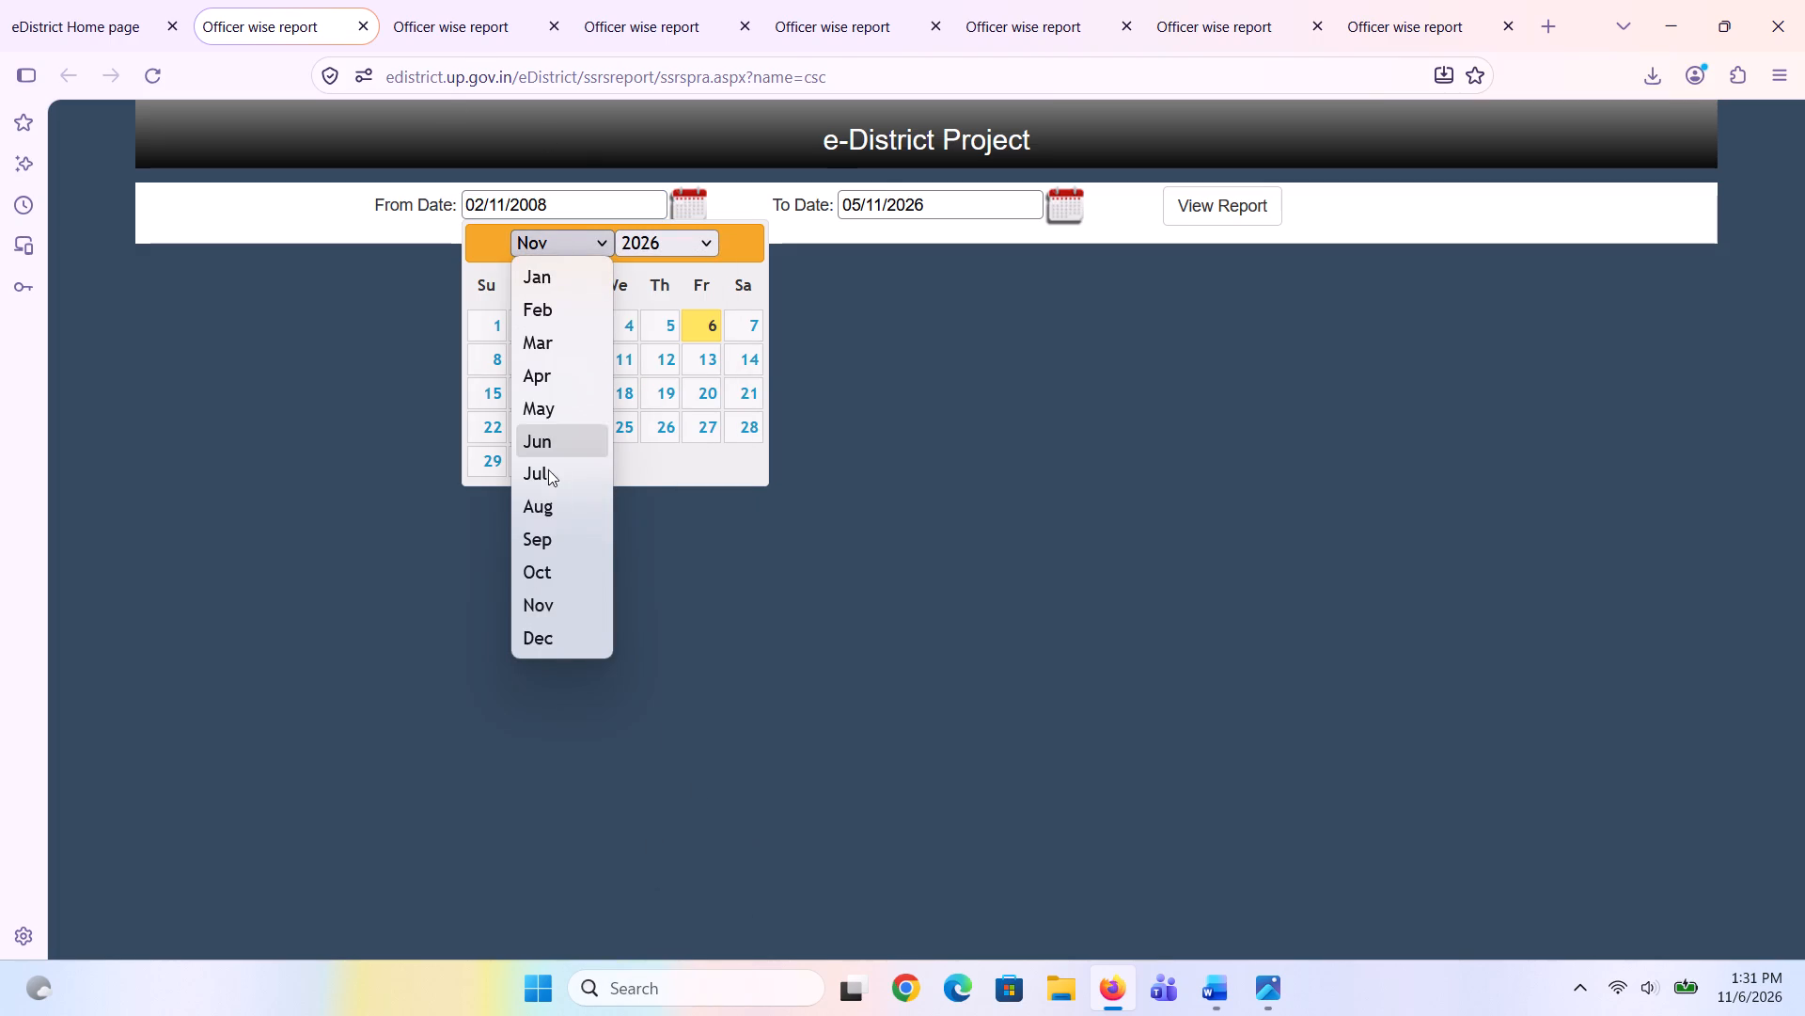
{"action": "left_click", "coordinate": [541, 519]}
{"action": "left_click", "coordinate": [739, 325]}
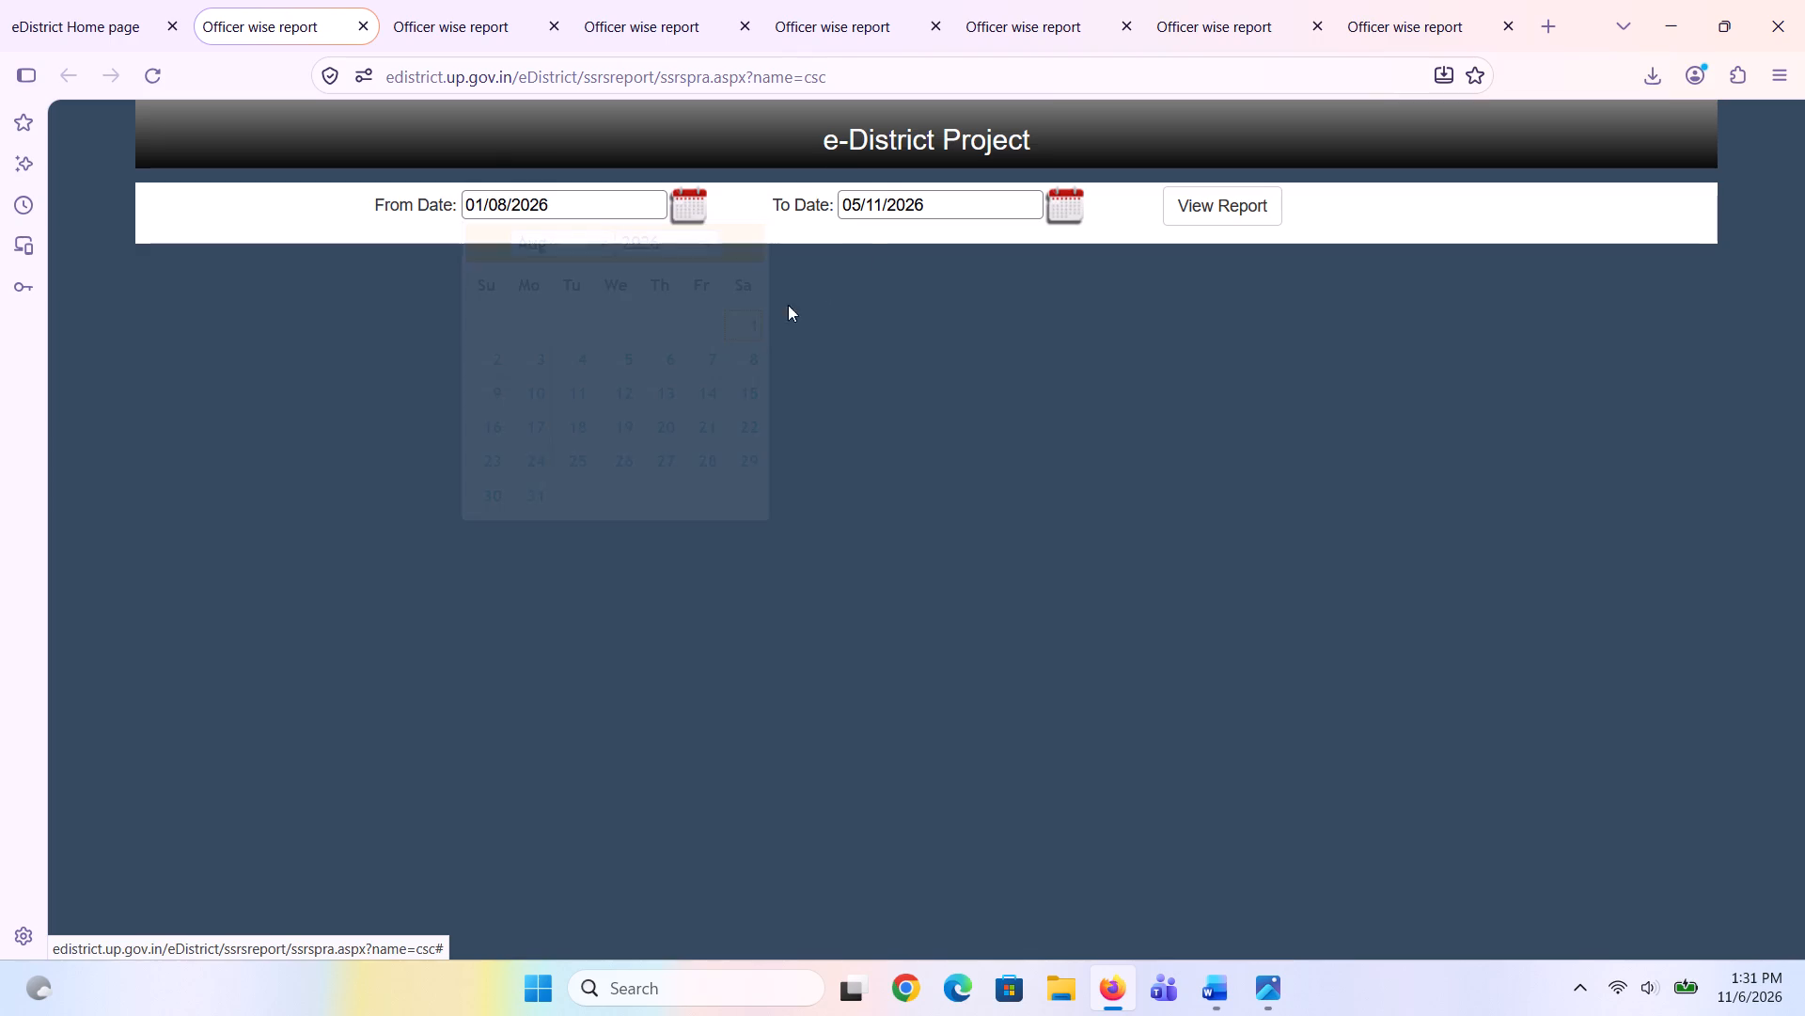
{"action": "left_click", "coordinate": [1076, 210]}
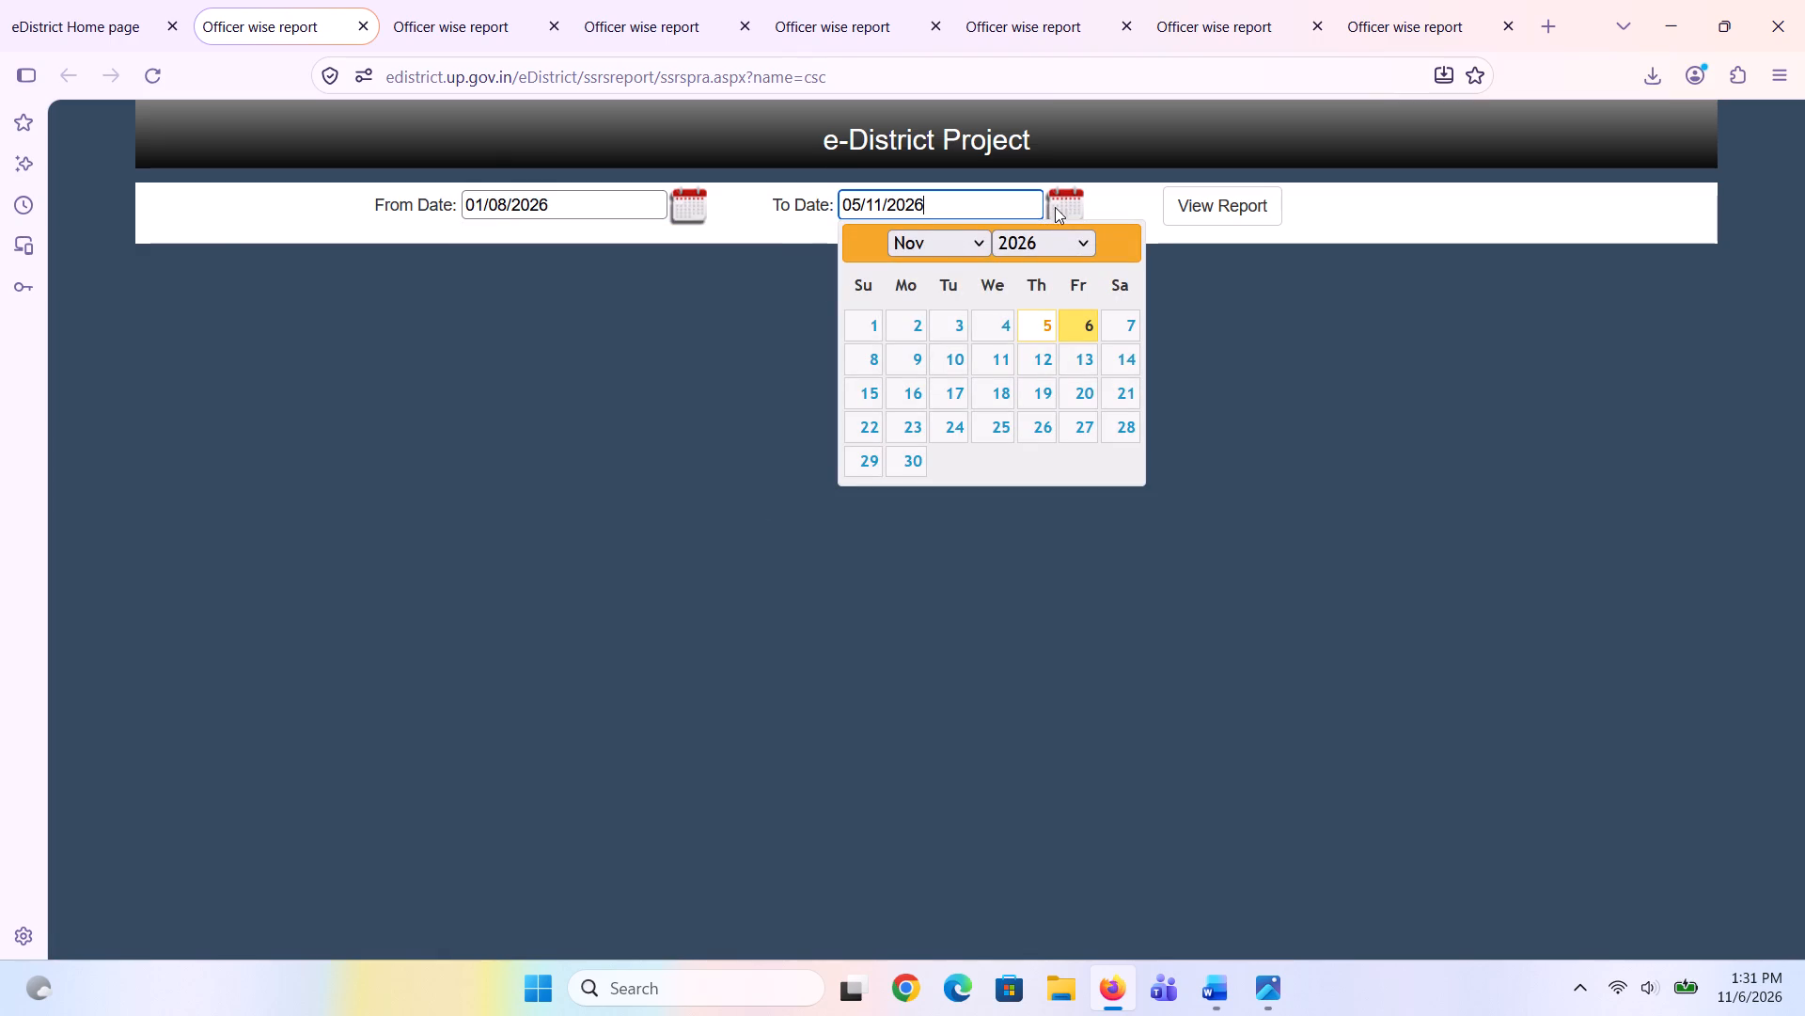
{"action": "left_click", "coordinate": [923, 240]}
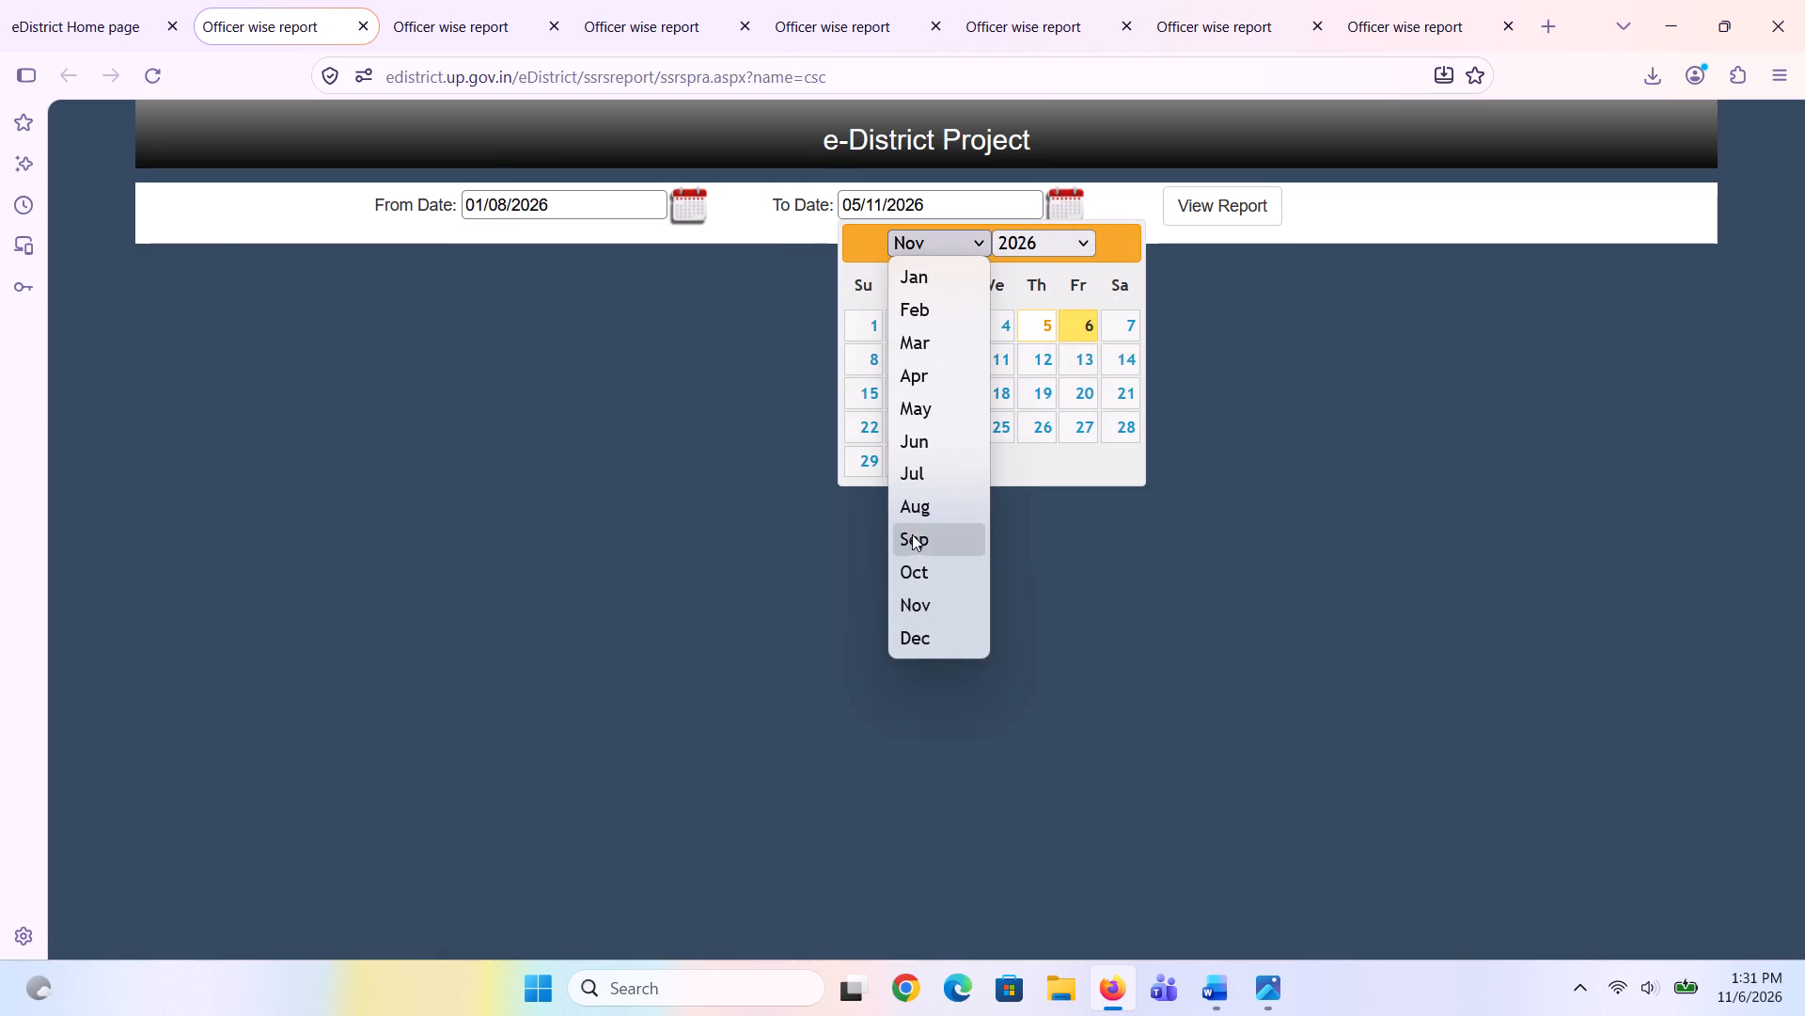
{"action": "left_click", "coordinate": [912, 535]}
{"action": "left_click", "coordinate": [992, 459]}
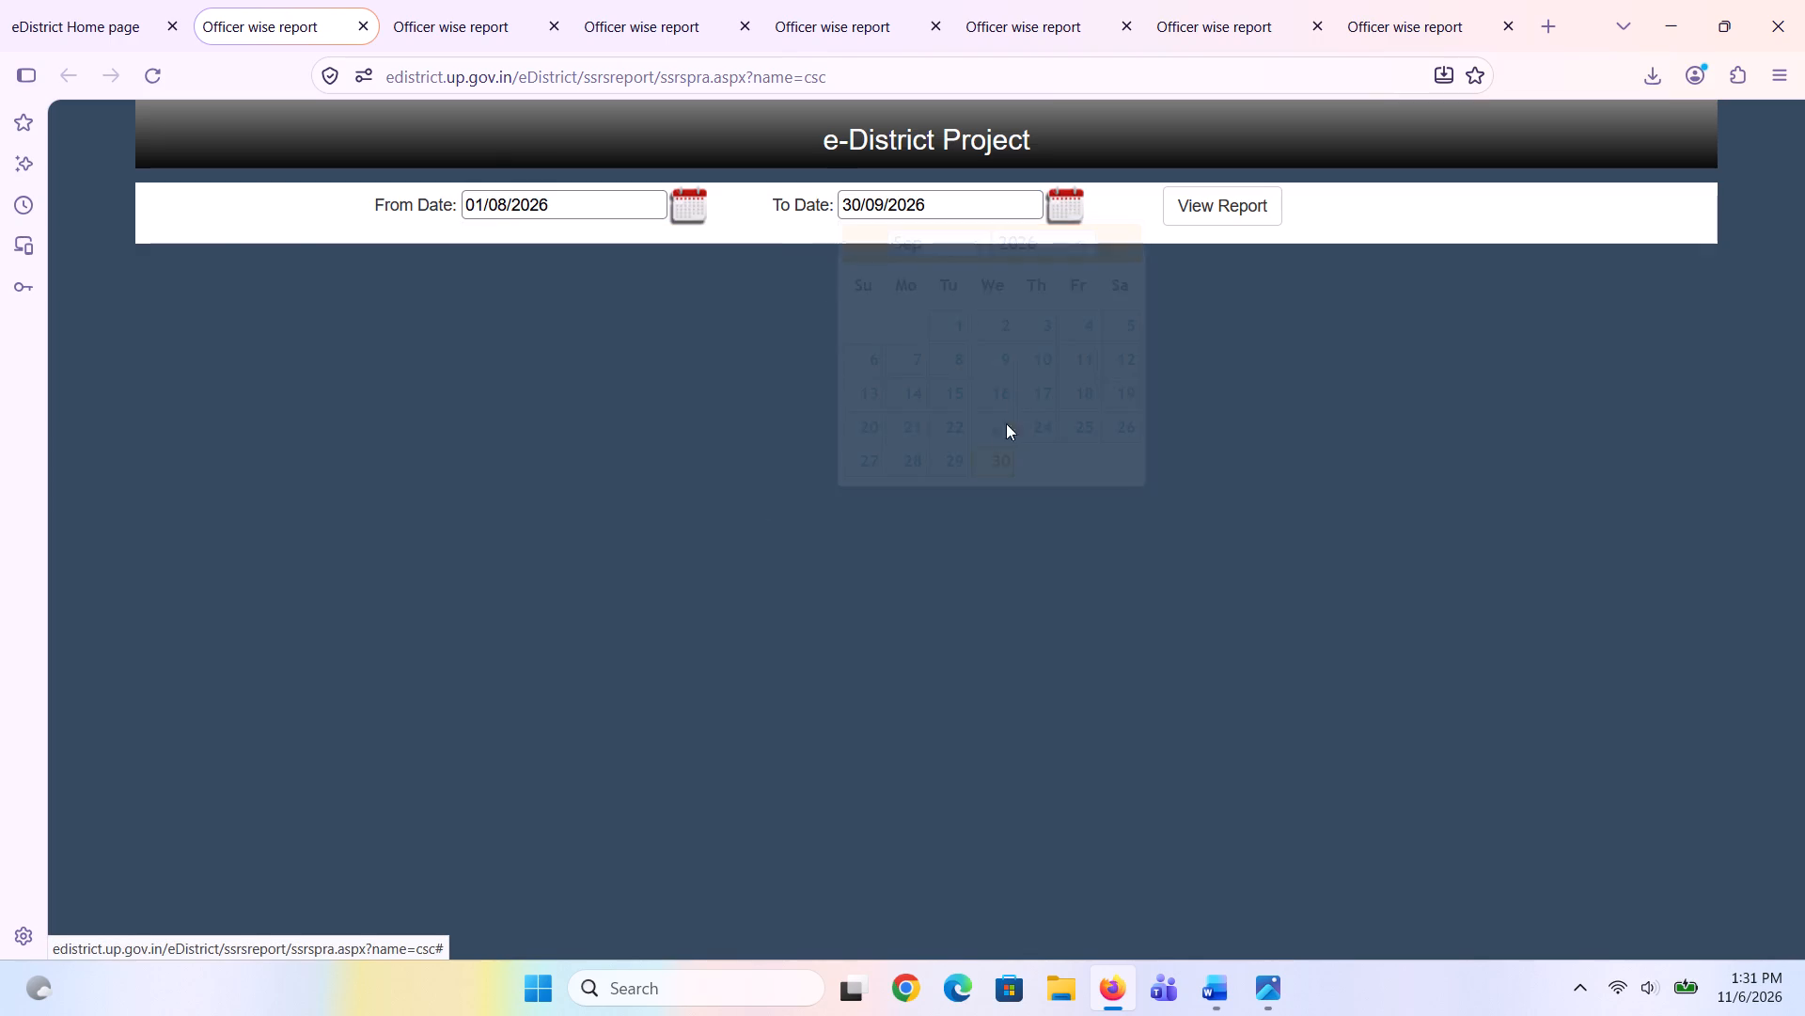
{"action": "left_click", "coordinate": [1173, 200]}
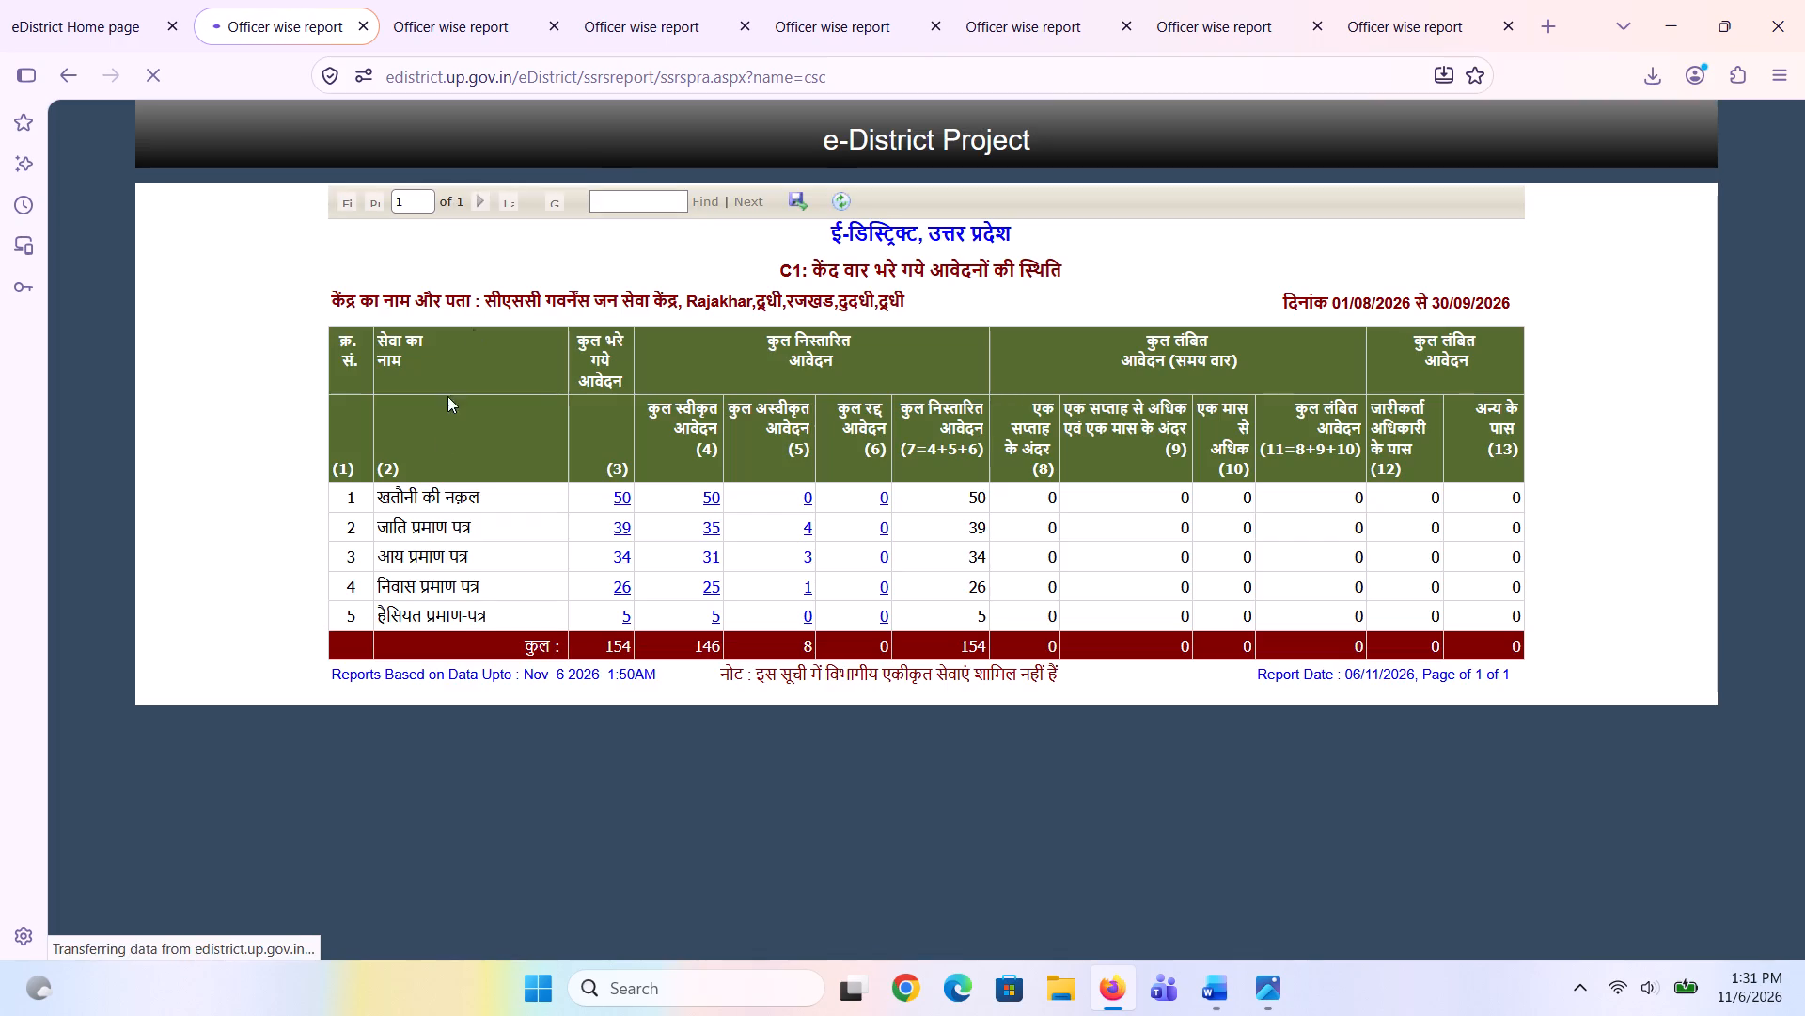
Open the list of all filed जाति प्रमाण पत्र applications and examine the applicants on both of its pages.
{"action": "left_click", "coordinate": [619, 531]}
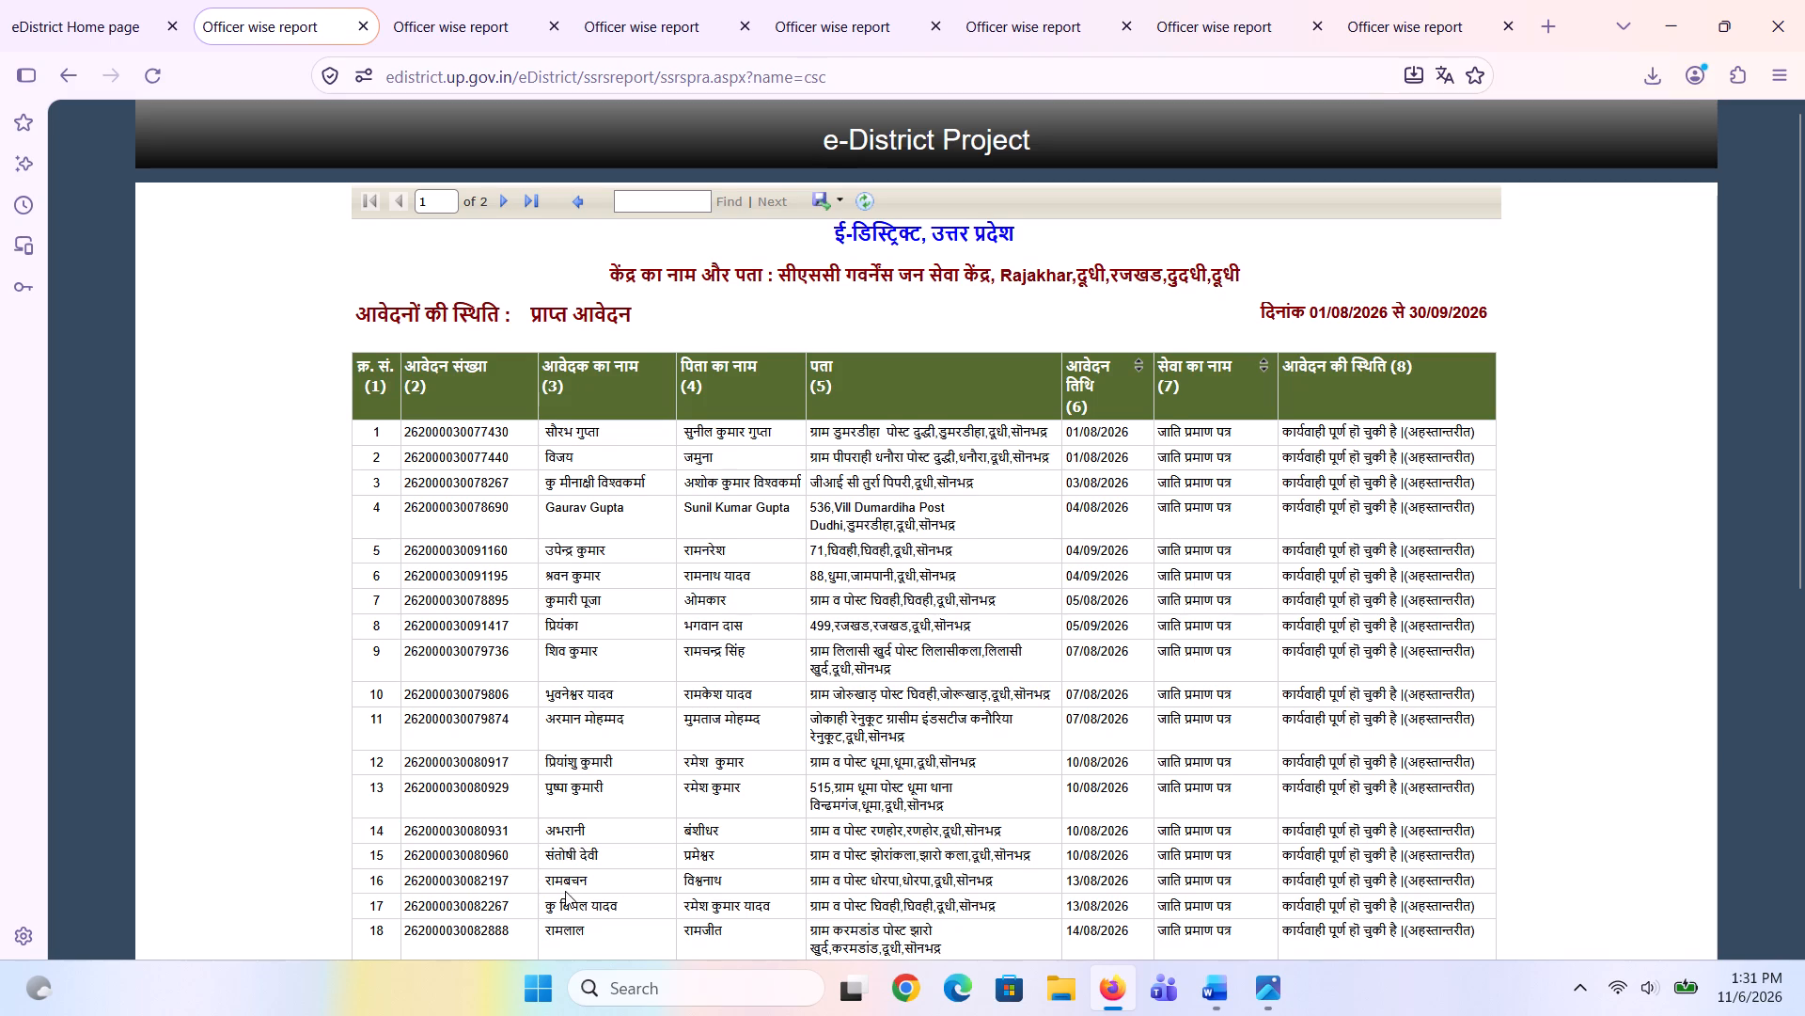
{"action": "scroll", "coordinate": [565, 891], "scroll_direction": "down", "scroll_amount": 1}
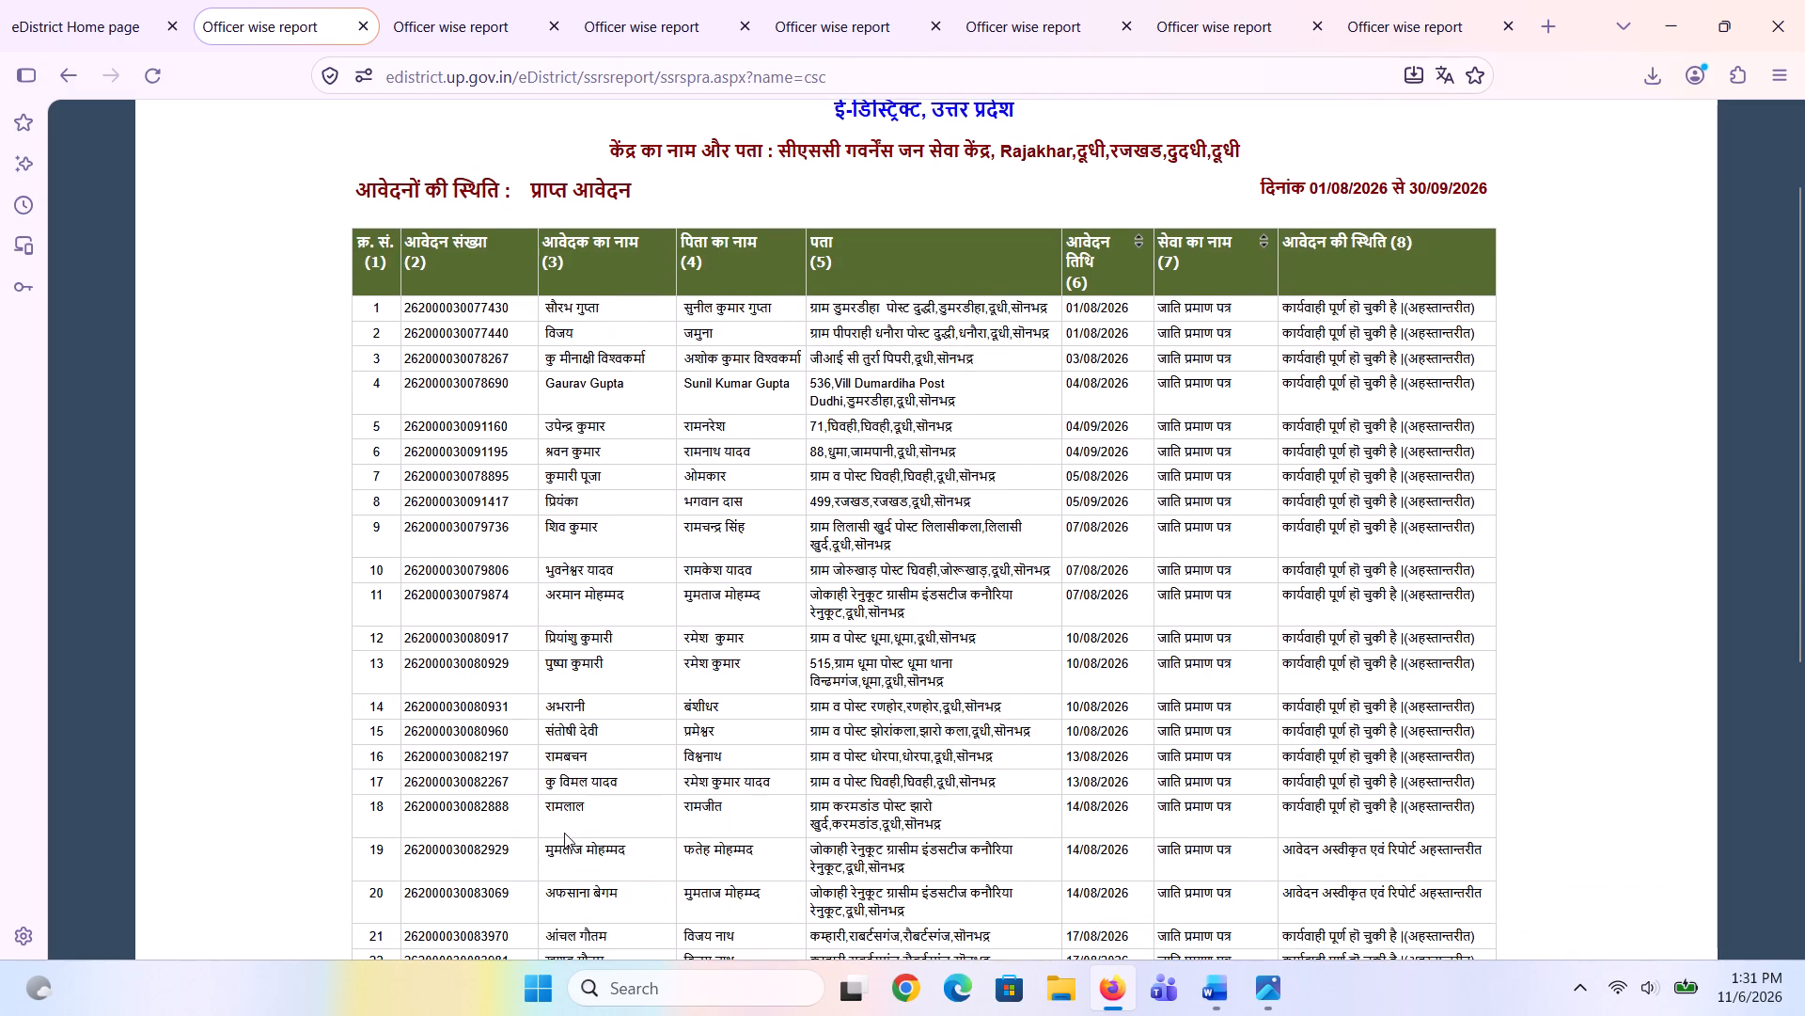
{"action": "scroll", "coordinate": [564, 834], "scroll_direction": "up", "scroll_amount": 1}
{"action": "scroll", "coordinate": [564, 837], "scroll_direction": "down", "scroll_amount": 1}
{"action": "scroll", "coordinate": [565, 840], "scroll_direction": "up", "scroll_amount": 1}
{"action": "scroll", "coordinate": [565, 840], "scroll_direction": "down", "scroll_amount": 1}
{"action": "scroll", "coordinate": [565, 840], "scroll_direction": "up", "scroll_amount": 1}
{"action": "scroll", "coordinate": [565, 840], "scroll_direction": "down", "scroll_amount": 3}
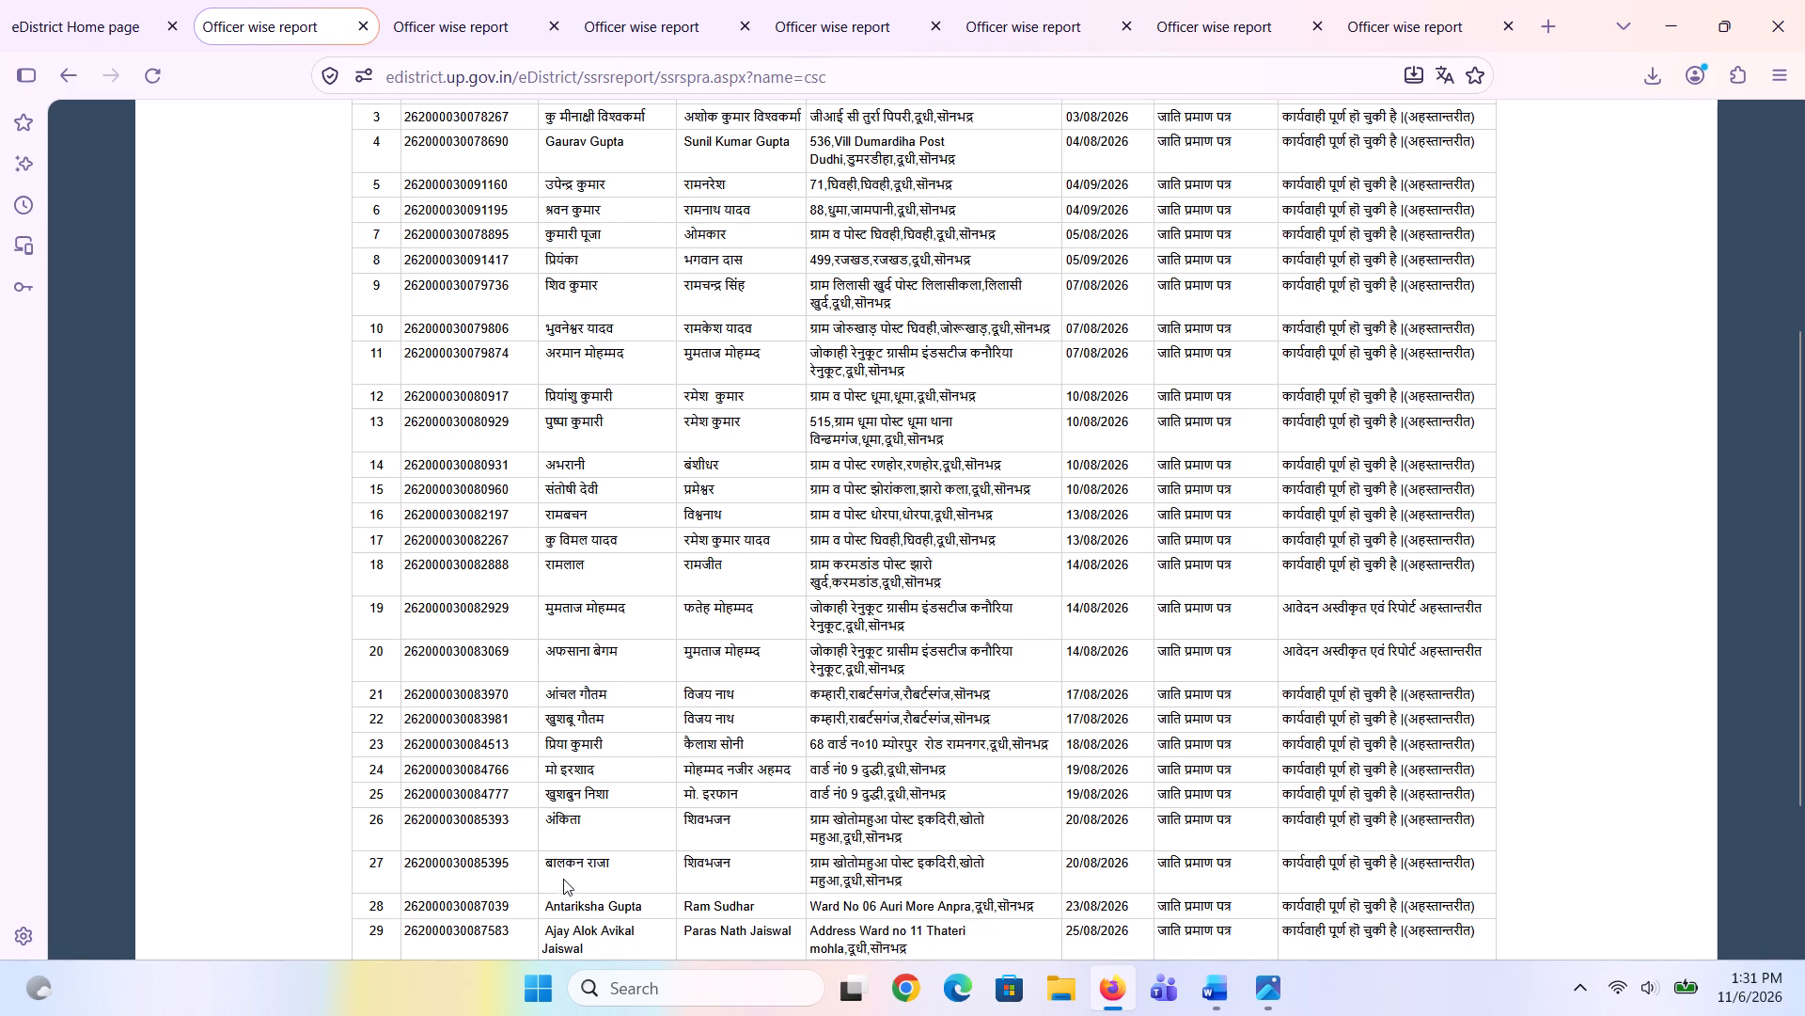
{"action": "scroll", "coordinate": [564, 890], "scroll_direction": "up", "scroll_amount": 1}
{"action": "scroll", "coordinate": [564, 890], "scroll_direction": "down", "scroll_amount": 1}
{"action": "scroll", "coordinate": [568, 888], "scroll_direction": "up", "scroll_amount": 1}
{"action": "scroll", "coordinate": [580, 871], "scroll_direction": "down", "scroll_amount": 1}
{"action": "scroll", "coordinate": [580, 871], "scroll_direction": "up", "scroll_amount": 1}
{"action": "scroll", "coordinate": [575, 835], "scroll_direction": "down", "scroll_amount": 1}
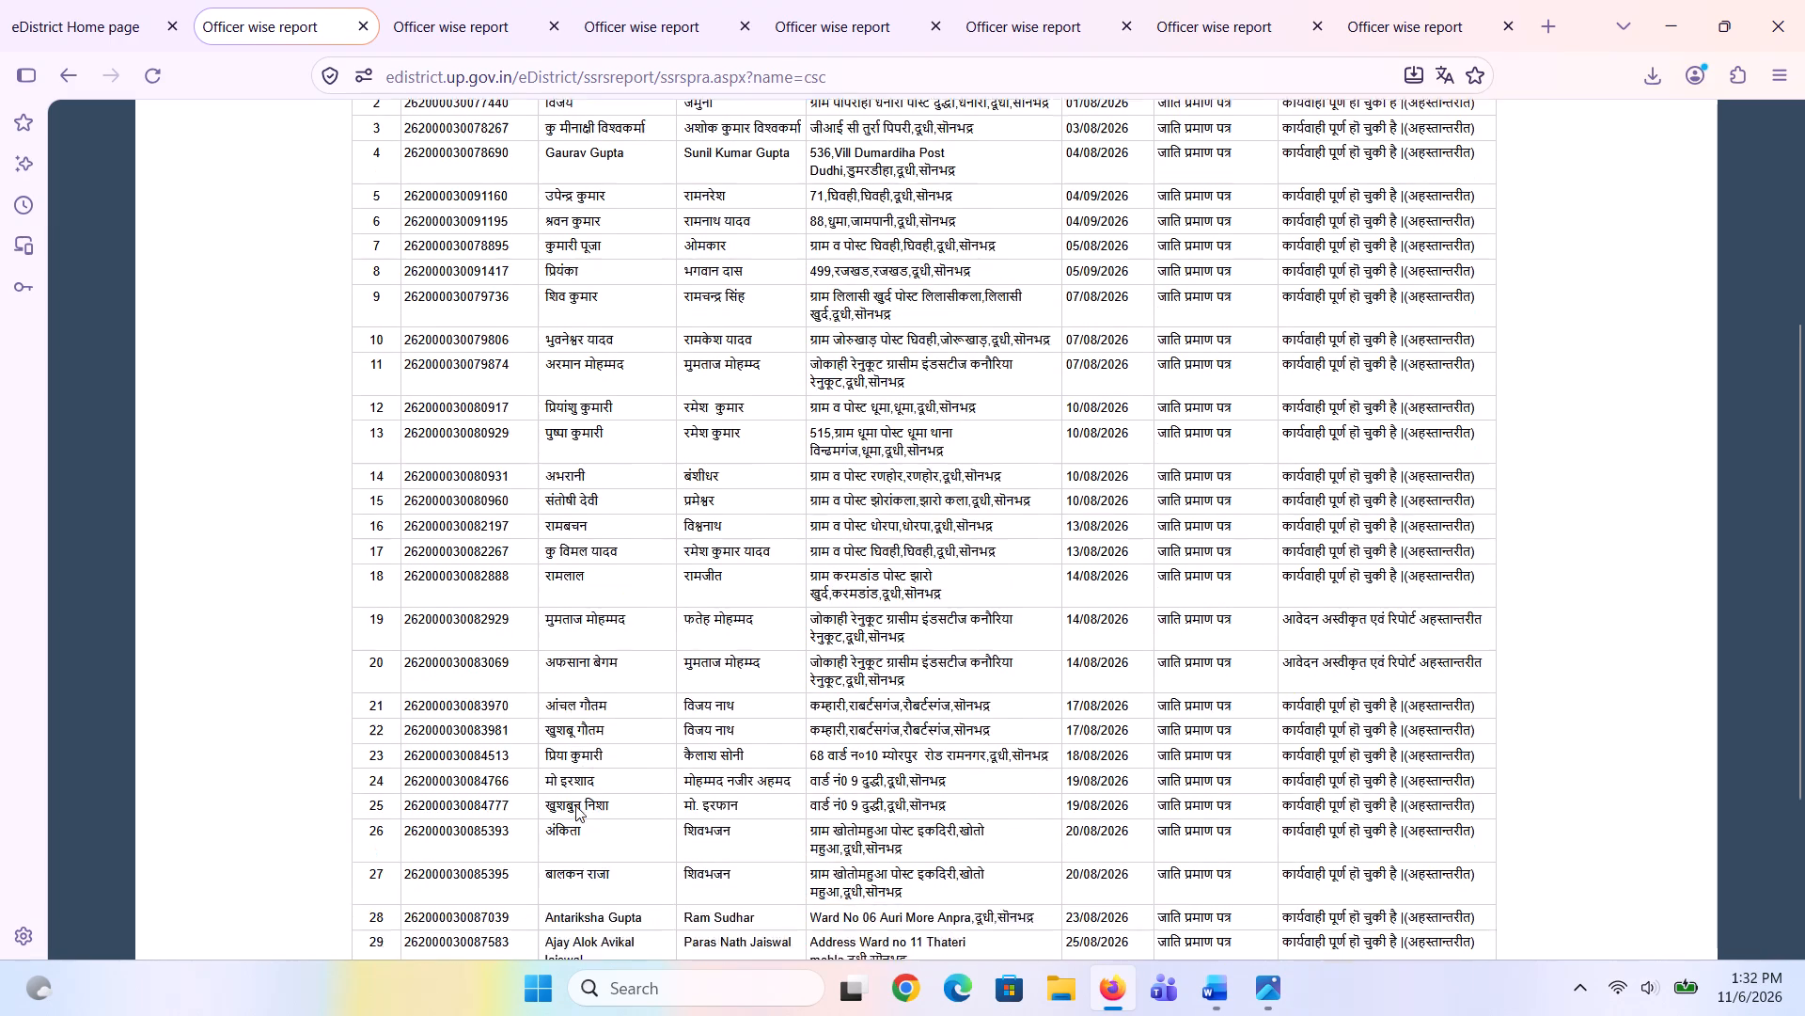
{"action": "scroll", "coordinate": [575, 779], "scroll_direction": "down", "scroll_amount": 4}
{"action": "scroll", "coordinate": [575, 779], "scroll_direction": "up", "scroll_amount": 1}
{"action": "scroll", "coordinate": [575, 778], "scroll_direction": "down", "scroll_amount": 1}
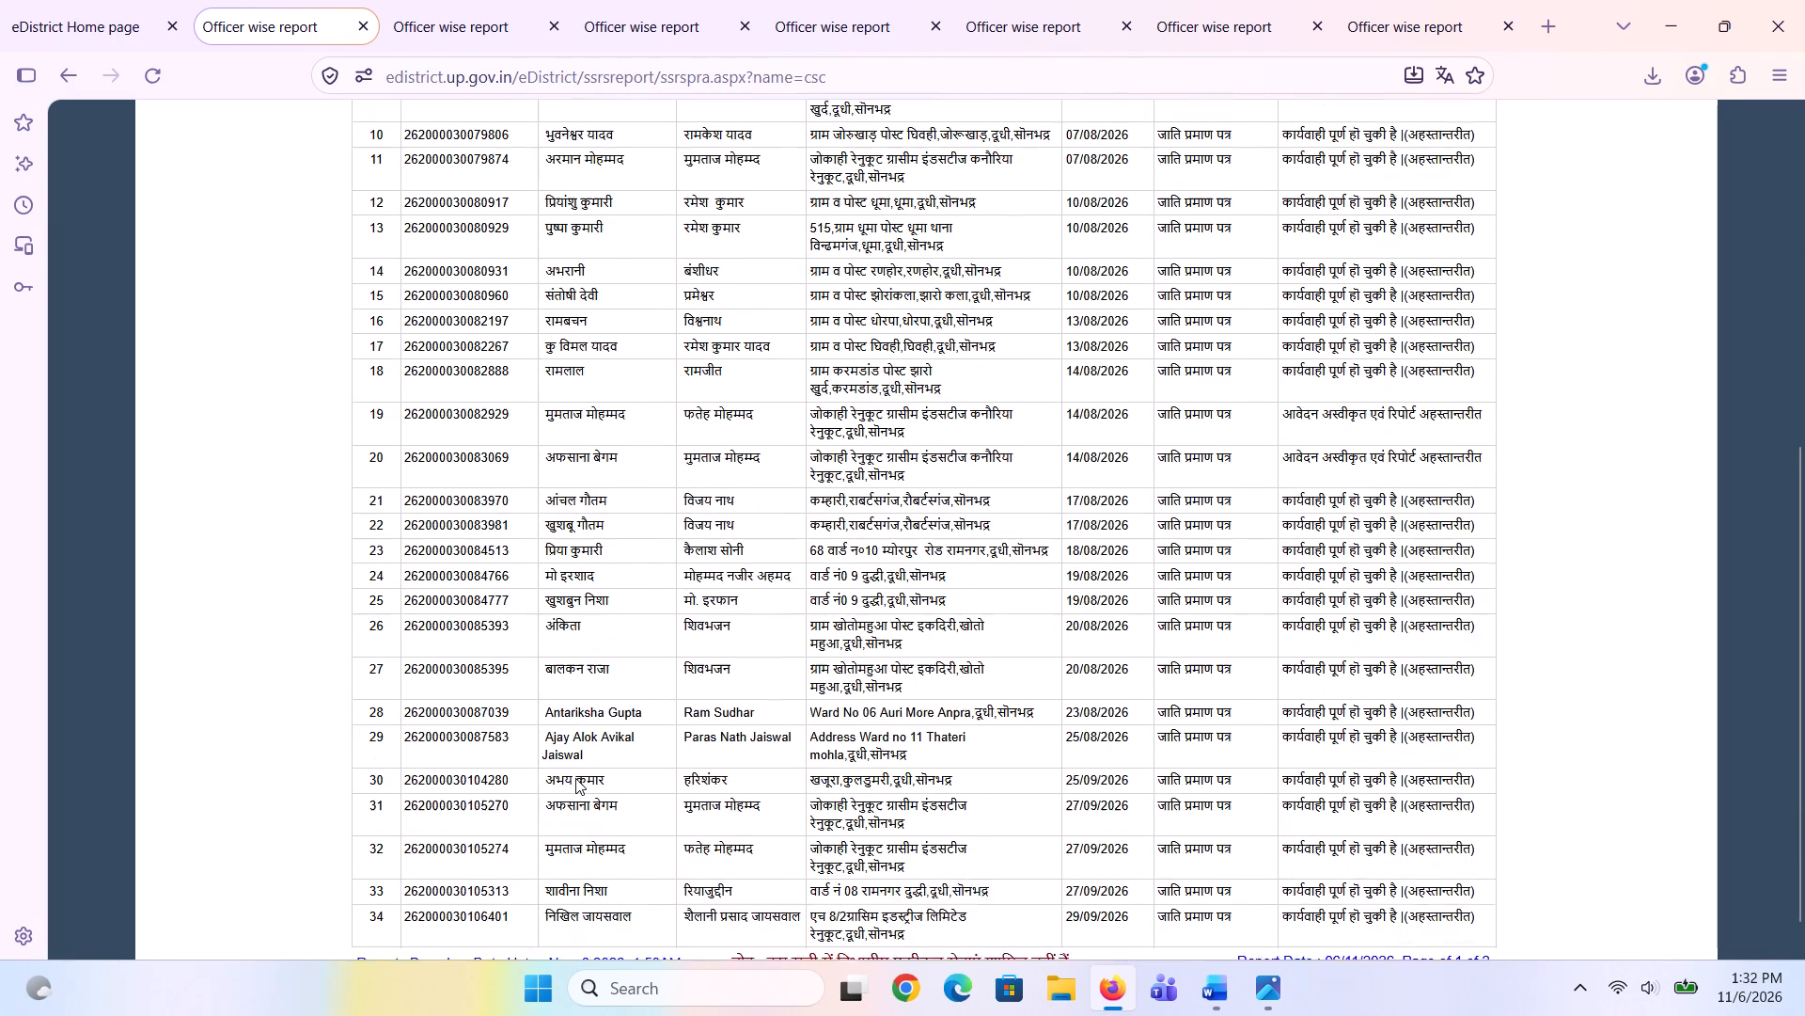
{"action": "scroll", "coordinate": [556, 771], "scroll_direction": "up", "scroll_amount": 1}
{"action": "scroll", "coordinate": [556, 769], "scroll_direction": "down", "scroll_amount": 1}
{"action": "scroll", "coordinate": [555, 767], "scroll_direction": "up", "scroll_amount": 2}
{"action": "scroll", "coordinate": [555, 767], "scroll_direction": "down", "scroll_amount": 1}
{"action": "scroll", "coordinate": [555, 767], "scroll_direction": "up", "scroll_amount": 4}
{"action": "scroll", "coordinate": [555, 763], "scroll_direction": "down", "scroll_amount": 1}
{"action": "scroll", "coordinate": [555, 763], "scroll_direction": "up", "scroll_amount": 1}
{"action": "scroll", "coordinate": [555, 763], "scroll_direction": "down", "scroll_amount": 1}
{"action": "scroll", "coordinate": [555, 763], "scroll_direction": "up", "scroll_amount": 1}
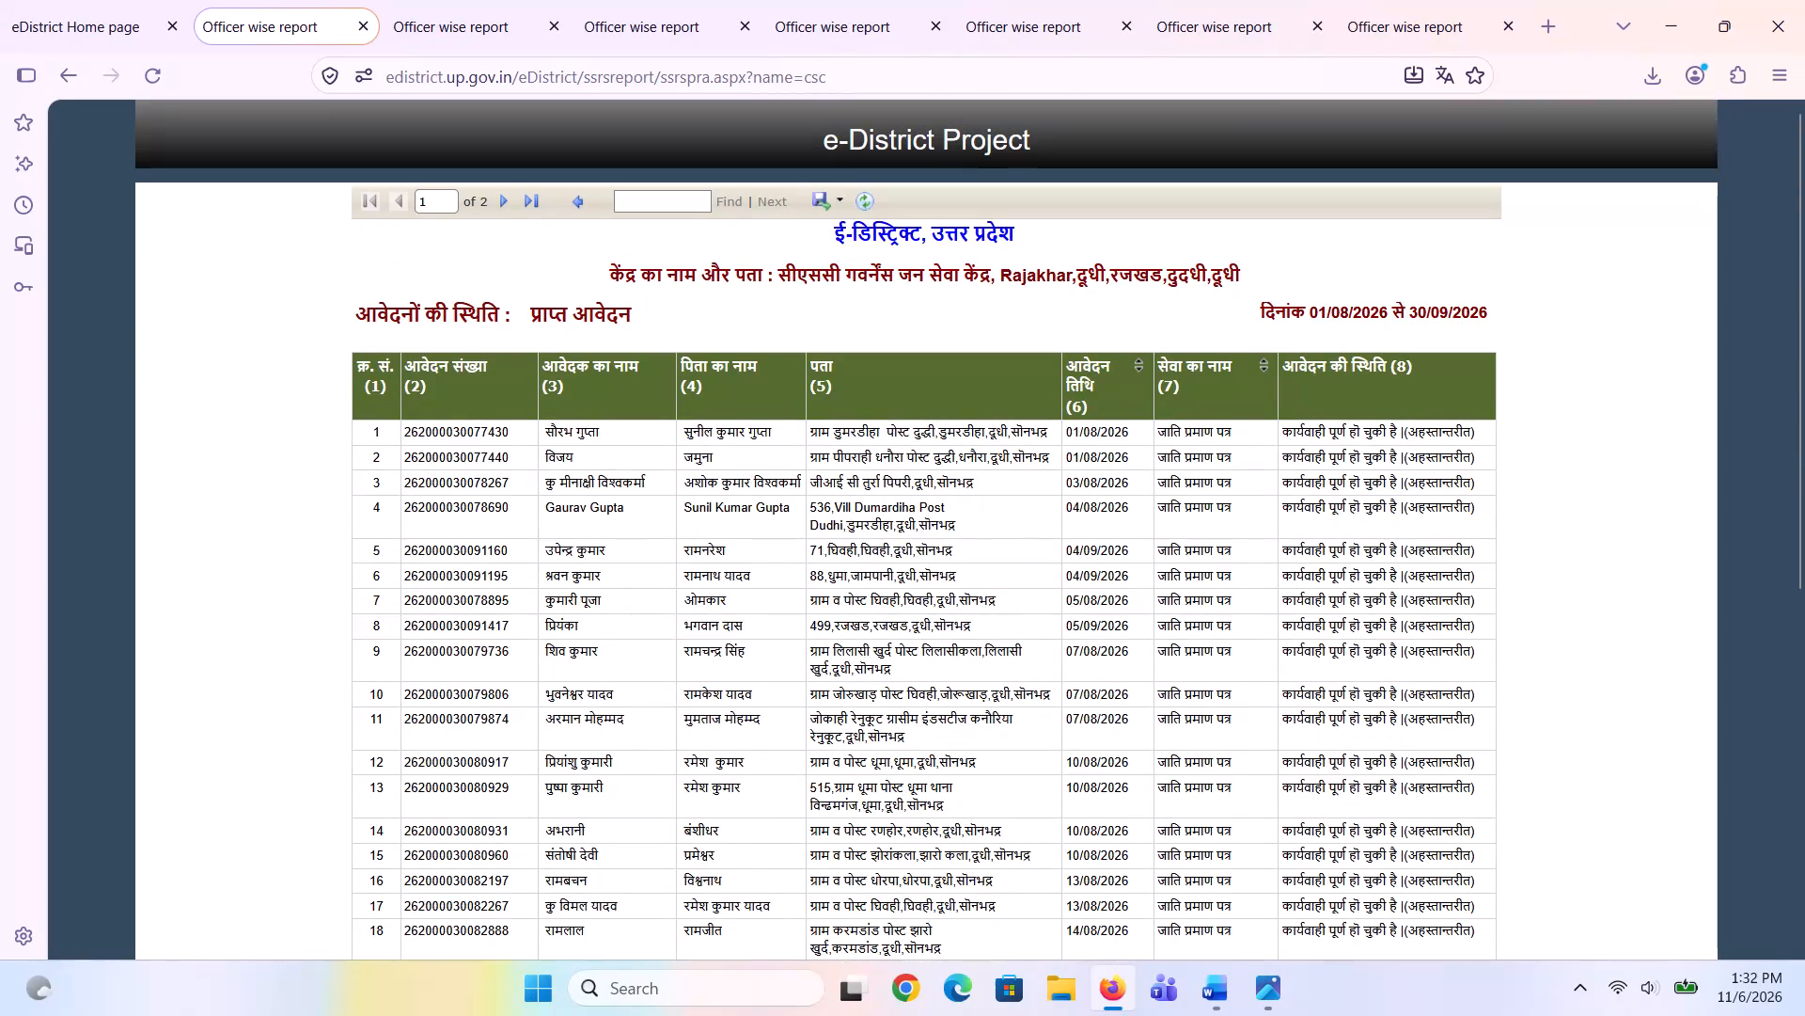
{"action": "left_click", "coordinate": [500, 209]}
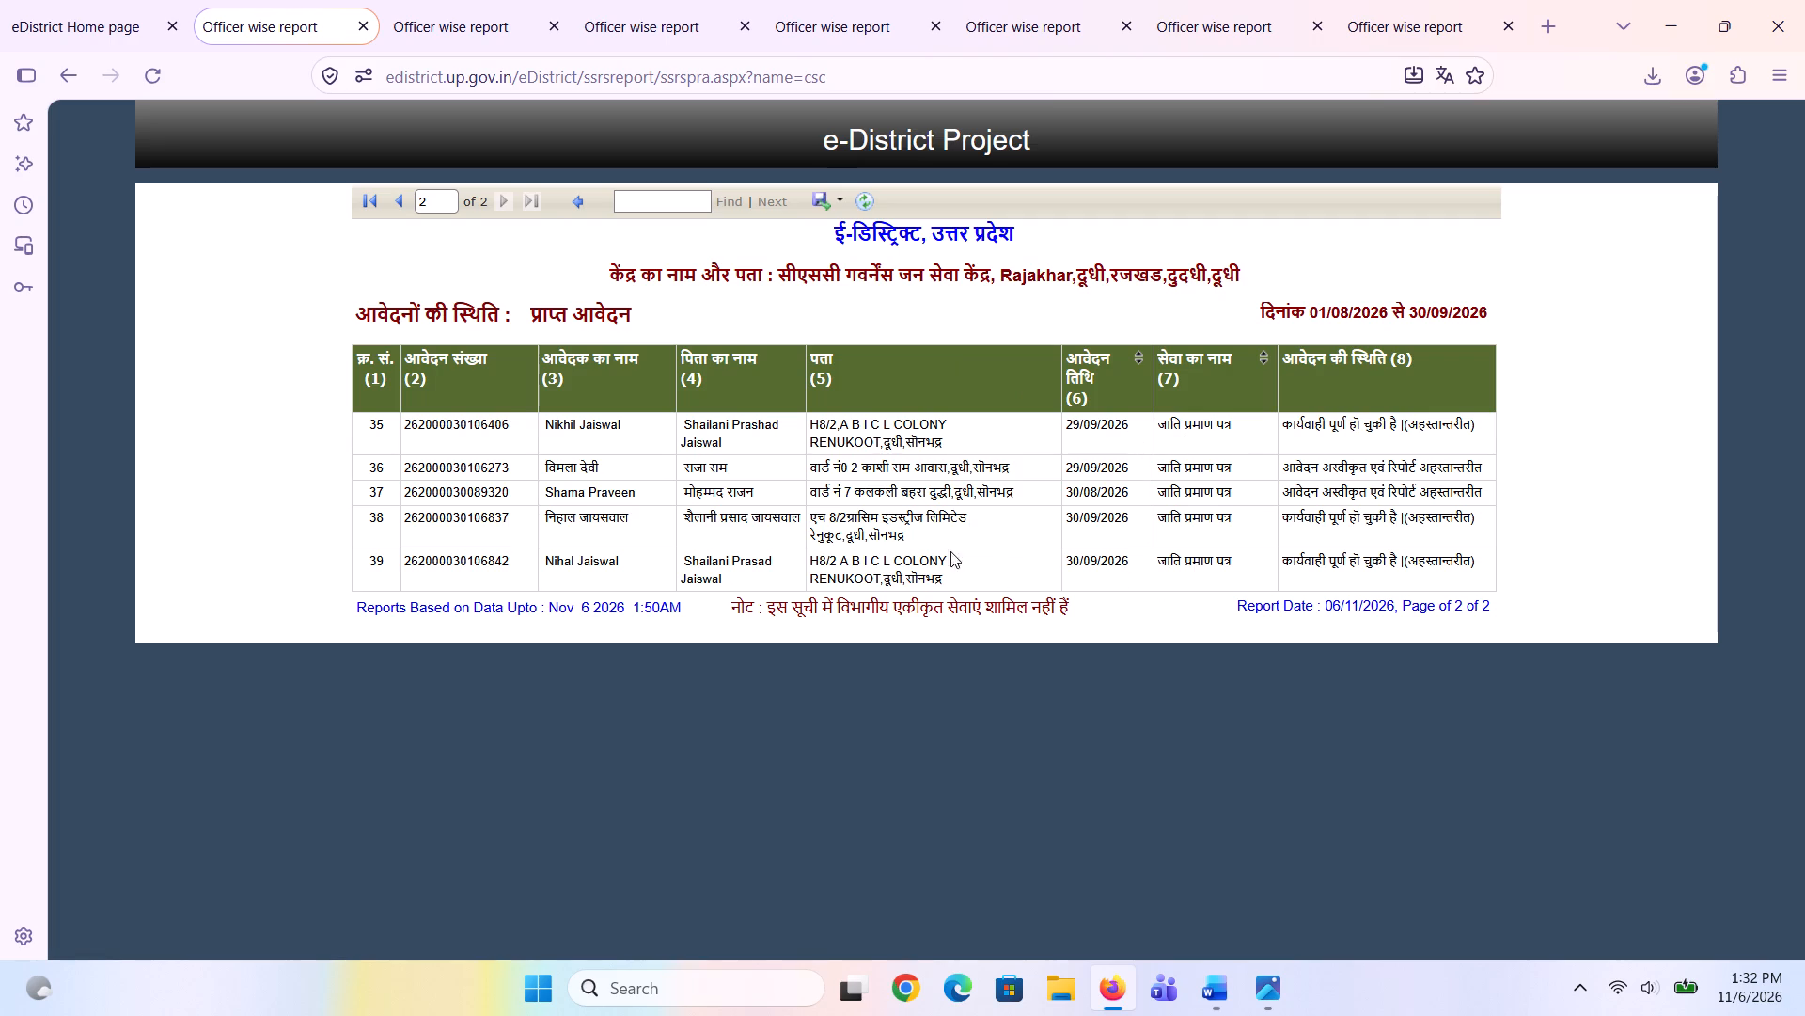
From the eDistrict home page, generate another MIS of Submitted Application report with From Date 01/10/2008, keeping To Date 05/11/2026.
{"action": "left_click", "coordinate": [102, 24]}
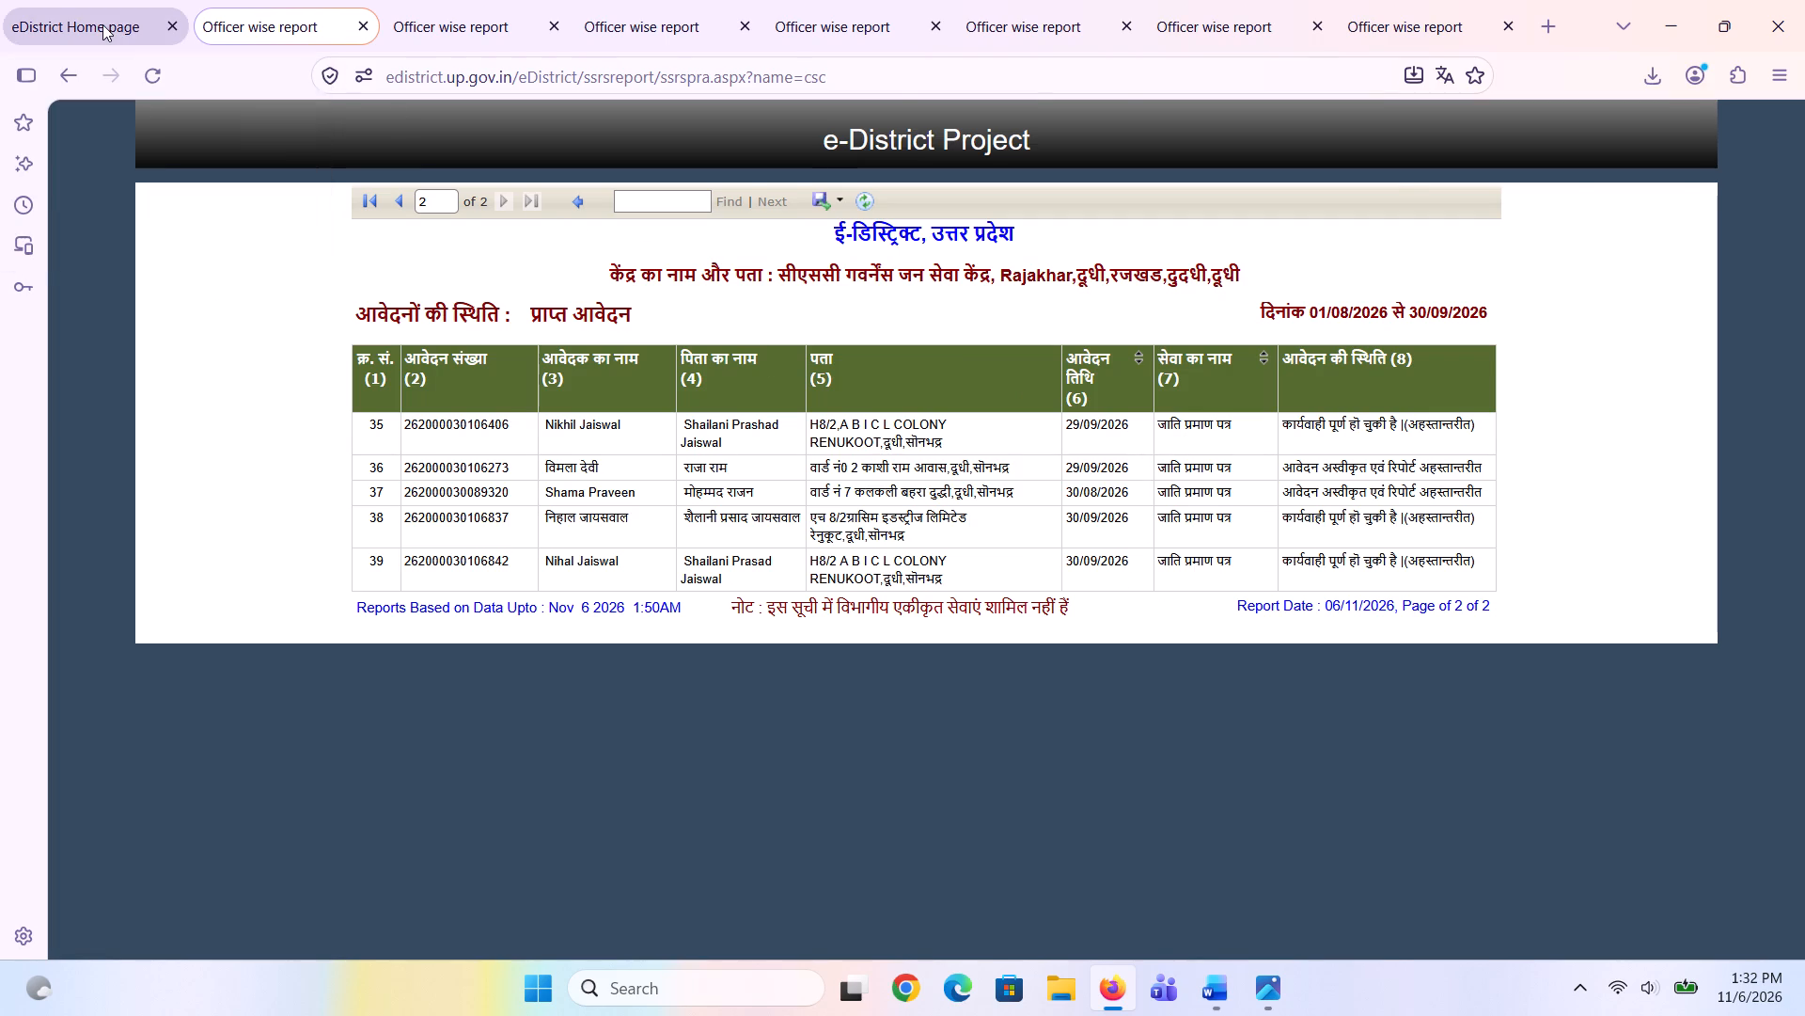
{"action": "left_click", "coordinate": [195, 491]}
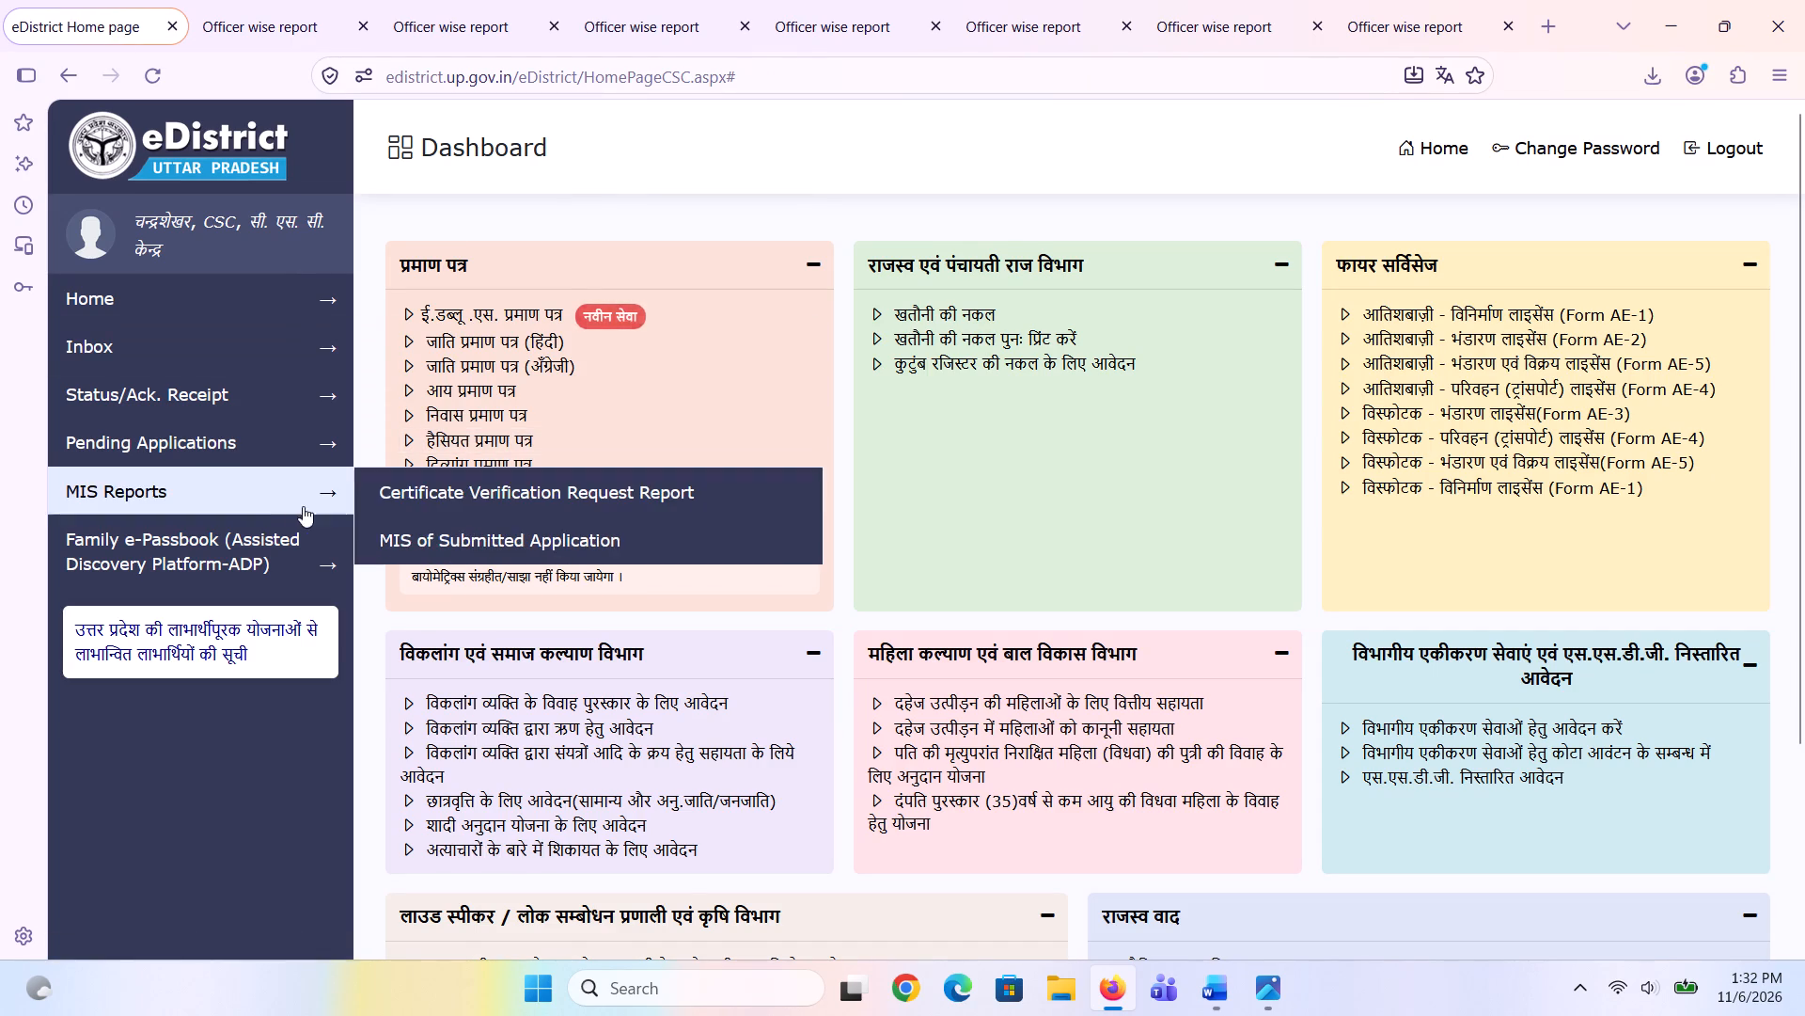
{"action": "left_click", "coordinate": [427, 544]}
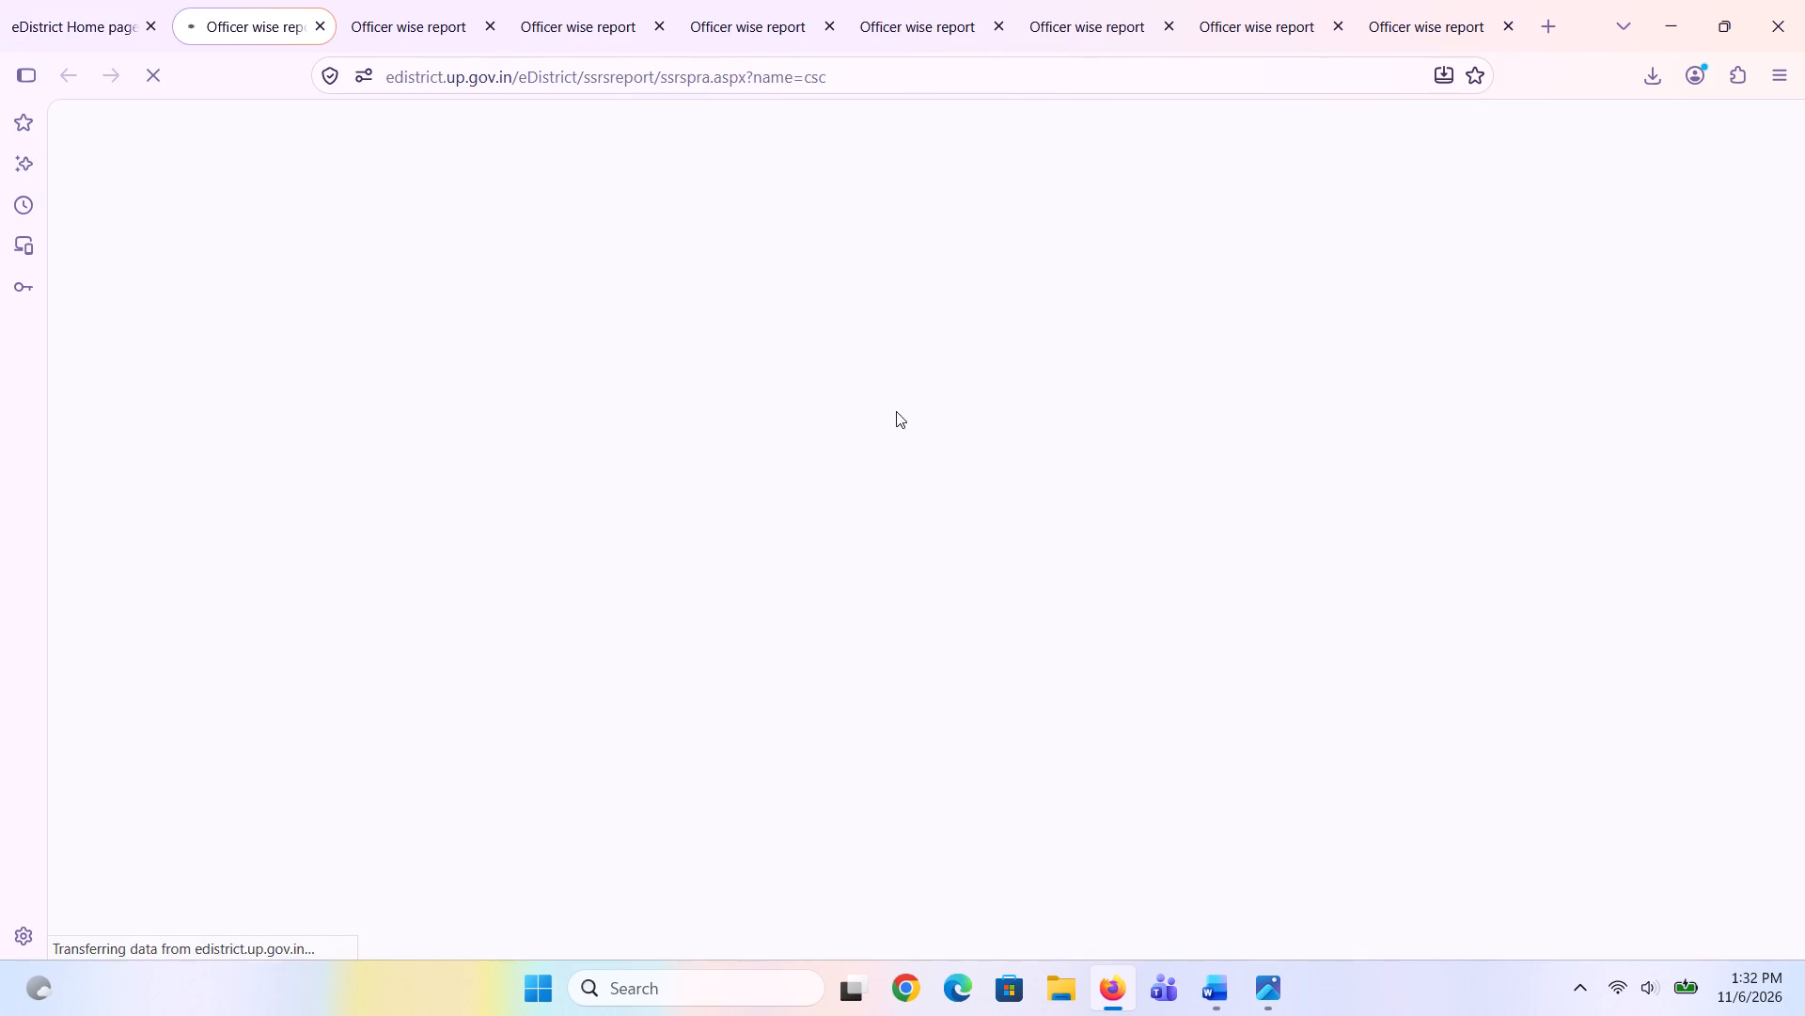
{"action": "left_click", "coordinate": [677, 202]}
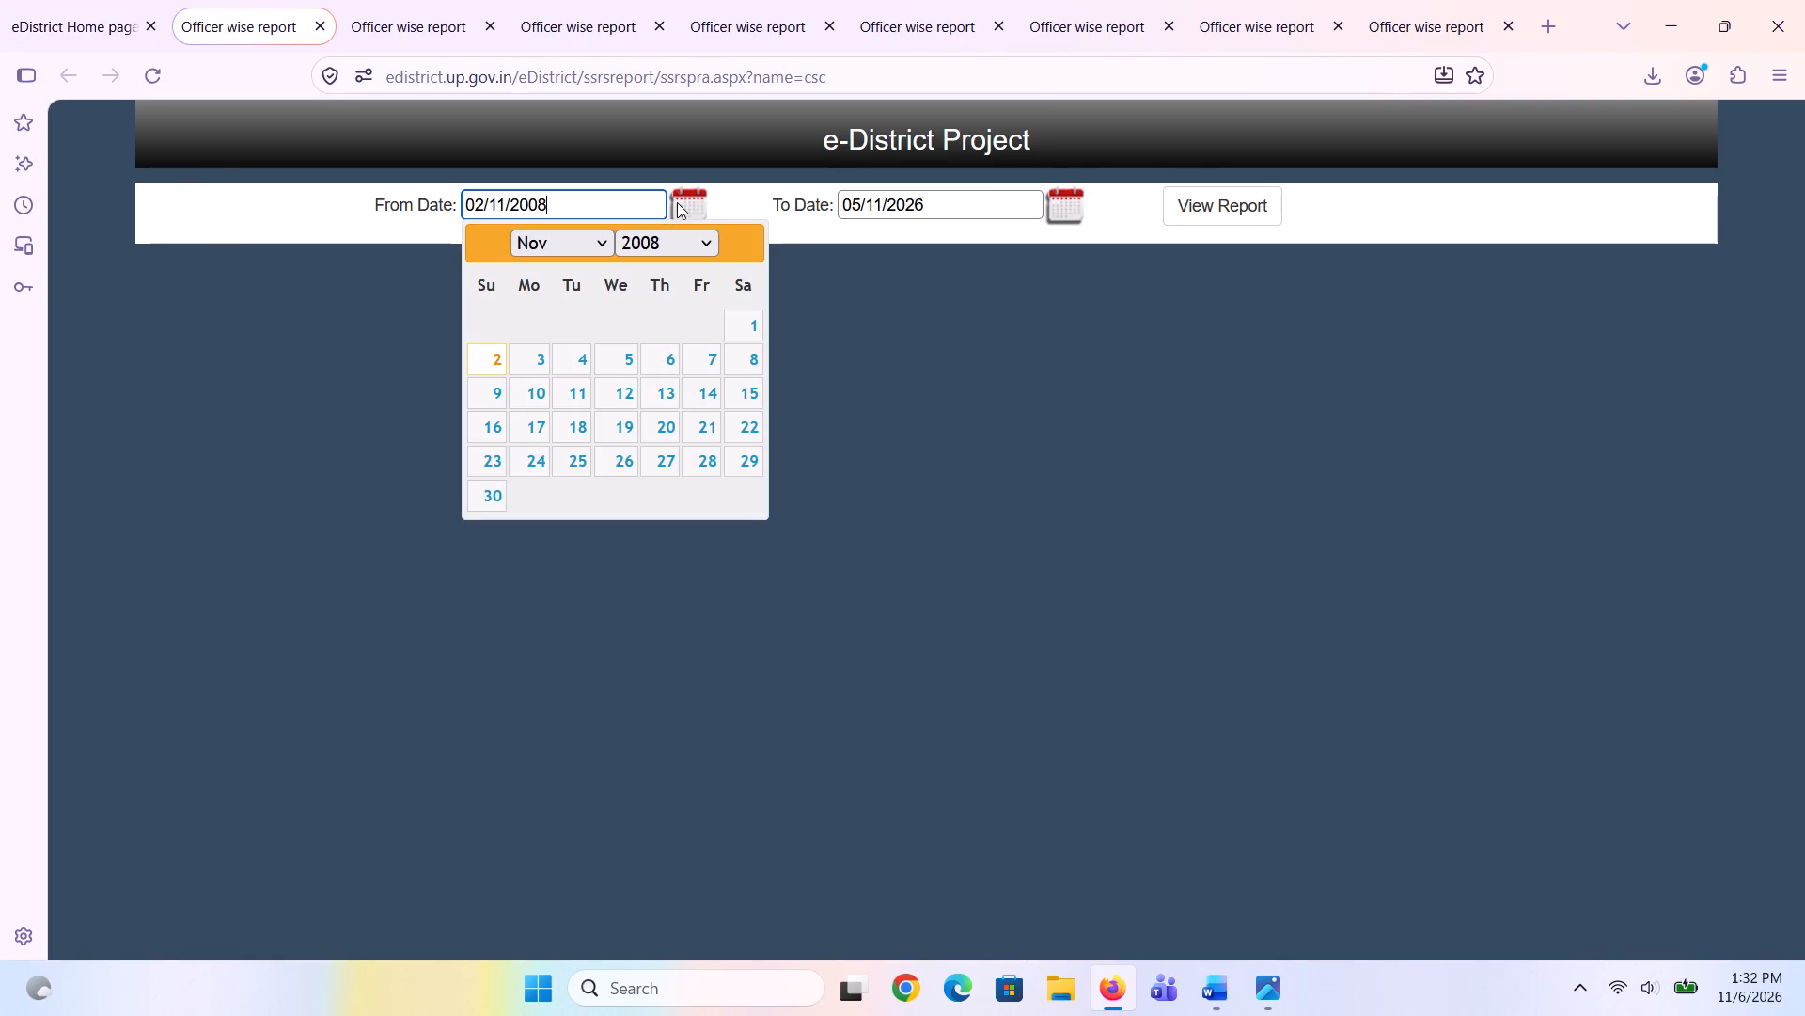
{"action": "left_click", "coordinate": [557, 255]}
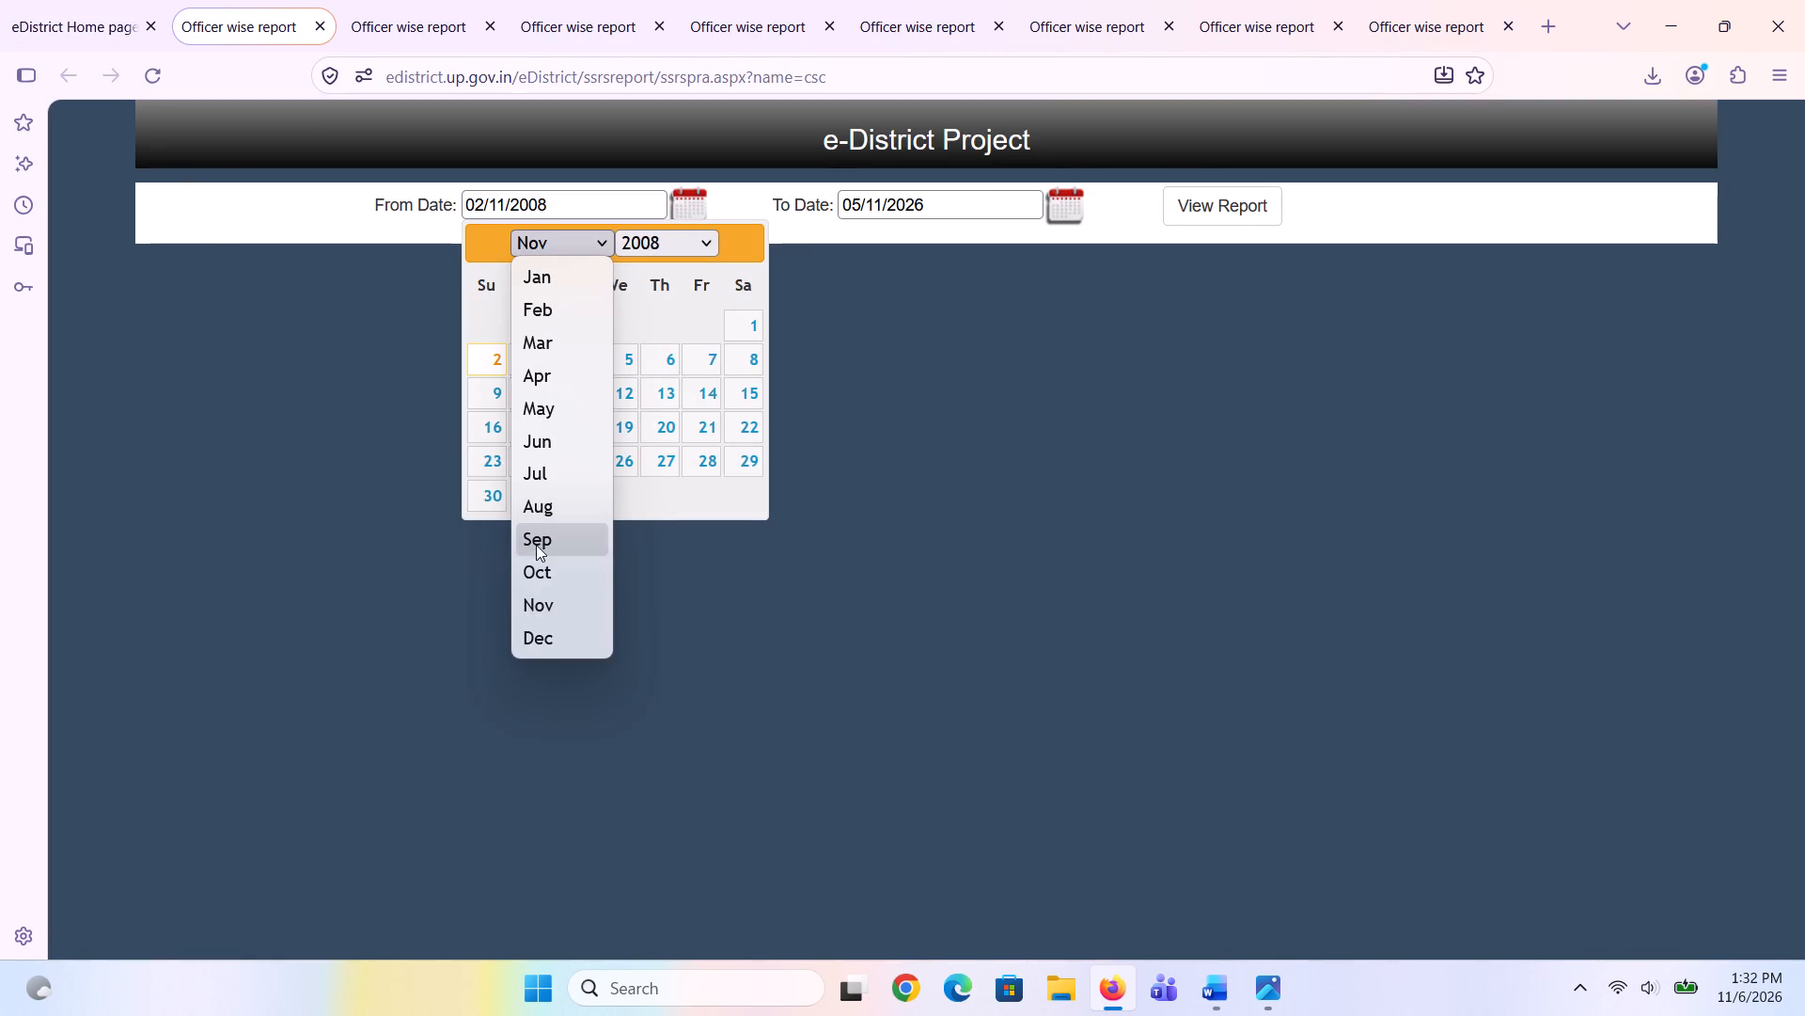
{"action": "left_click", "coordinate": [539, 566]}
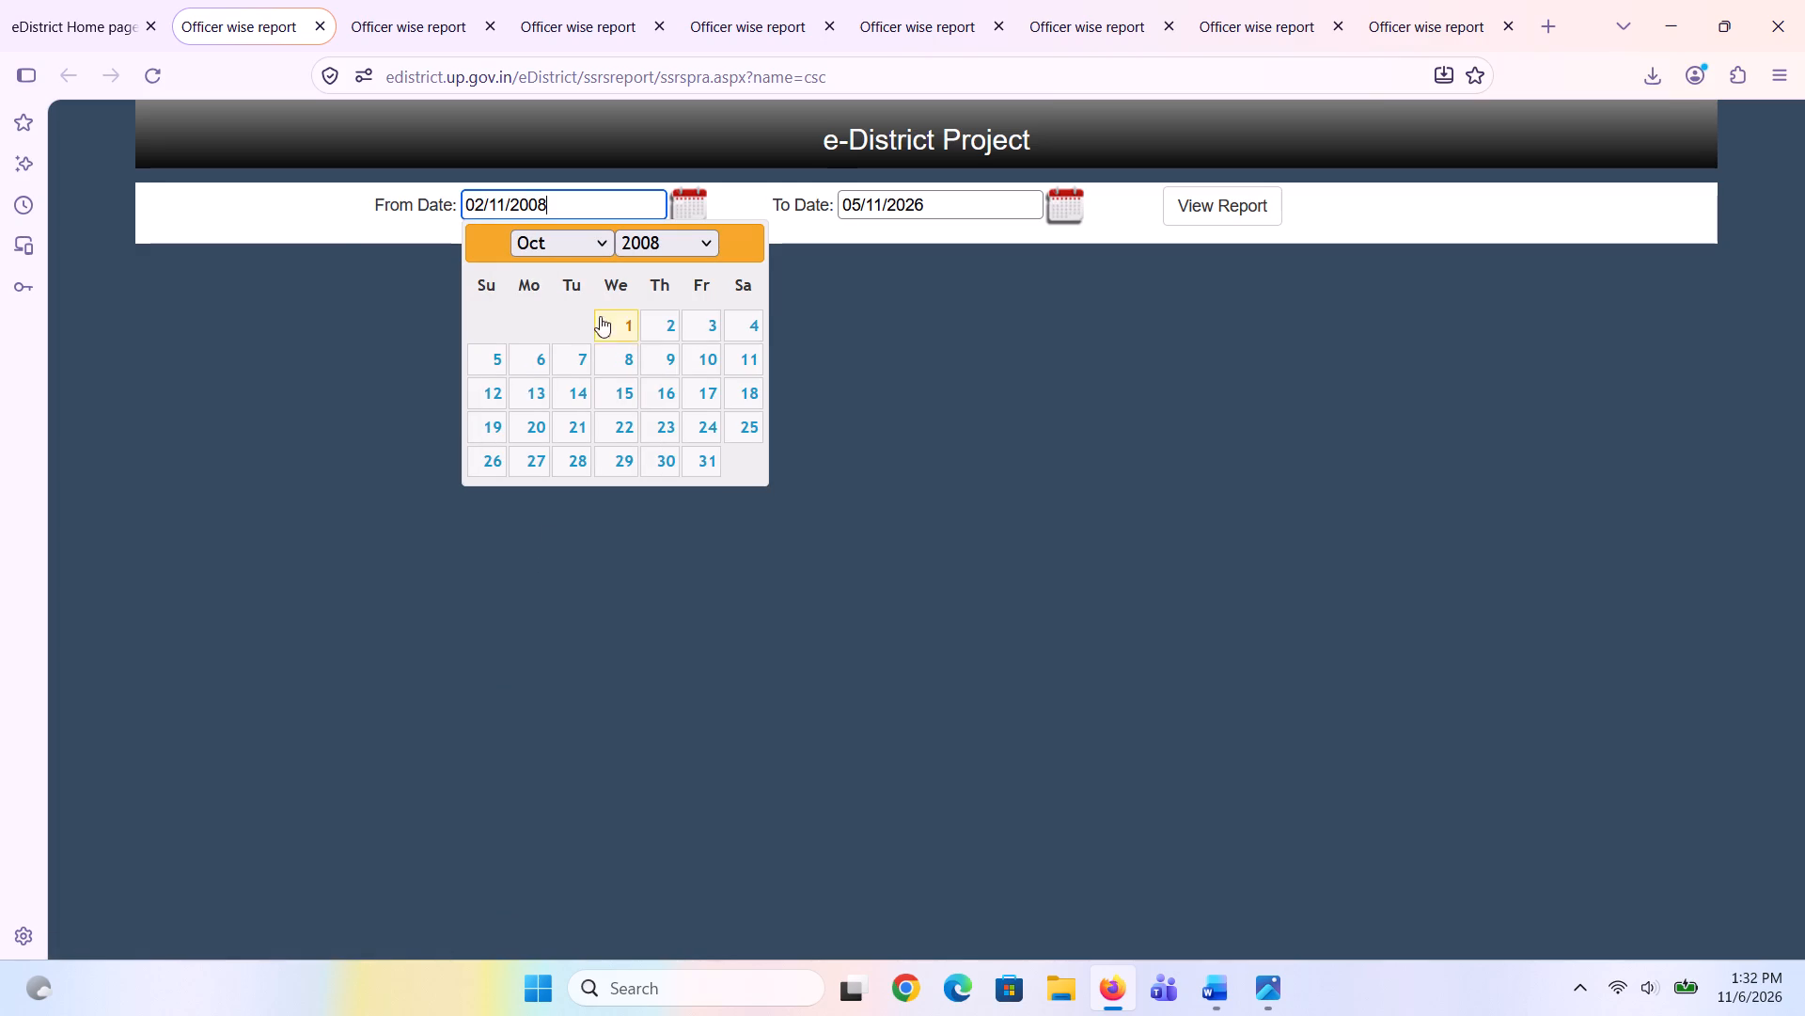
{"action": "left_click", "coordinate": [609, 321]}
{"action": "left_click", "coordinate": [1200, 213]}
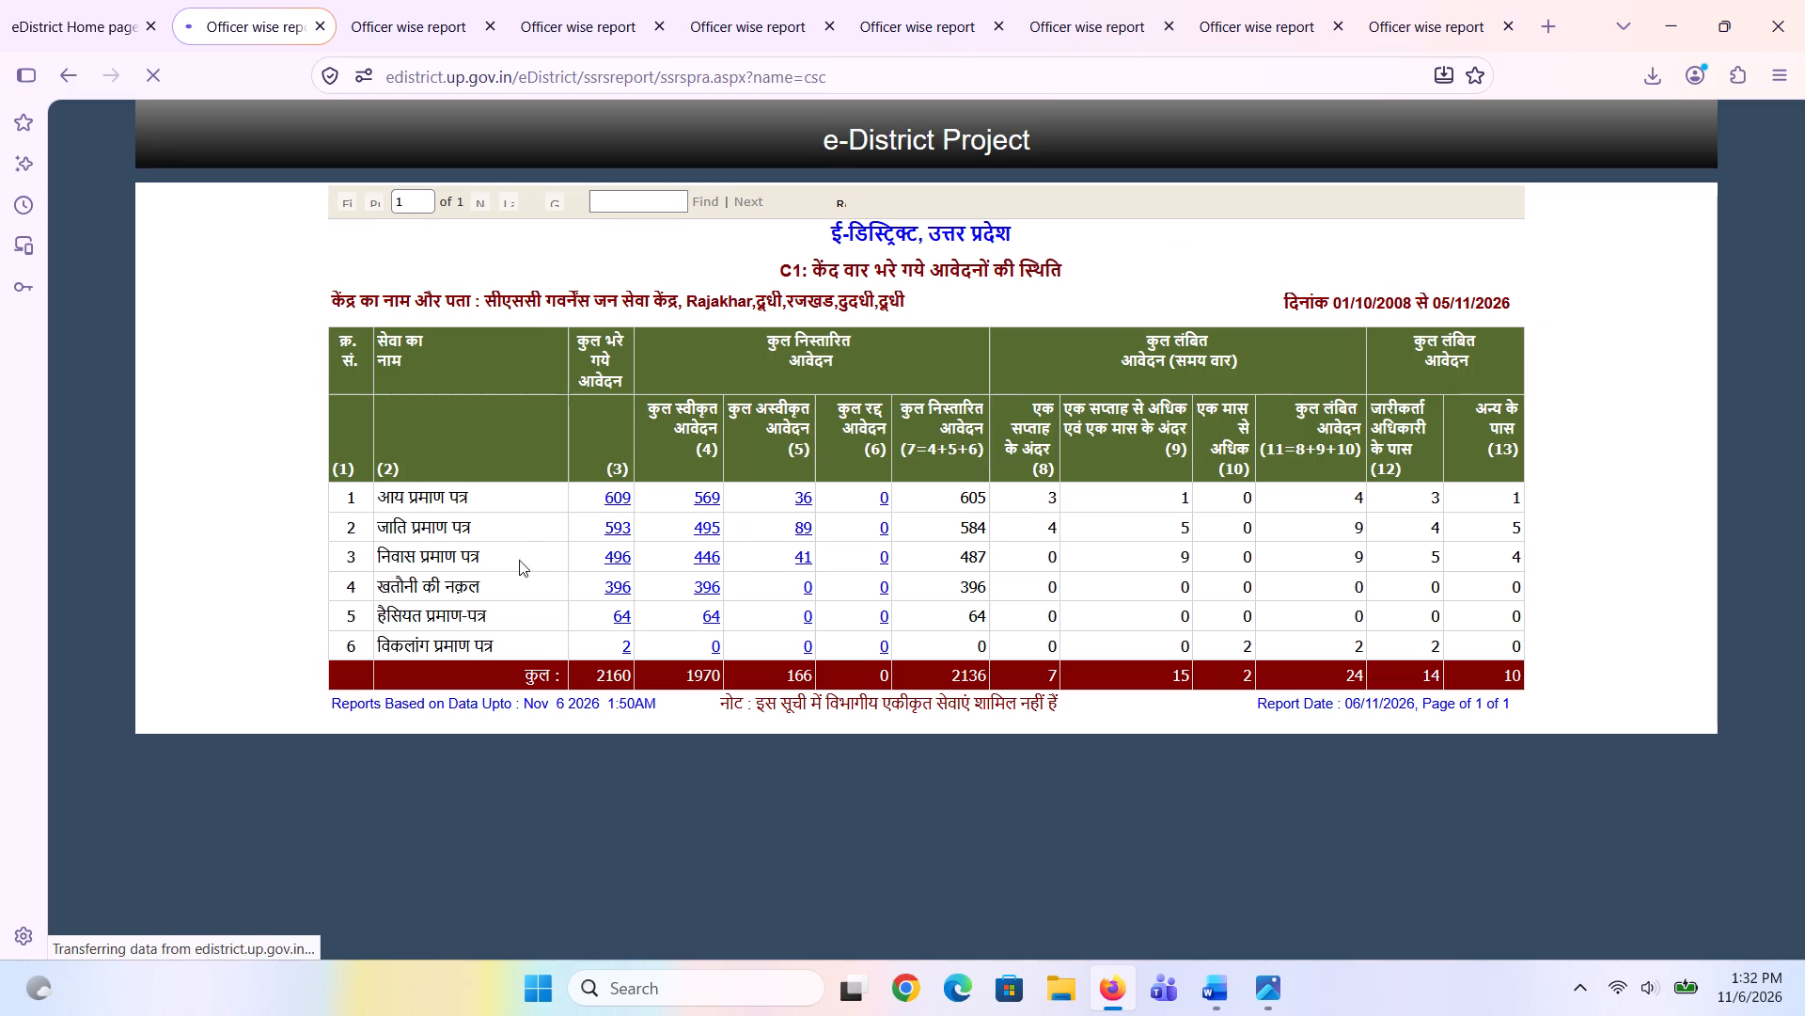
Open this report's list of all filed जाति प्रमाण पत्र applications and examine the applicants on its first page.
{"action": "left_click", "coordinate": [614, 531]}
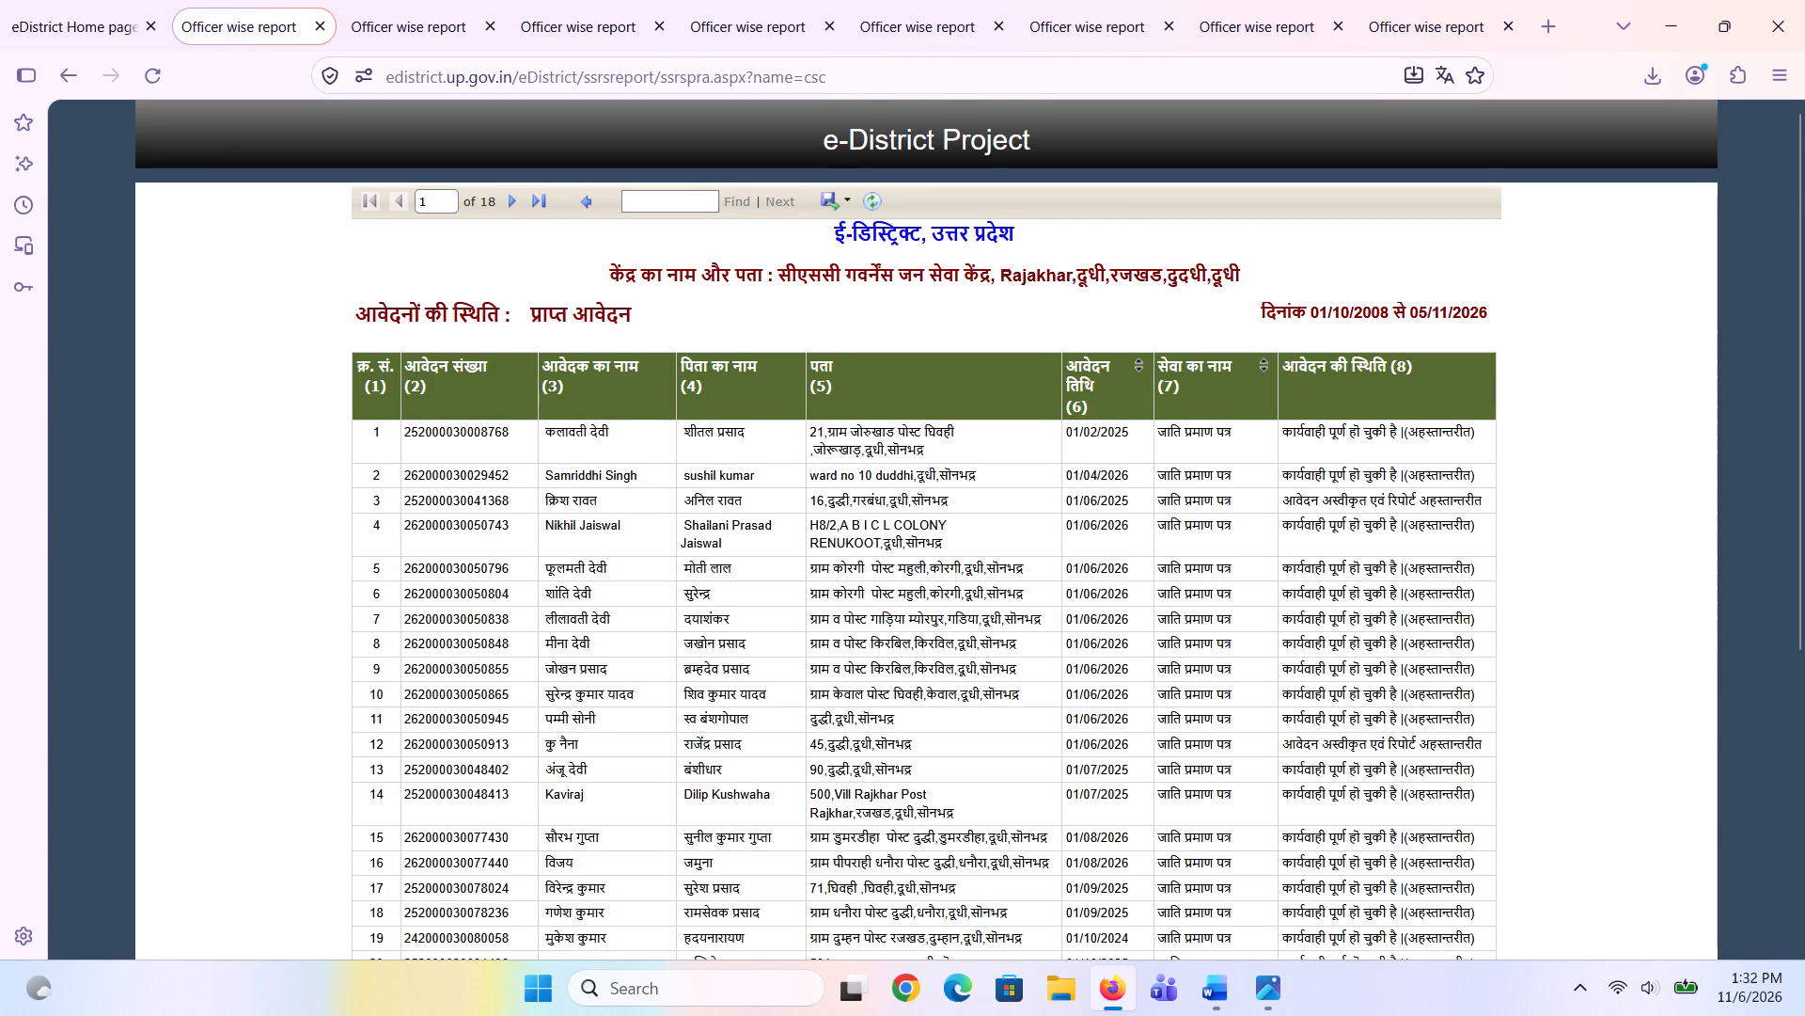
{"action": "scroll", "coordinate": [556, 889], "scroll_direction": "down", "scroll_amount": 1}
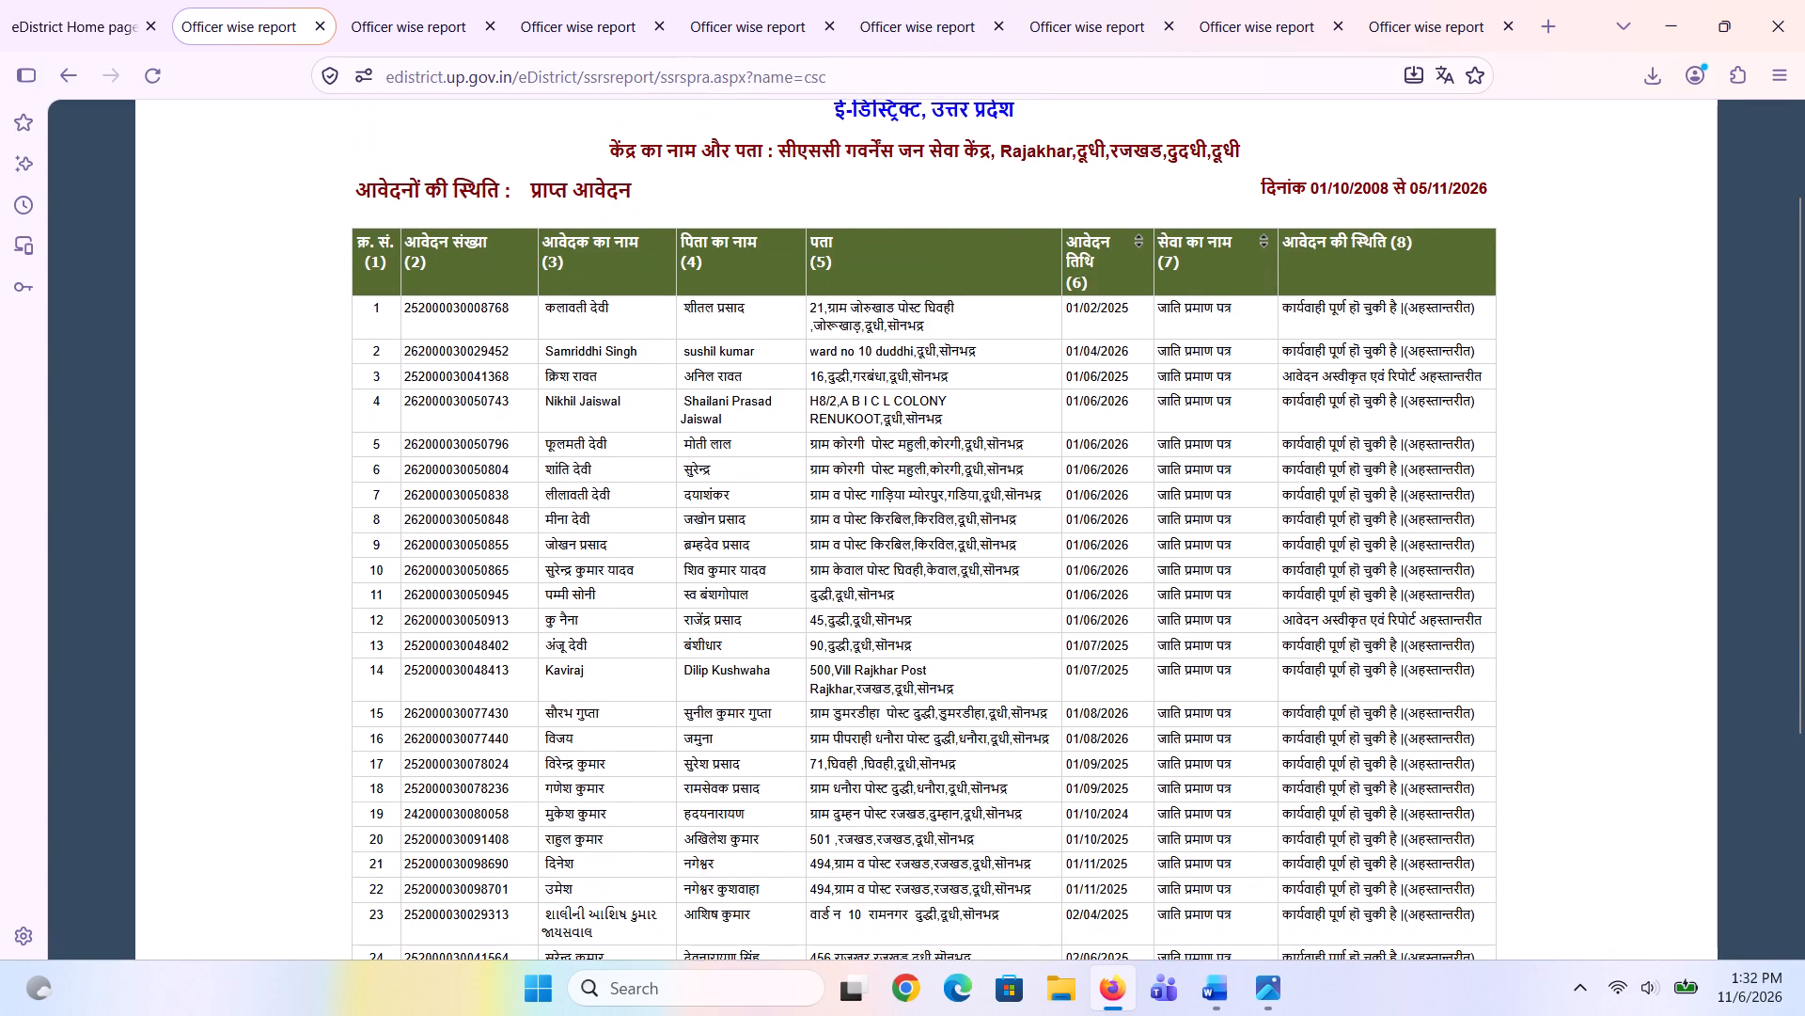
{"action": "scroll", "coordinate": [569, 814], "scroll_direction": "down", "scroll_amount": 1}
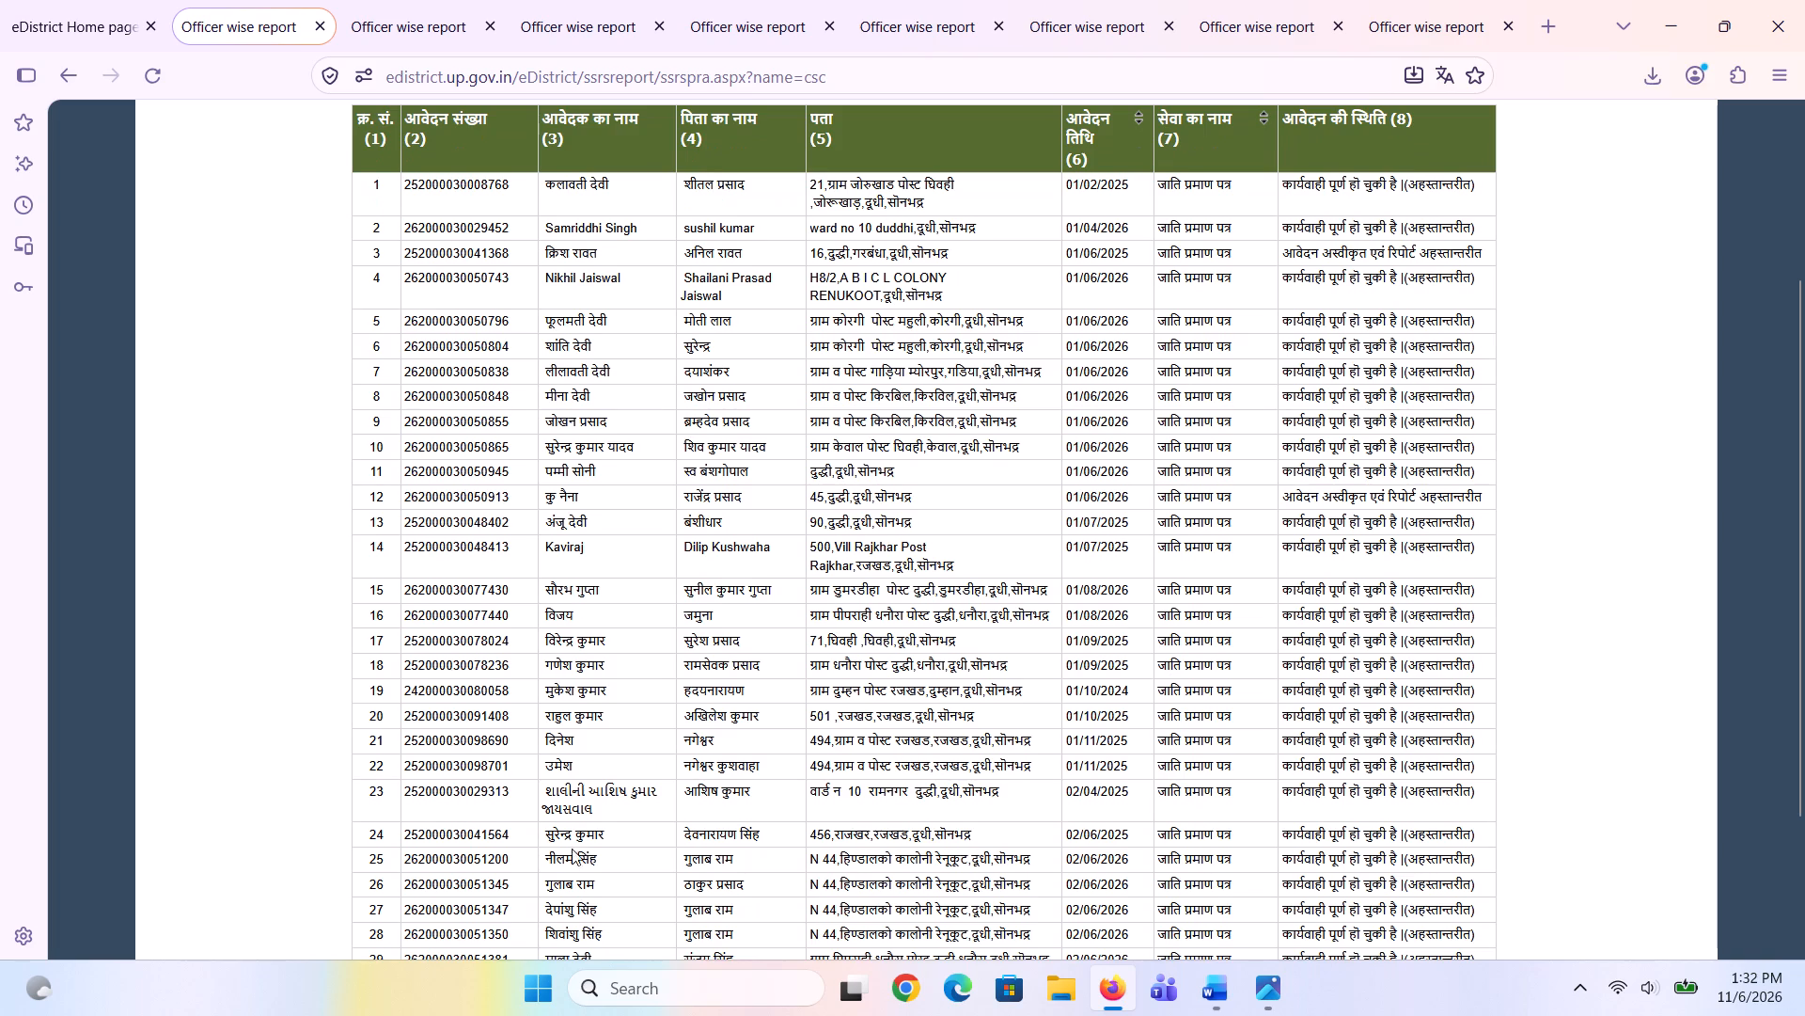
{"action": "scroll", "coordinate": [573, 858], "scroll_direction": "down", "scroll_amount": 1}
{"action": "scroll", "coordinate": [574, 860], "scroll_direction": "up", "scroll_amount": 1}
{"action": "scroll", "coordinate": [576, 863], "scroll_direction": "down", "scroll_amount": 2}
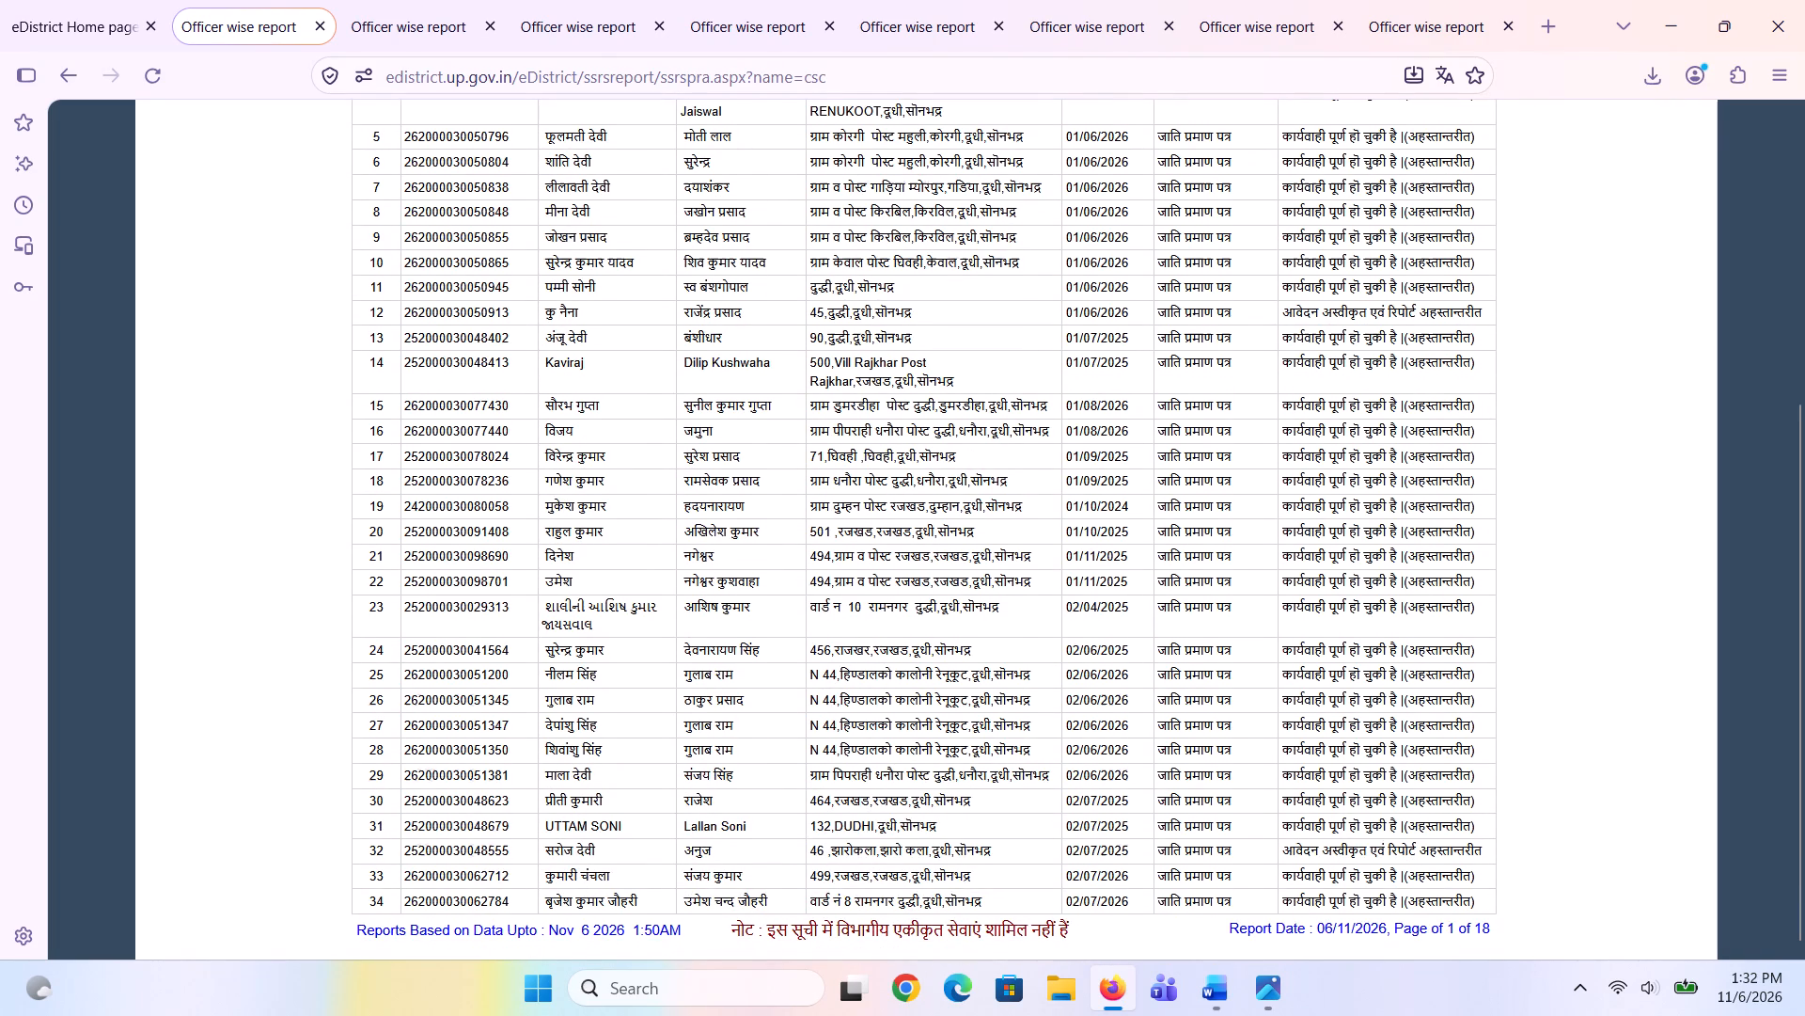
{"action": "scroll", "coordinate": [547, 358], "scroll_direction": "down", "scroll_amount": 1}
{"action": "scroll", "coordinate": [547, 358], "scroll_direction": "up", "scroll_amount": 1}
{"action": "scroll", "coordinate": [547, 358], "scroll_direction": "down", "scroll_amount": 1}
{"action": "scroll", "coordinate": [547, 358], "scroll_direction": "up", "scroll_amount": 3}
{"action": "scroll", "coordinate": [548, 358], "scroll_direction": "down", "scroll_amount": 1}
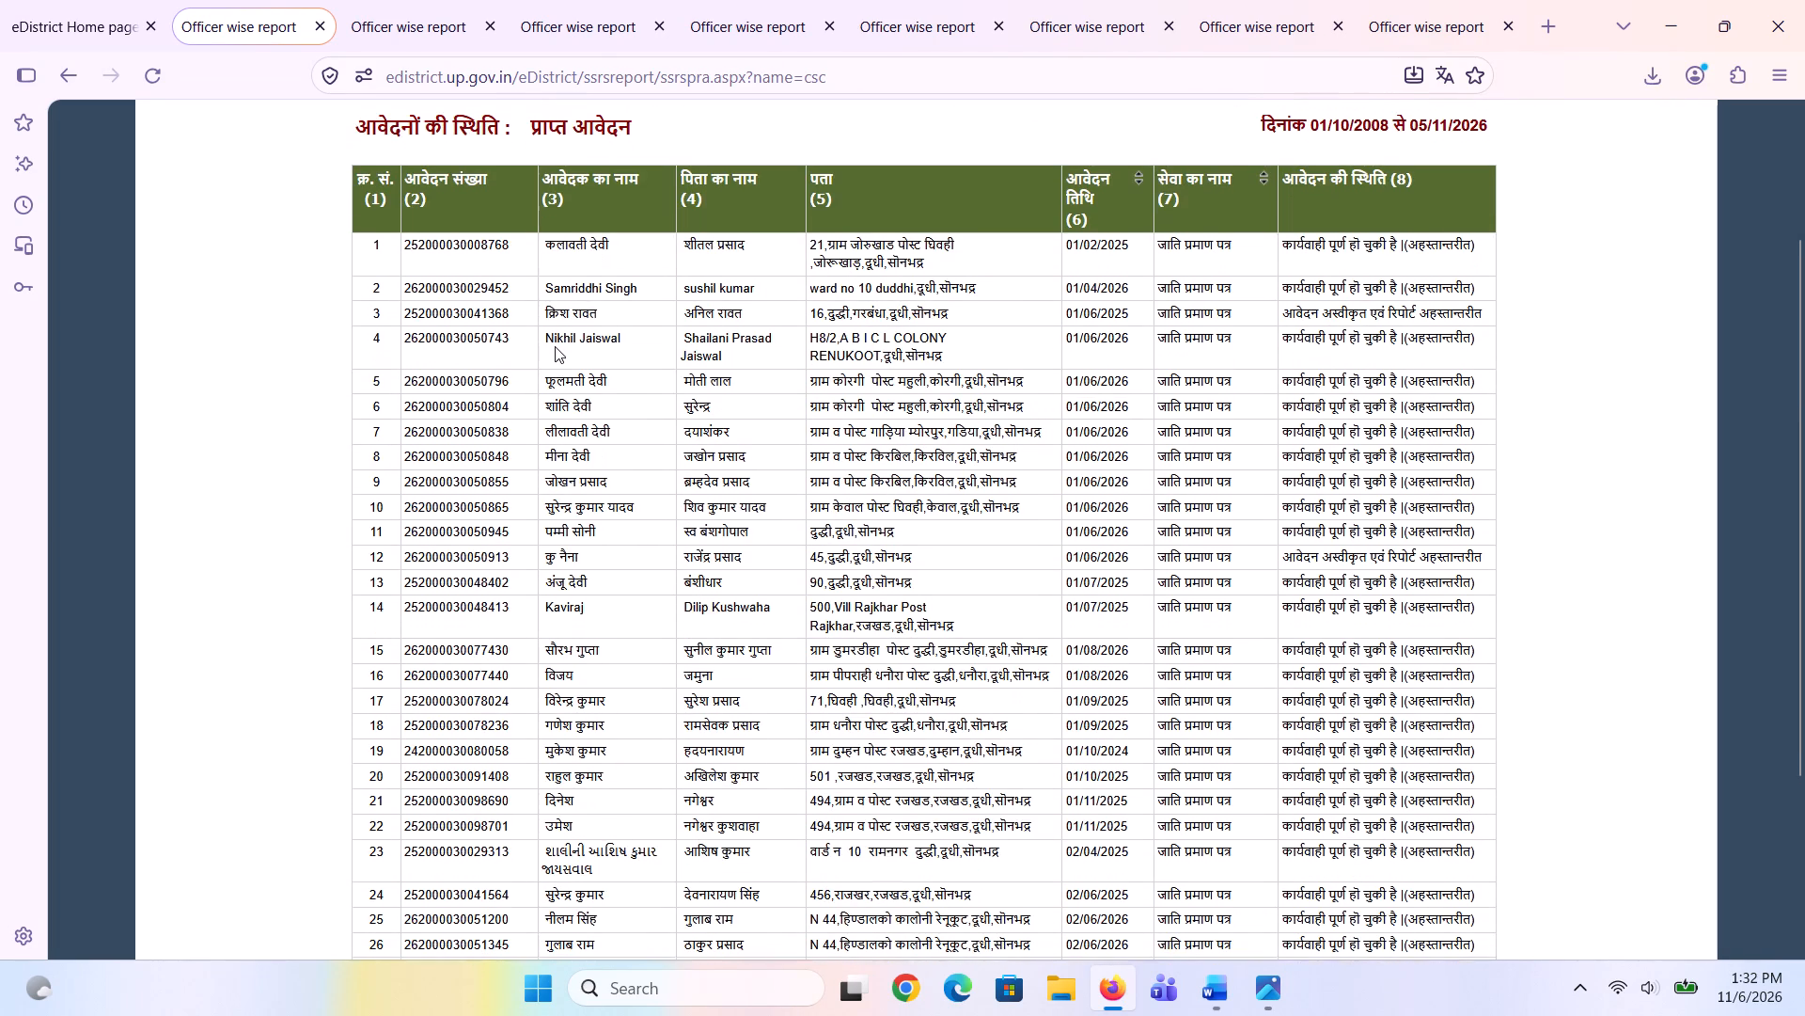
{"action": "scroll", "coordinate": [582, 335], "scroll_direction": "up", "scroll_amount": 1}
{"action": "scroll", "coordinate": [582, 334], "scroll_direction": "down", "scroll_amount": 1}
{"action": "scroll", "coordinate": [571, 266], "scroll_direction": "up", "scroll_amount": 3}
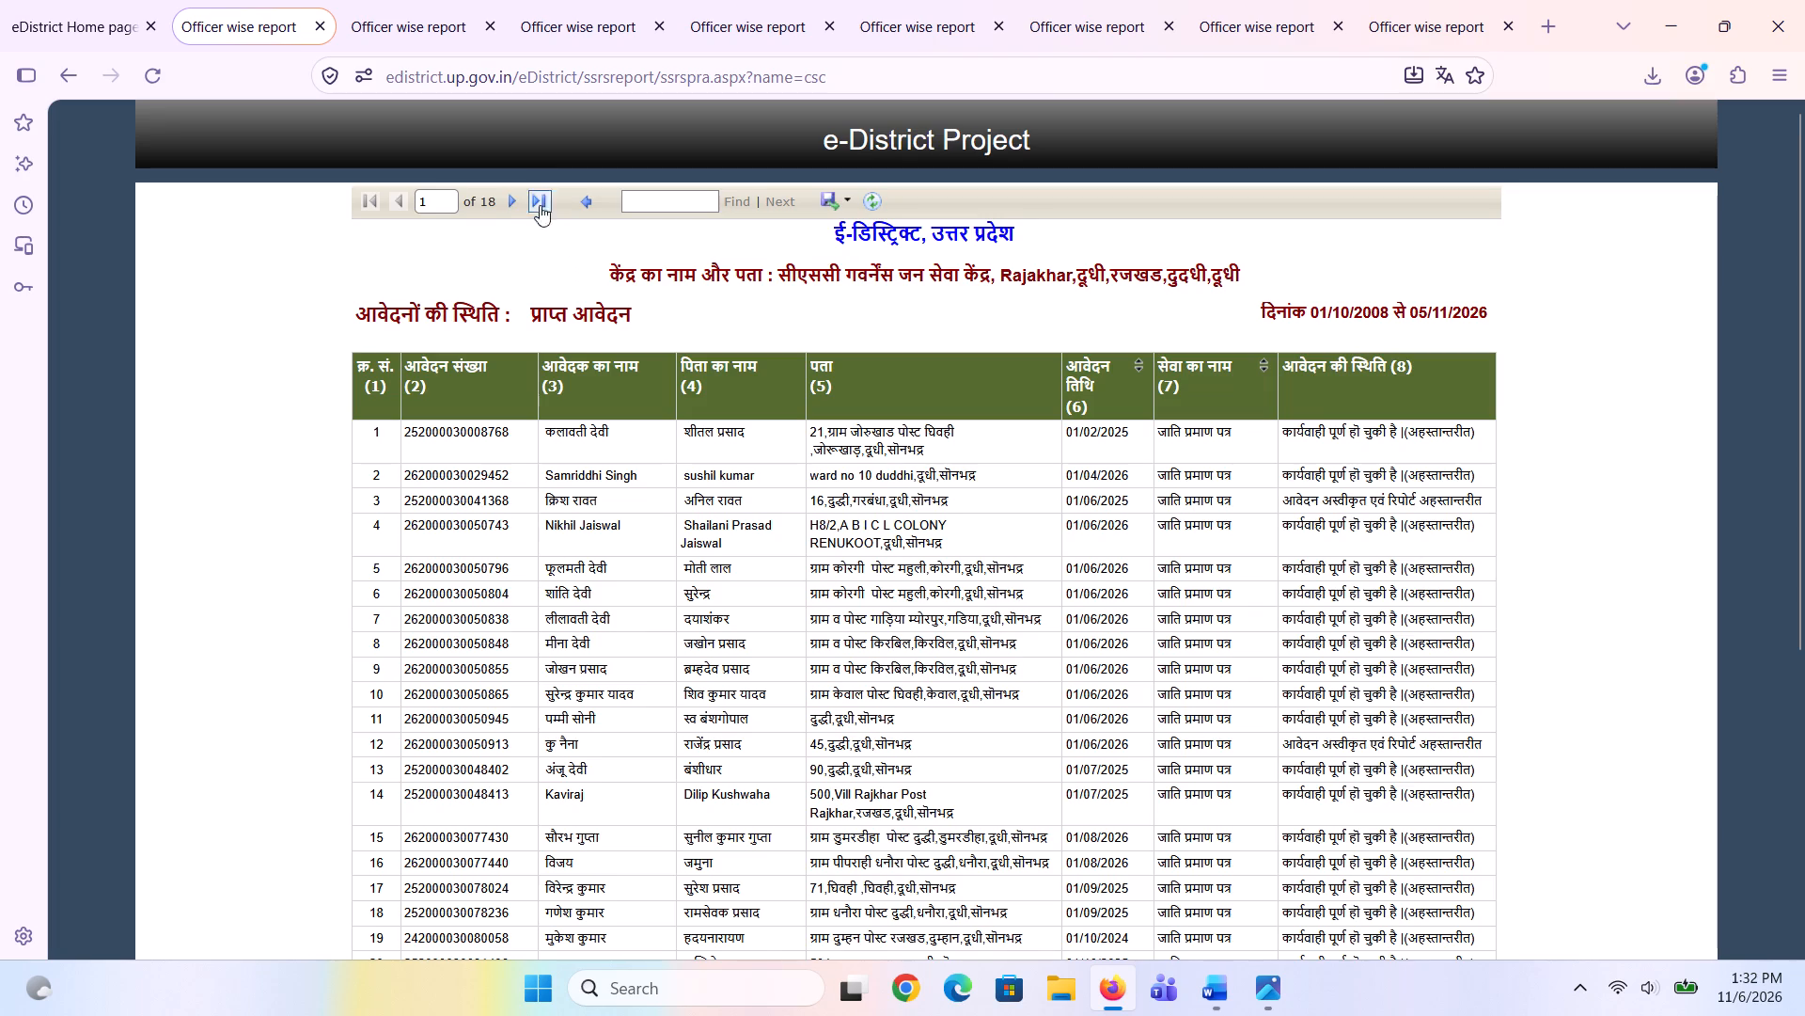
Go to page 2 of the जाति प्रमाण पत्र application list and examine its applicants.
{"action": "left_click", "coordinate": [515, 203]}
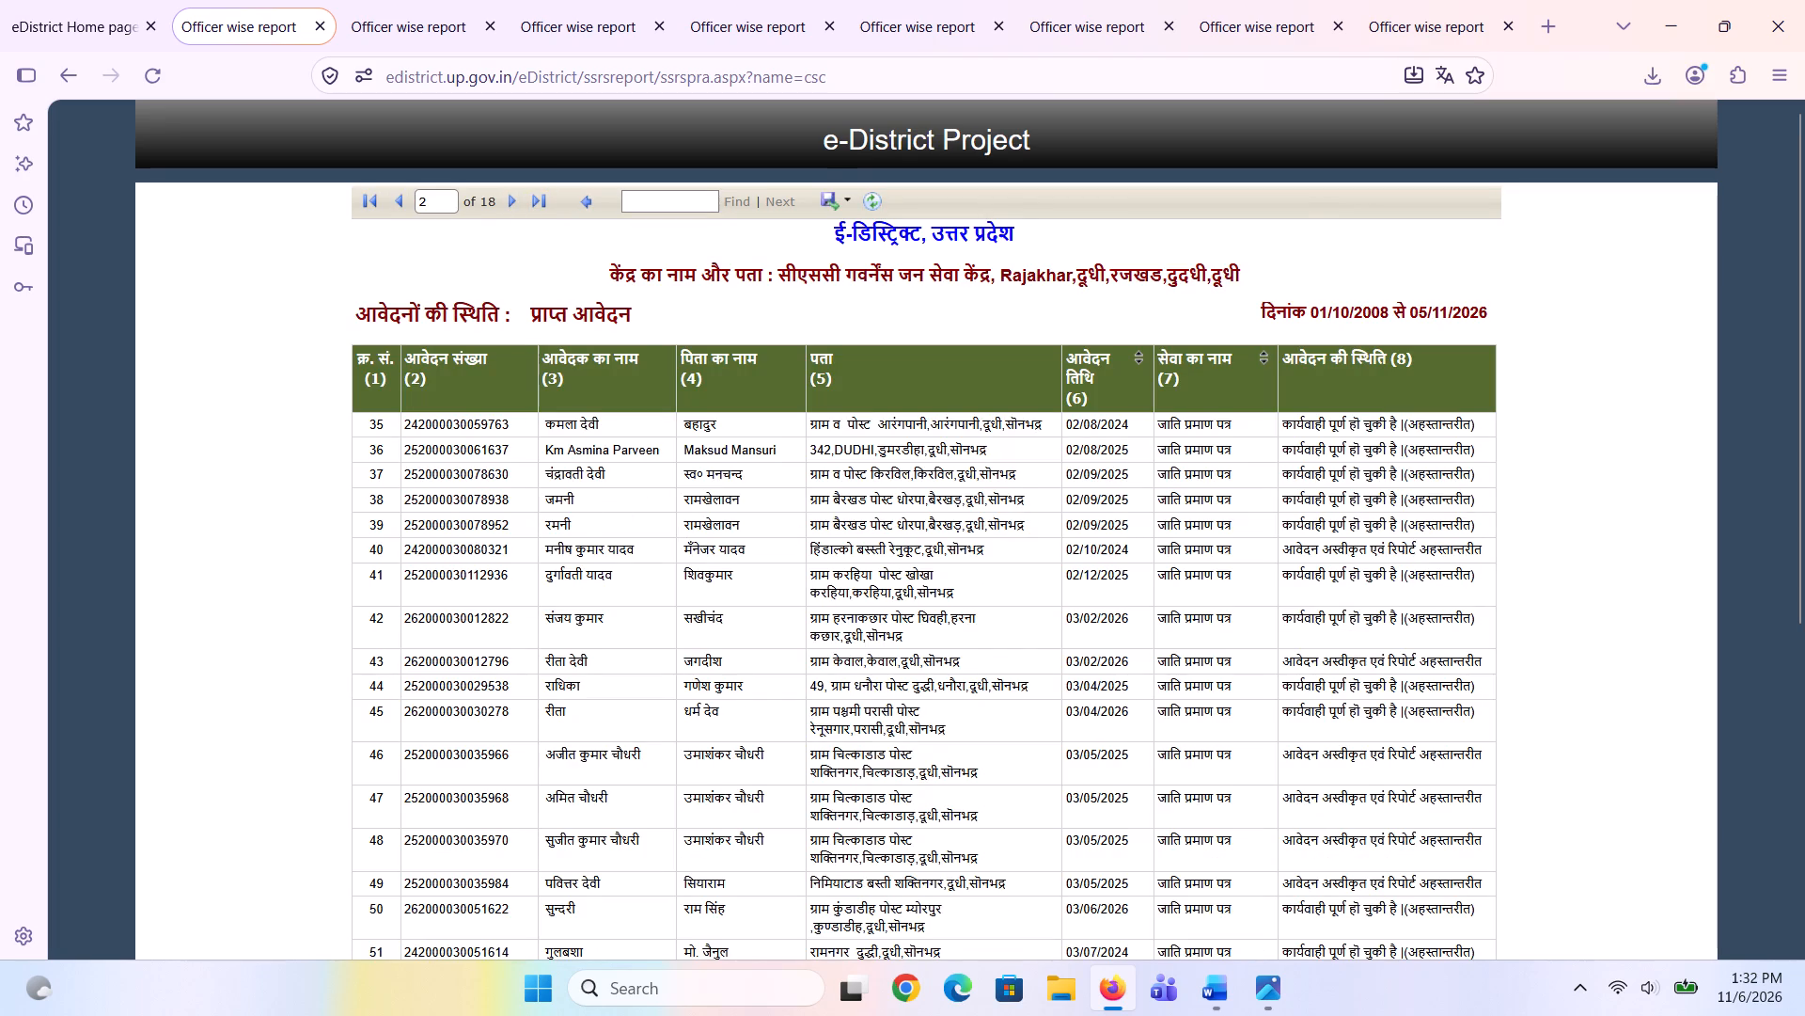
{"action": "scroll", "coordinate": [568, 581], "scroll_direction": "up", "scroll_amount": 1}
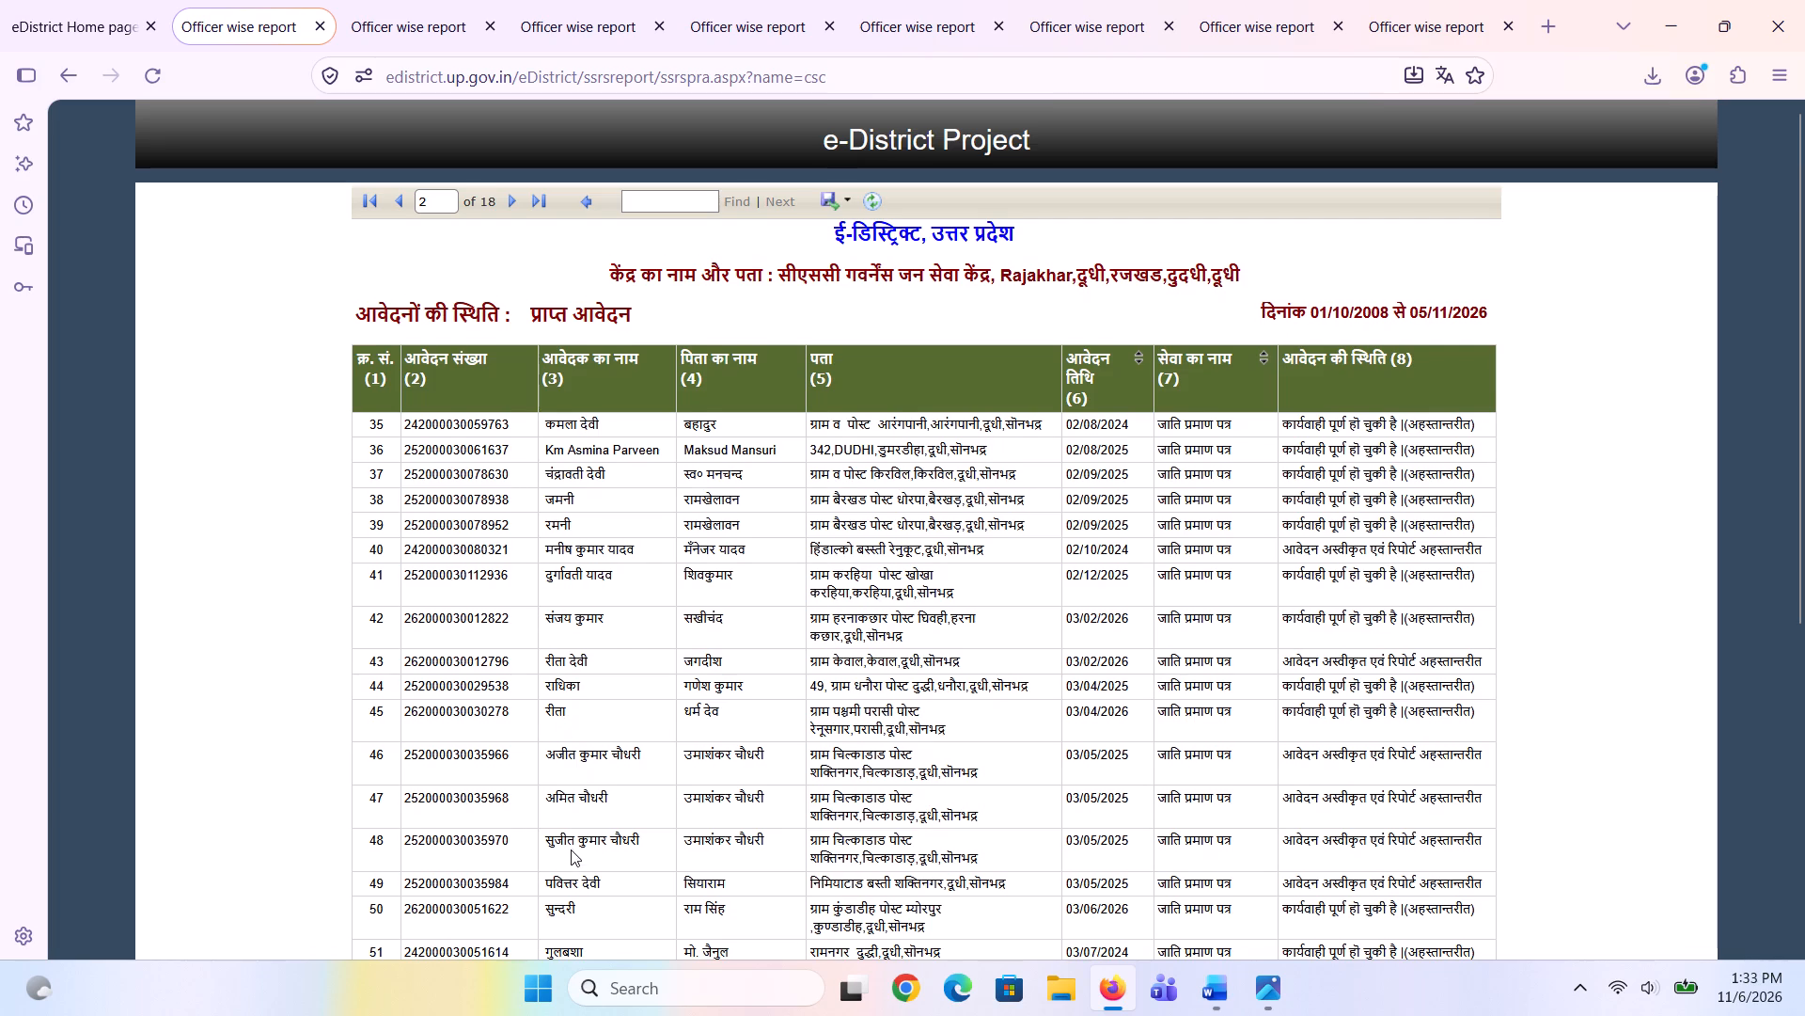
{"action": "scroll", "coordinate": [571, 849], "scroll_direction": "down", "scroll_amount": 1}
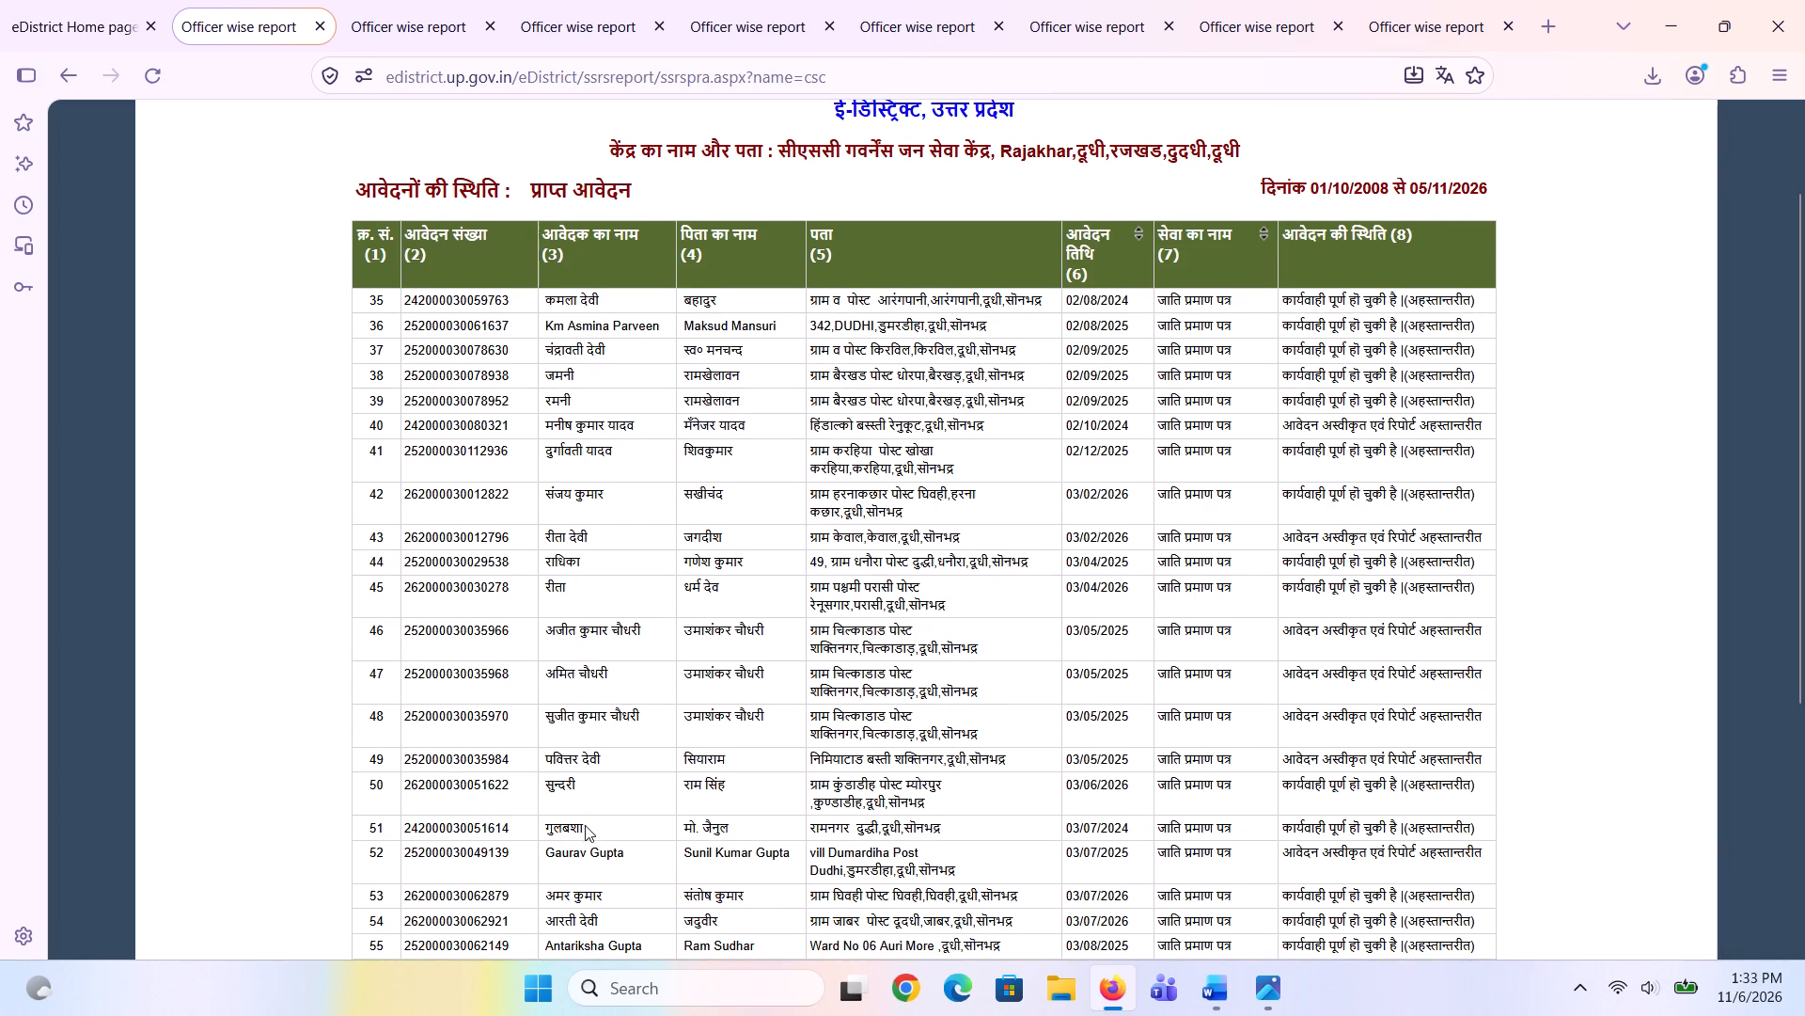
{"action": "scroll", "coordinate": [585, 844], "scroll_direction": "up", "scroll_amount": 1}
{"action": "scroll", "coordinate": [587, 845], "scroll_direction": "down", "scroll_amount": 1}
{"action": "scroll", "coordinate": [587, 845], "scroll_direction": "up", "scroll_amount": 1}
{"action": "scroll", "coordinate": [587, 845], "scroll_direction": "down", "scroll_amount": 1}
{"action": "scroll", "coordinate": [602, 837], "scroll_direction": "up", "scroll_amount": 1}
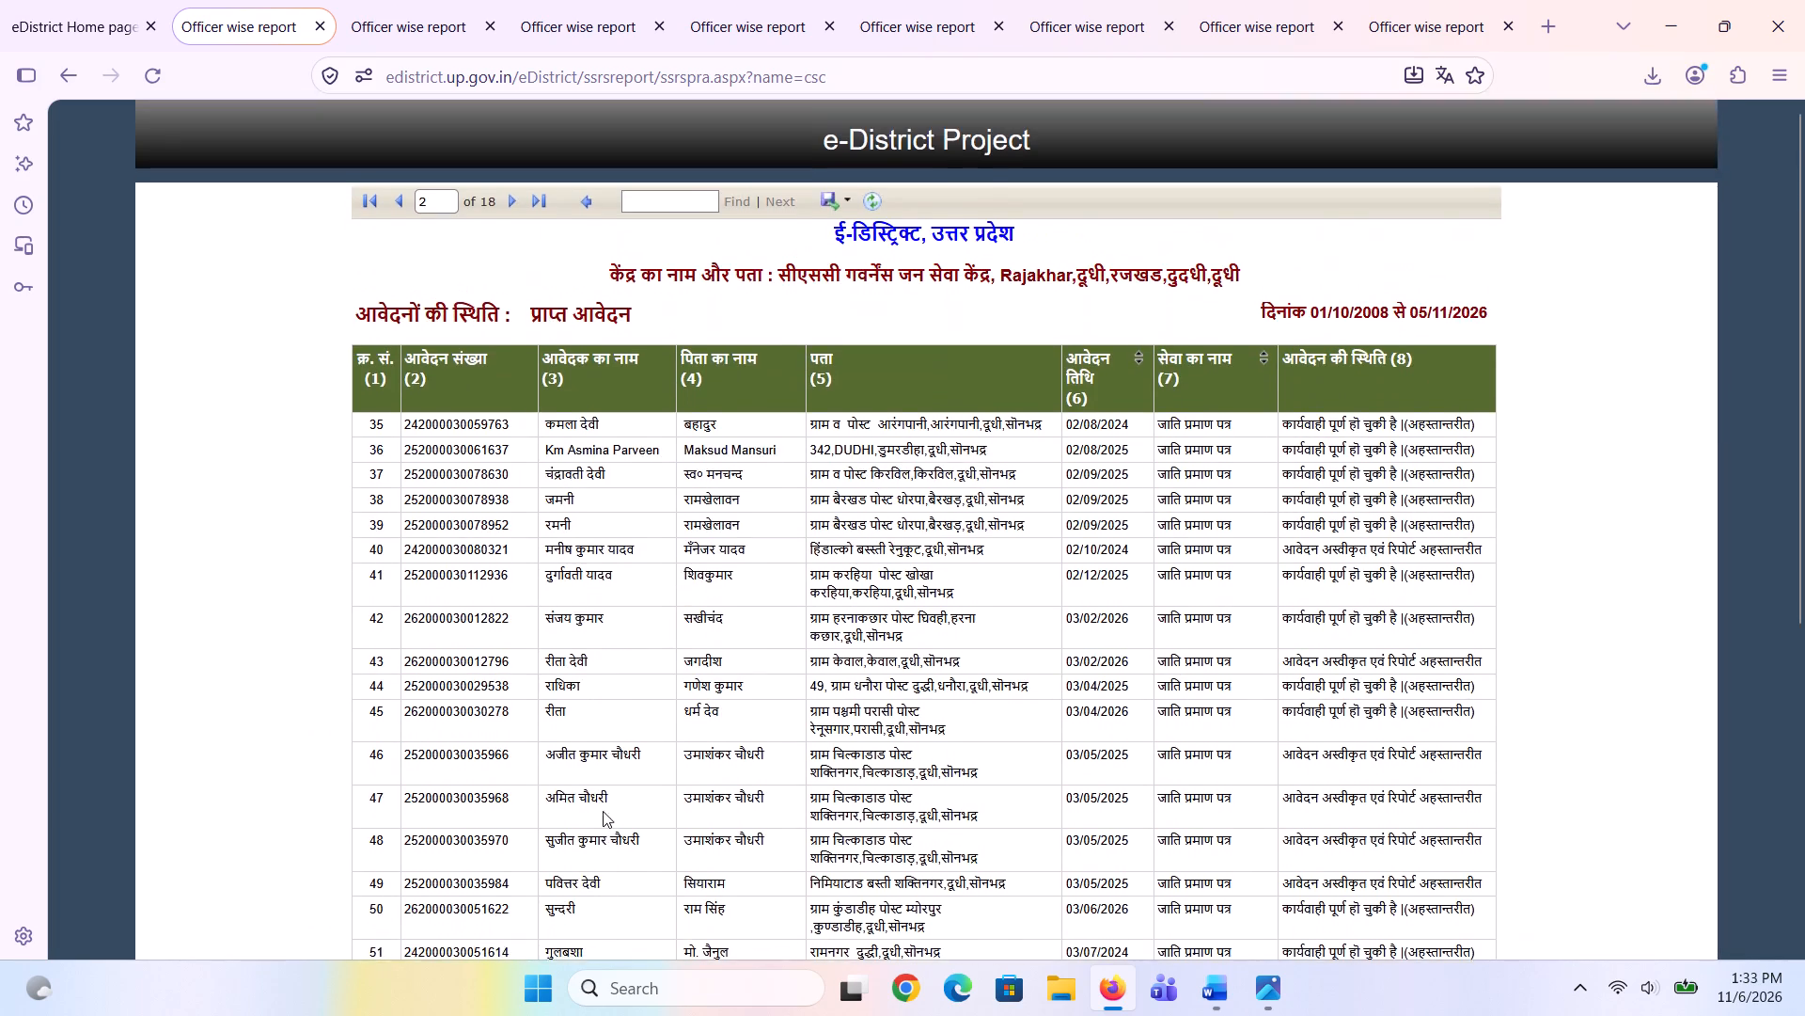
{"action": "scroll", "coordinate": [603, 811], "scroll_direction": "down", "scroll_amount": 1}
{"action": "scroll", "coordinate": [603, 811], "scroll_direction": "up", "scroll_amount": 1}
{"action": "scroll", "coordinate": [603, 810], "scroll_direction": "down", "scroll_amount": 1}
{"action": "scroll", "coordinate": [603, 806], "scroll_direction": "up", "scroll_amount": 1}
{"action": "scroll", "coordinate": [604, 802], "scroll_direction": "down", "scroll_amount": 1}
{"action": "scroll", "coordinate": [604, 783], "scroll_direction": "up", "scroll_amount": 1}
{"action": "scroll", "coordinate": [604, 778], "scroll_direction": "down", "scroll_amount": 1}
{"action": "scroll", "coordinate": [604, 769], "scroll_direction": "up", "scroll_amount": 1}
{"action": "scroll", "coordinate": [604, 762], "scroll_direction": "down", "scroll_amount": 1}
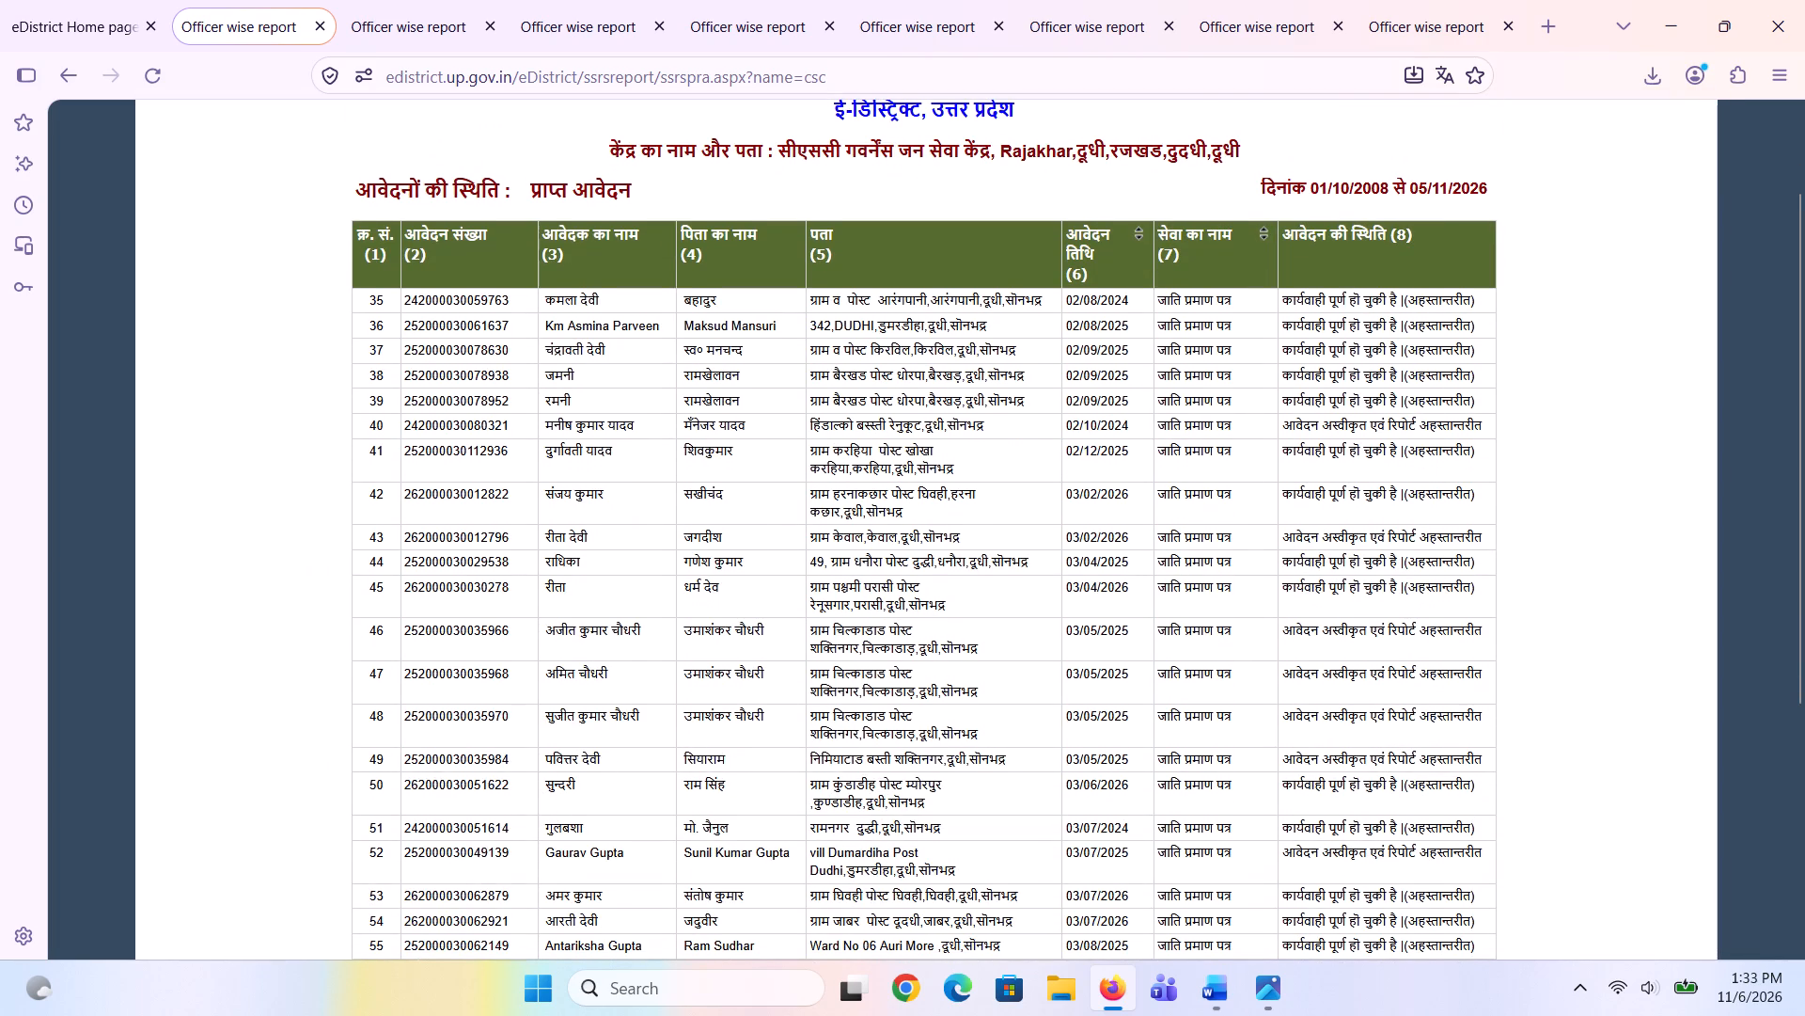
{"action": "scroll", "coordinate": [577, 899], "scroll_direction": "up", "scroll_amount": 1}
{"action": "scroll", "coordinate": [577, 897], "scroll_direction": "down", "scroll_amount": 4}
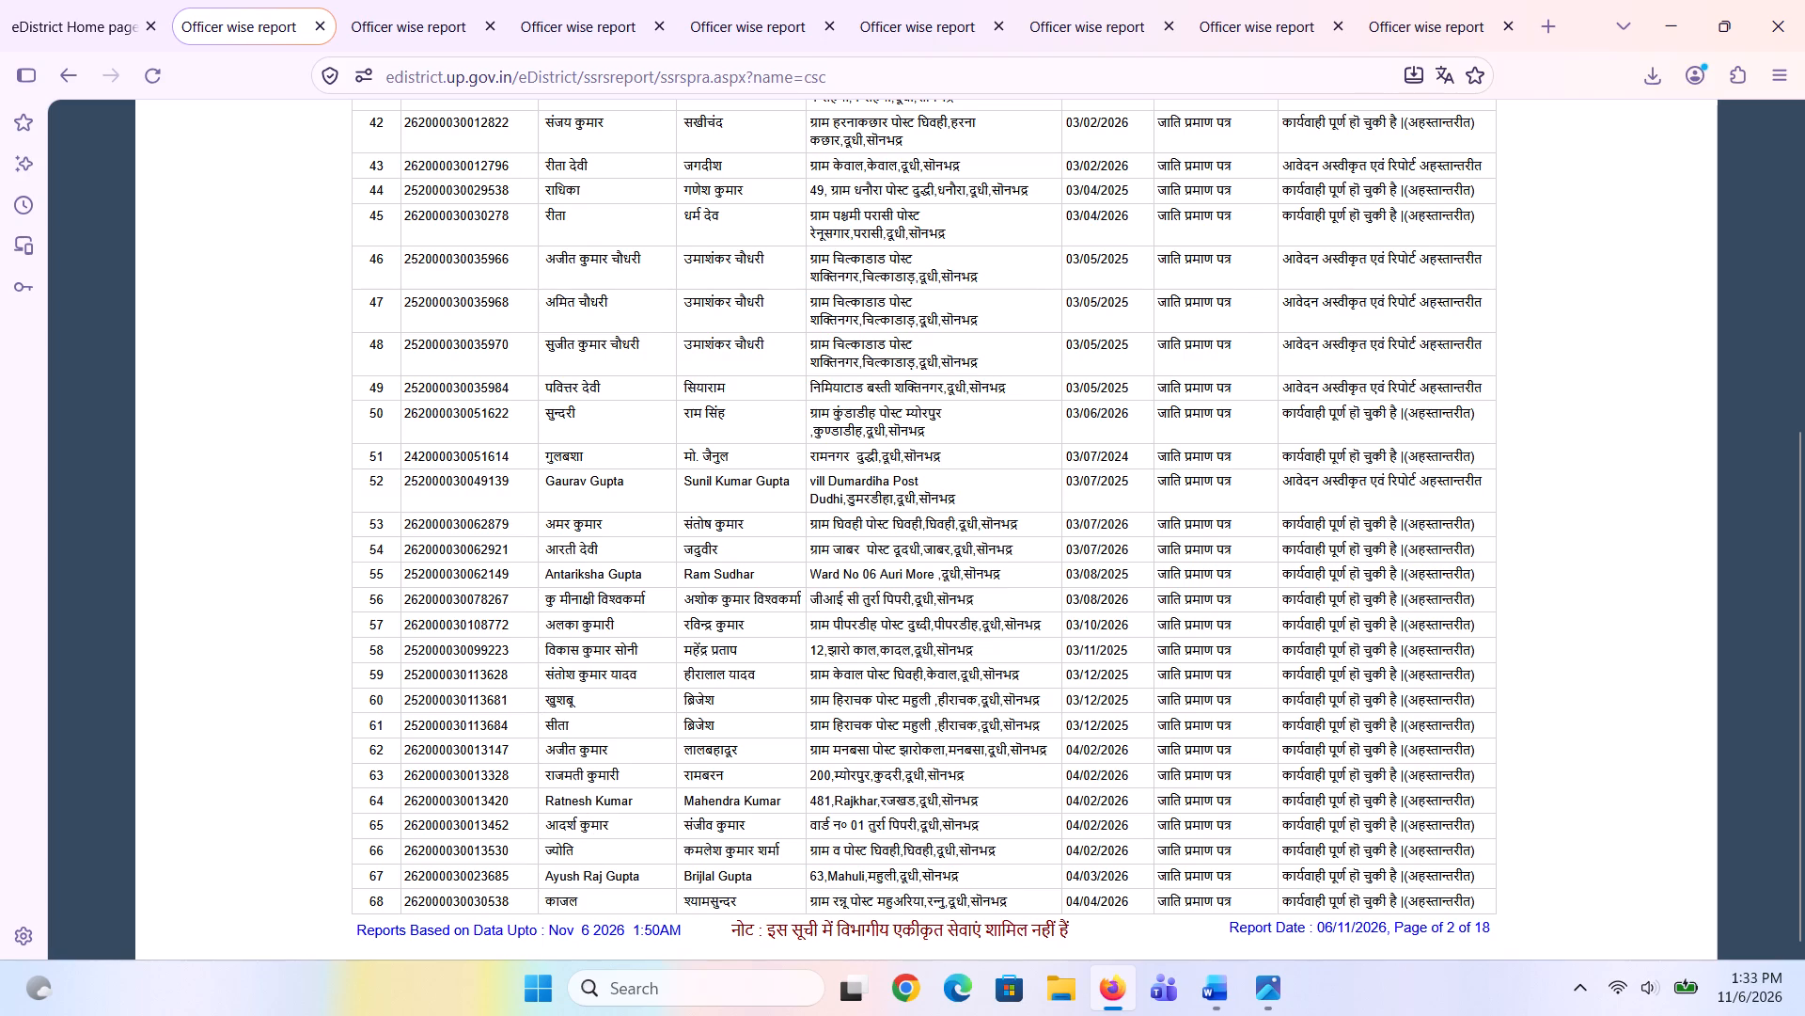
Go to page 3 of the जाति प्रमाण पत्र application list and examine its applicants.
{"action": "scroll", "coordinate": [503, 216], "scroll_direction": "up", "scroll_amount": 6}
{"action": "scroll", "coordinate": [503, 216], "scroll_direction": "down", "scroll_amount": 1}
{"action": "scroll", "coordinate": [503, 216], "scroll_direction": "up", "scroll_amount": 1}
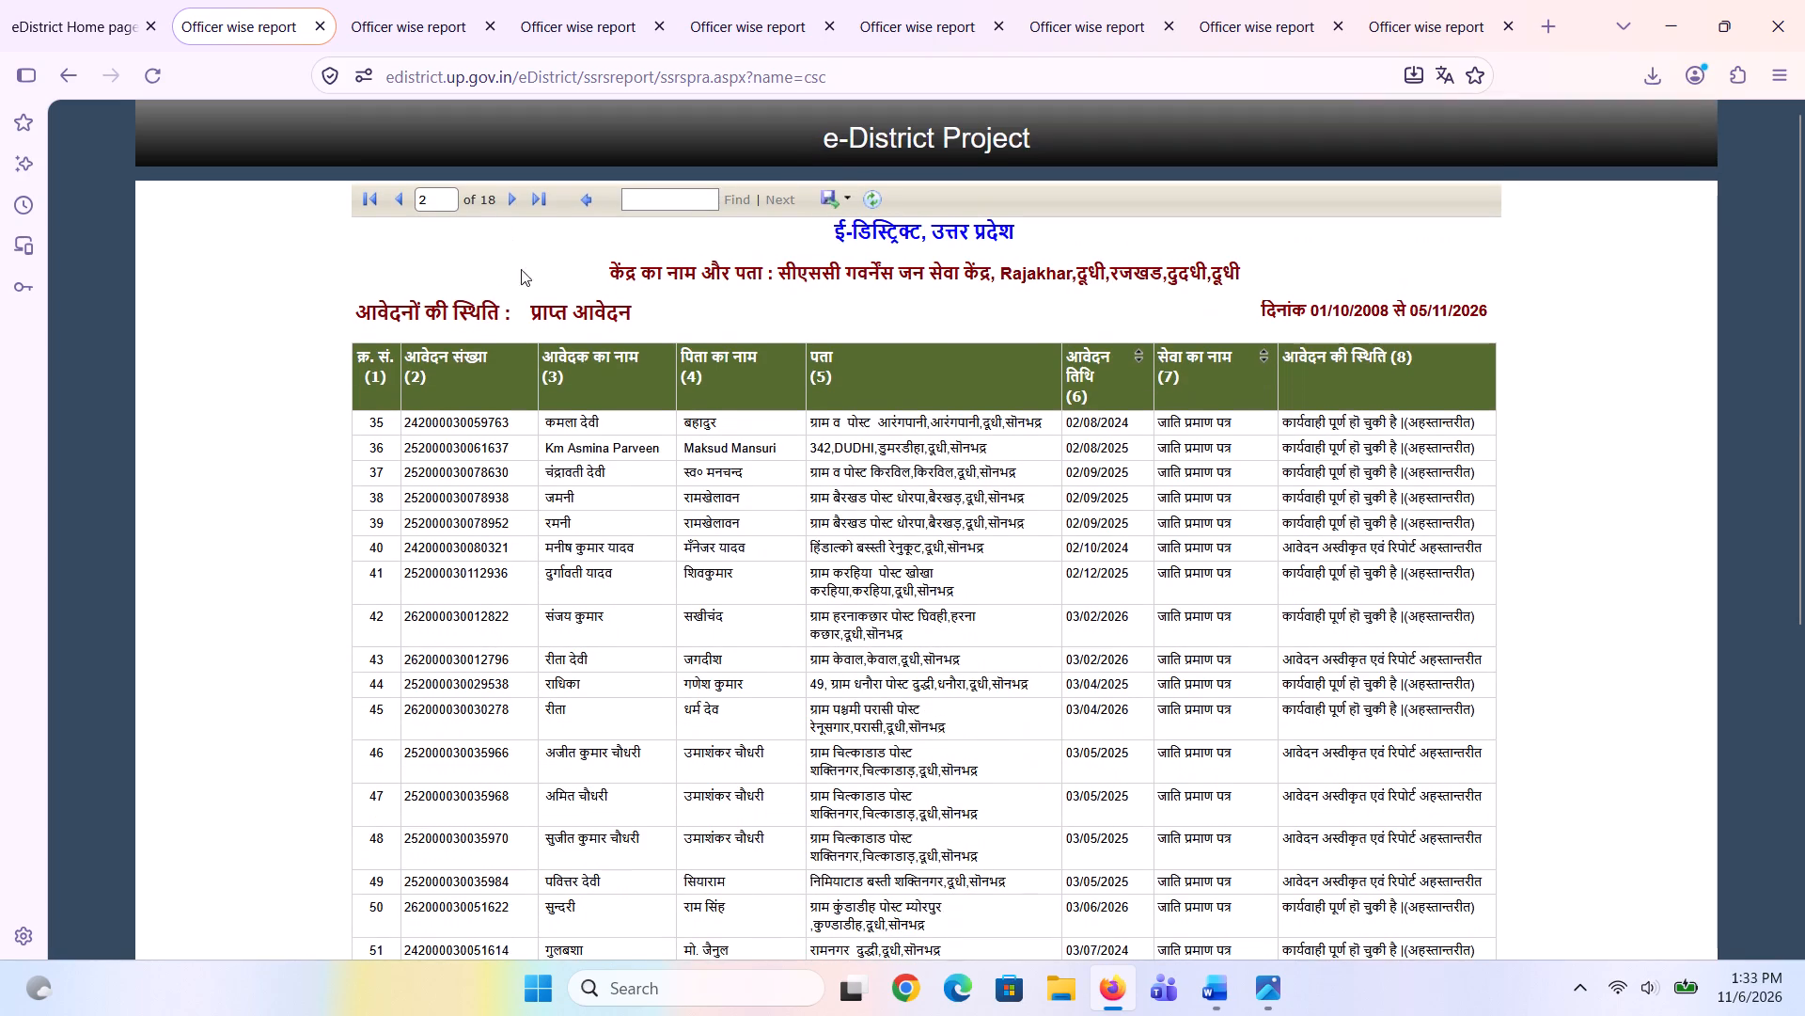
{"action": "left_click", "coordinate": [515, 192]}
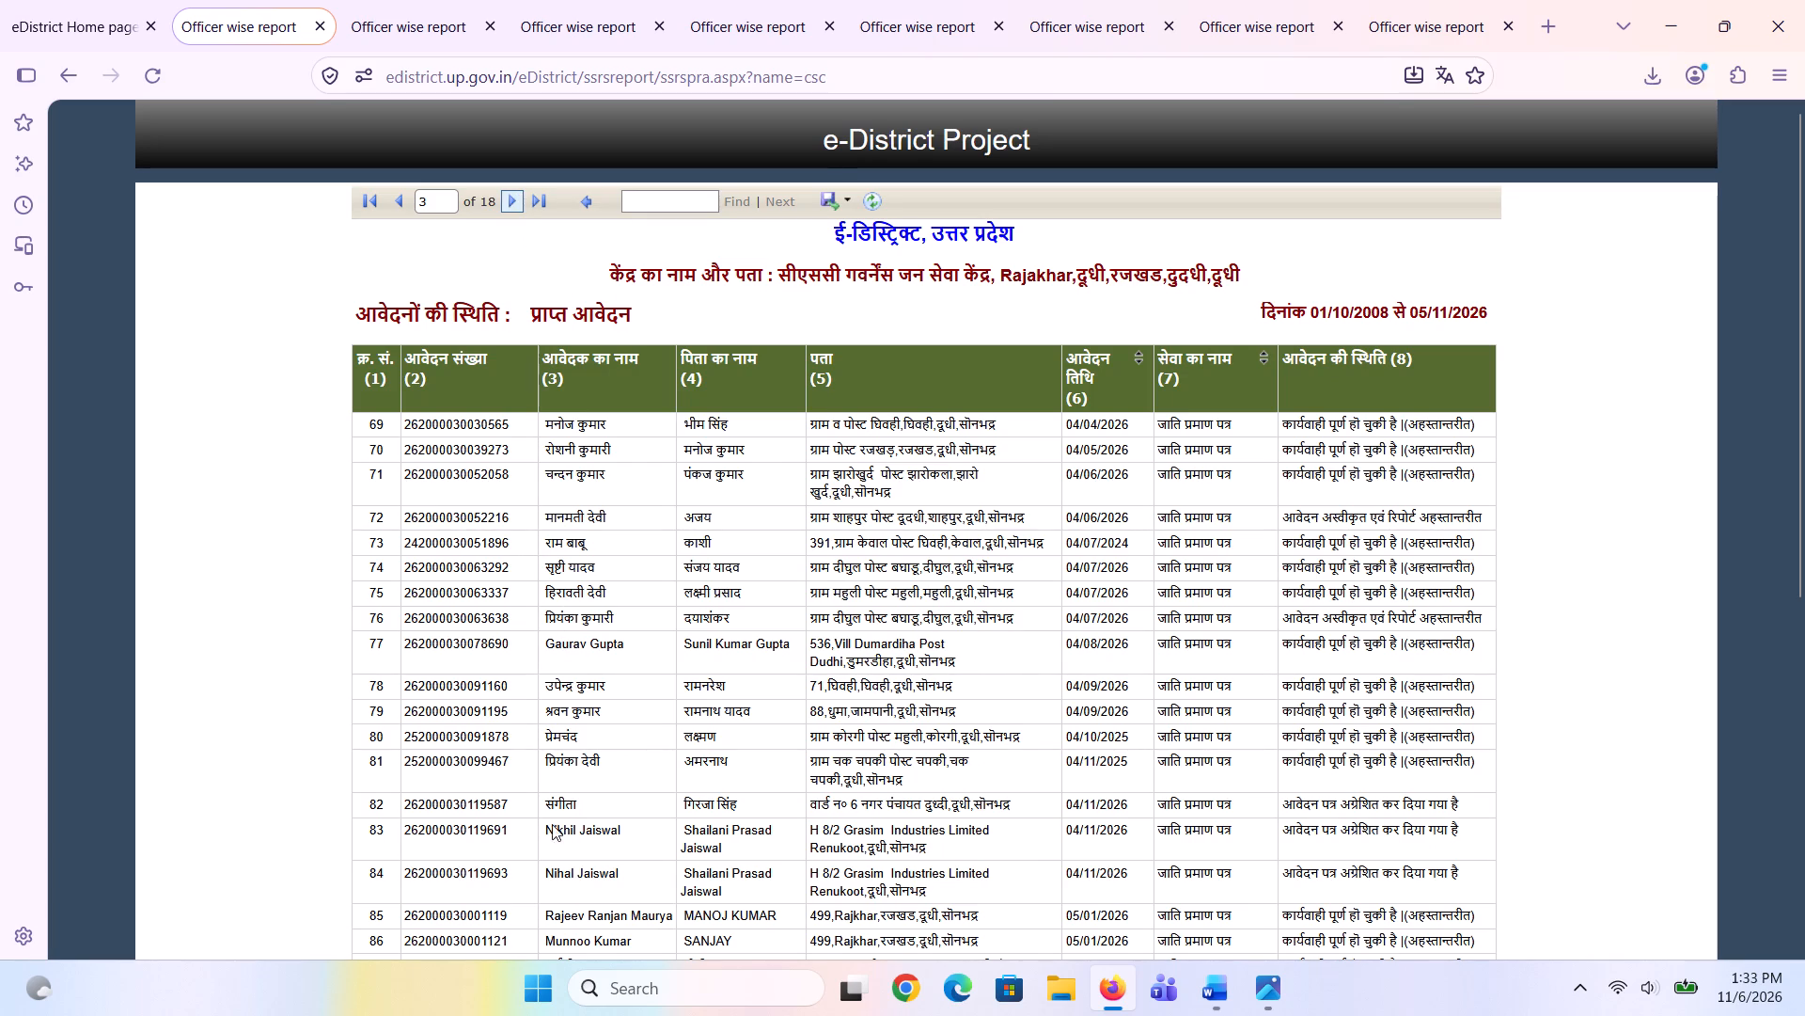
{"action": "scroll", "coordinate": [603, 784], "scroll_direction": "down", "scroll_amount": 1}
{"action": "scroll", "coordinate": [603, 784], "scroll_direction": "up", "scroll_amount": 1}
{"action": "scroll", "coordinate": [603, 784], "scroll_direction": "down", "scroll_amount": 2}
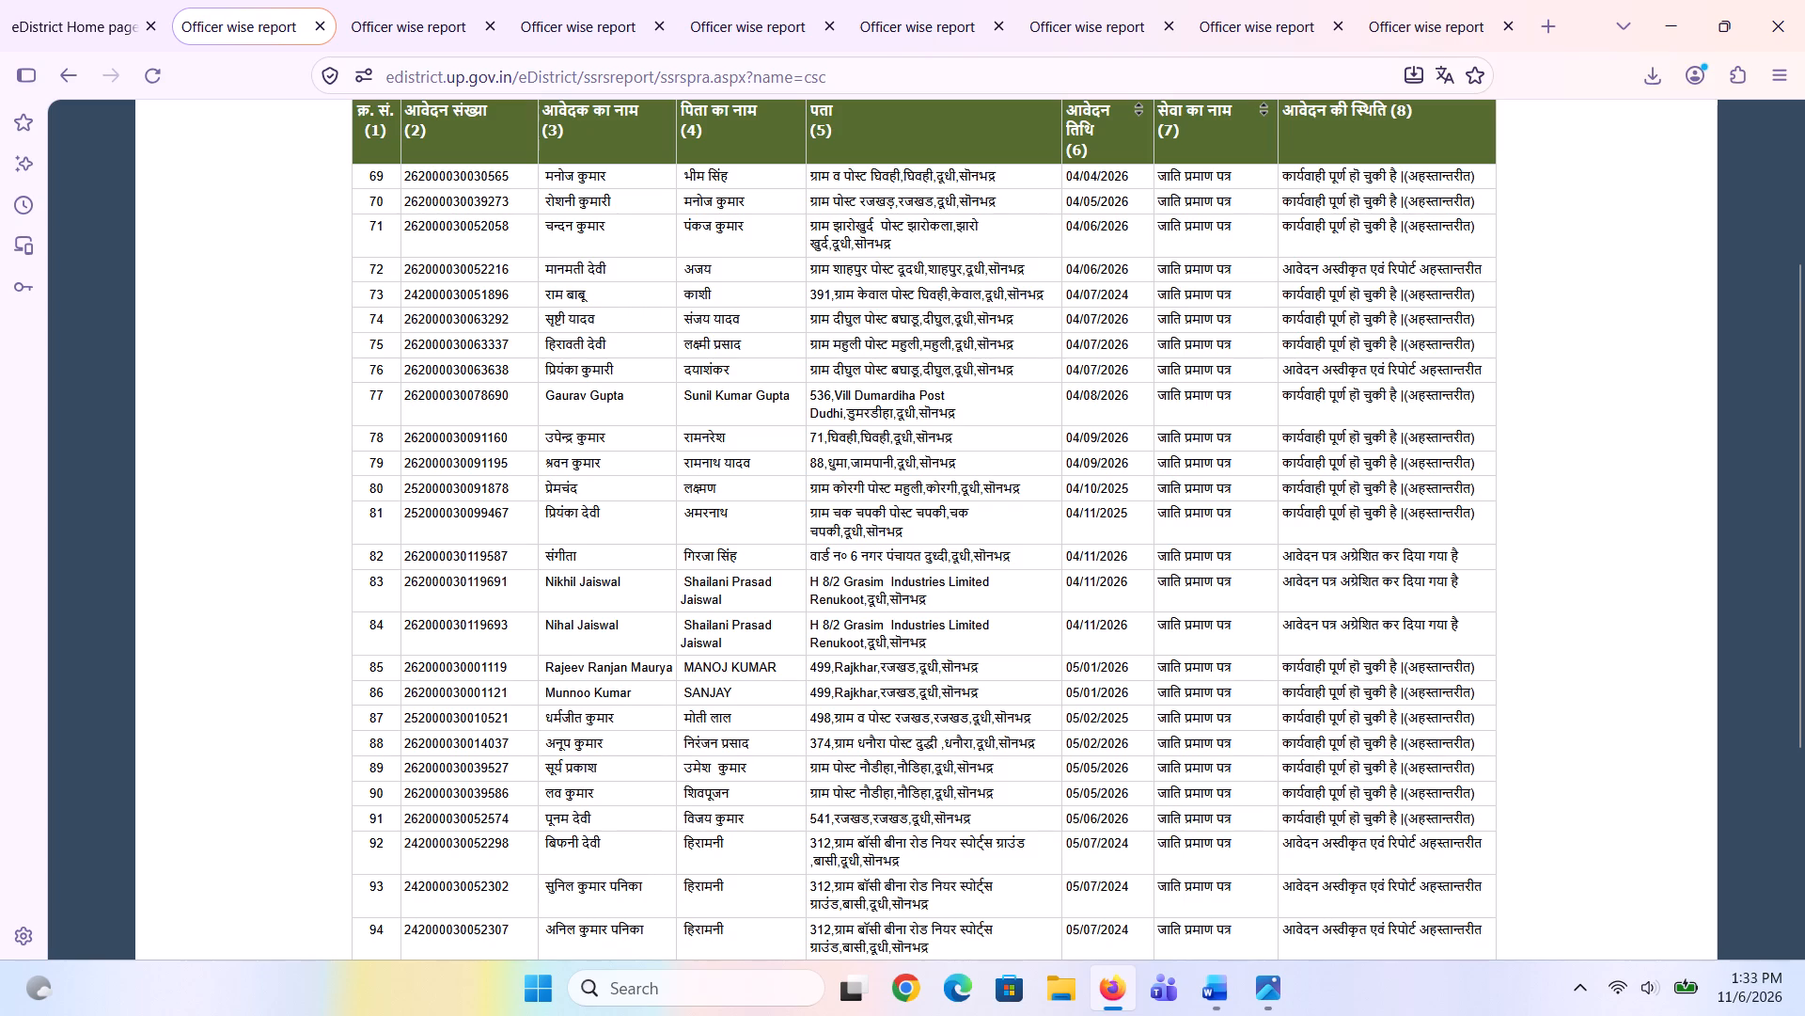
{"action": "scroll", "coordinate": [592, 839], "scroll_direction": "down", "scroll_amount": 3}
{"action": "scroll", "coordinate": [609, 825], "scroll_direction": "up", "scroll_amount": 1}
{"action": "scroll", "coordinate": [611, 818], "scroll_direction": "down", "scroll_amount": 1}
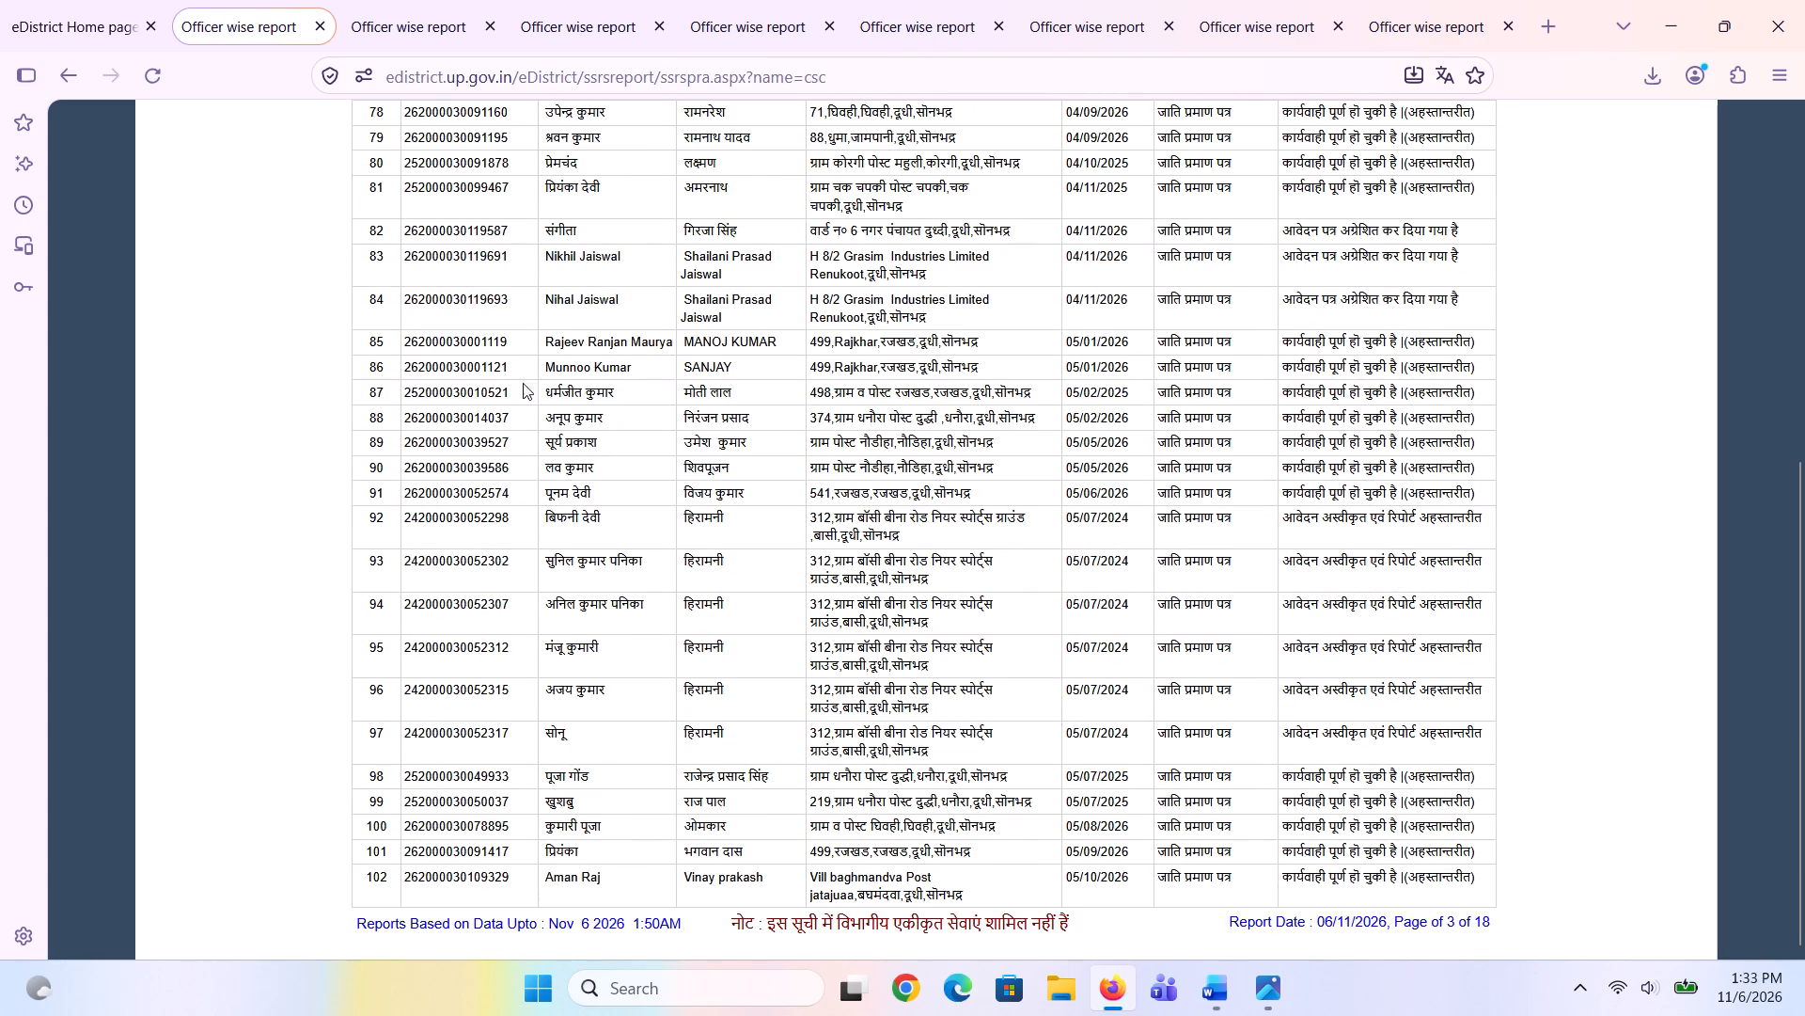
From the eDistrict home page, generate a new MIS of Submitted Application report from 01/08/2026 to 31/08/2026.
{"action": "left_click", "coordinate": [134, 40]}
{"action": "left_click", "coordinate": [132, 496]}
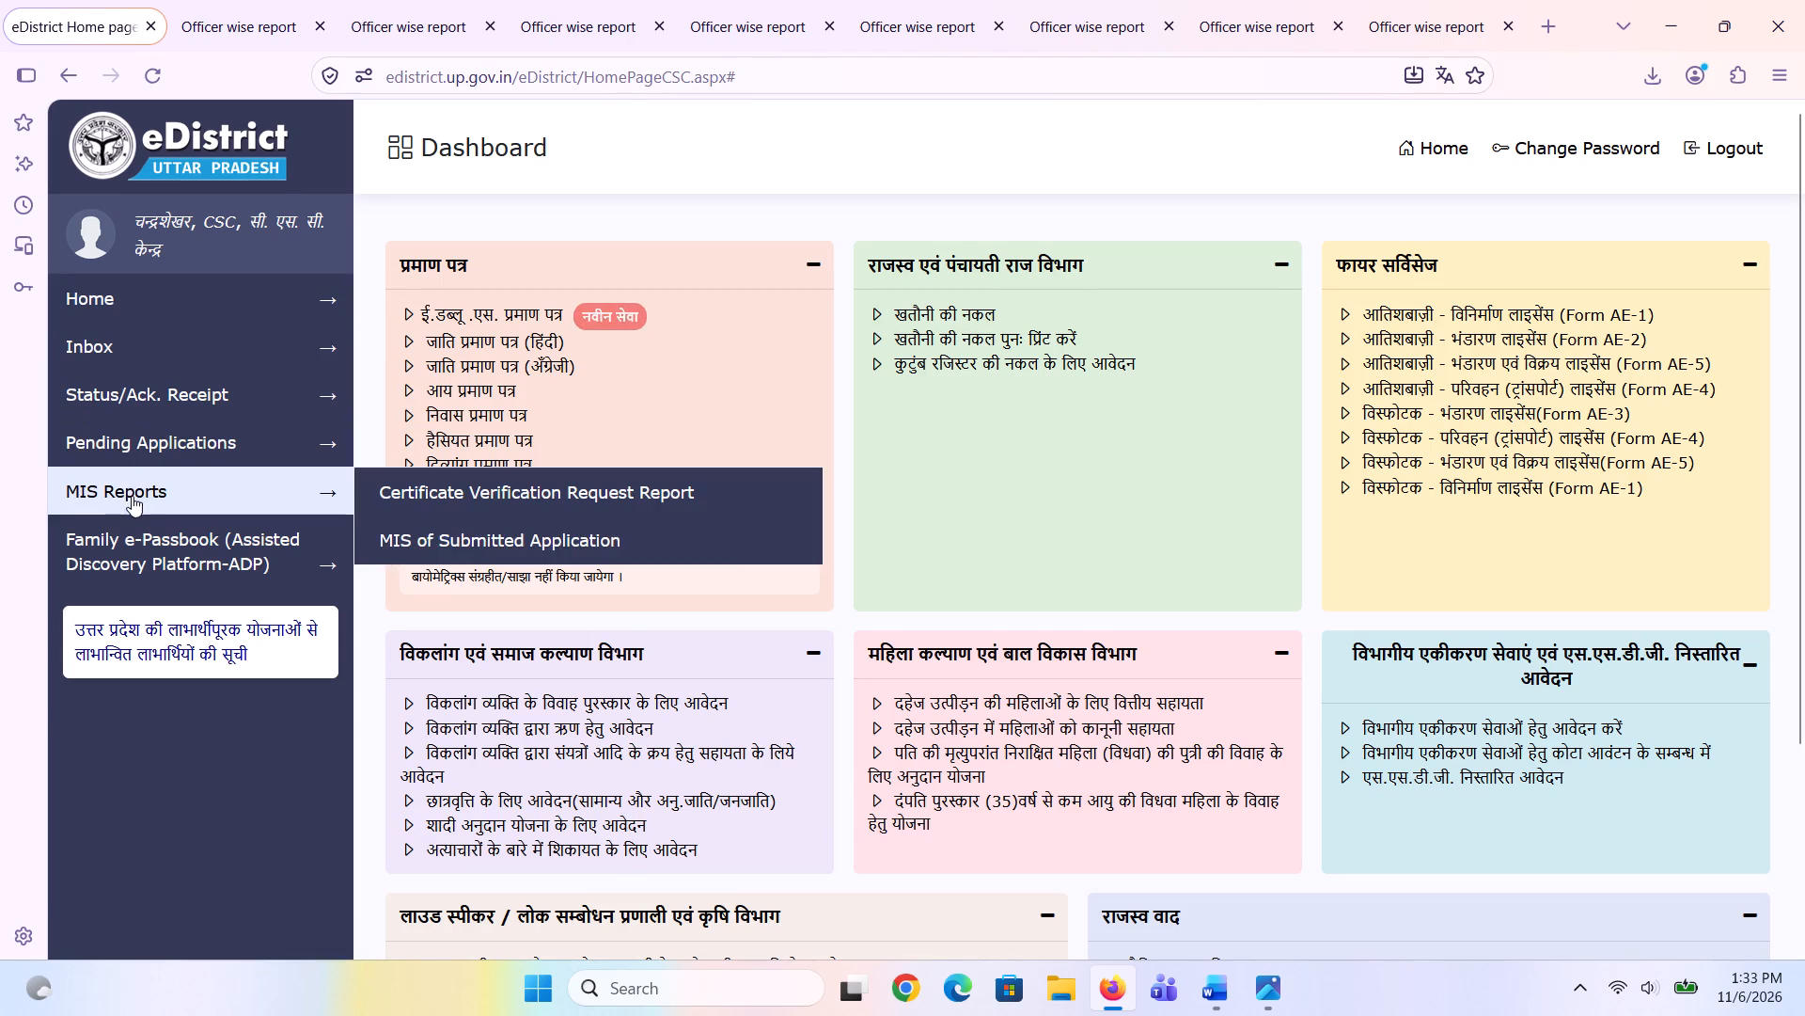
{"action": "left_click", "coordinate": [494, 542]}
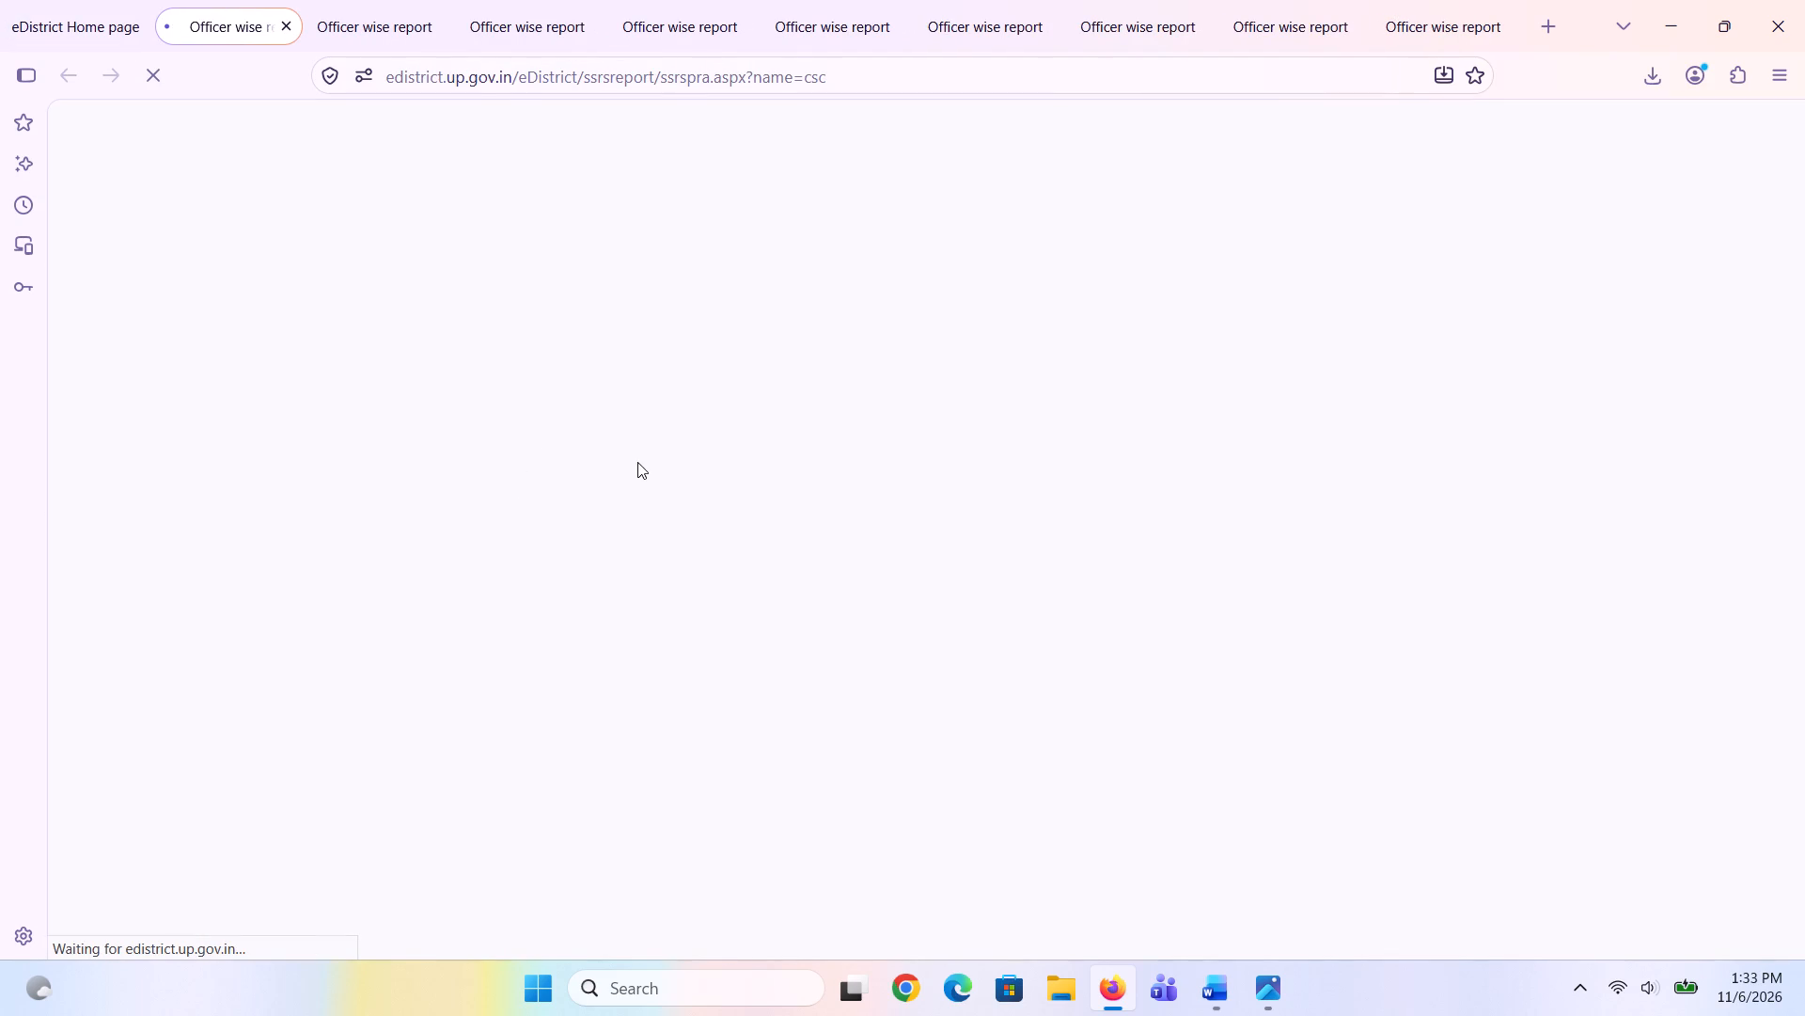
{"action": "left_click", "coordinate": [690, 195]}
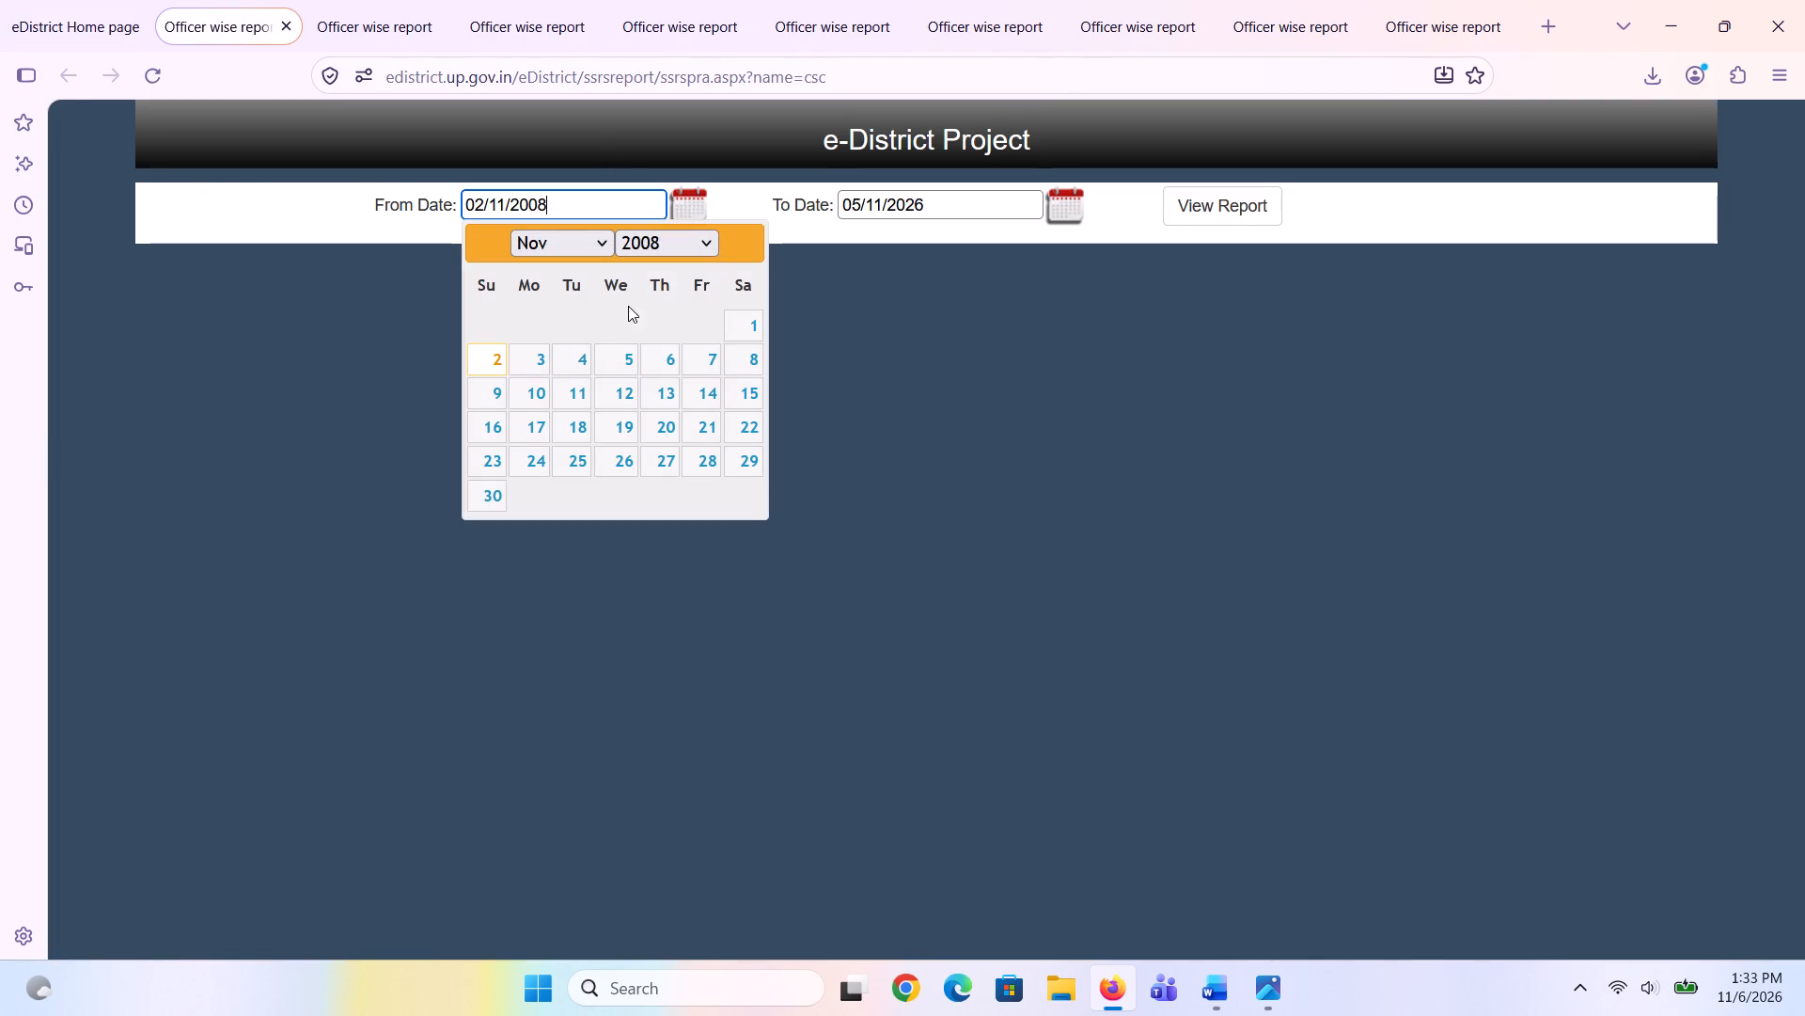
{"action": "left_click", "coordinate": [659, 245]}
{"action": "left_click", "coordinate": [642, 866]}
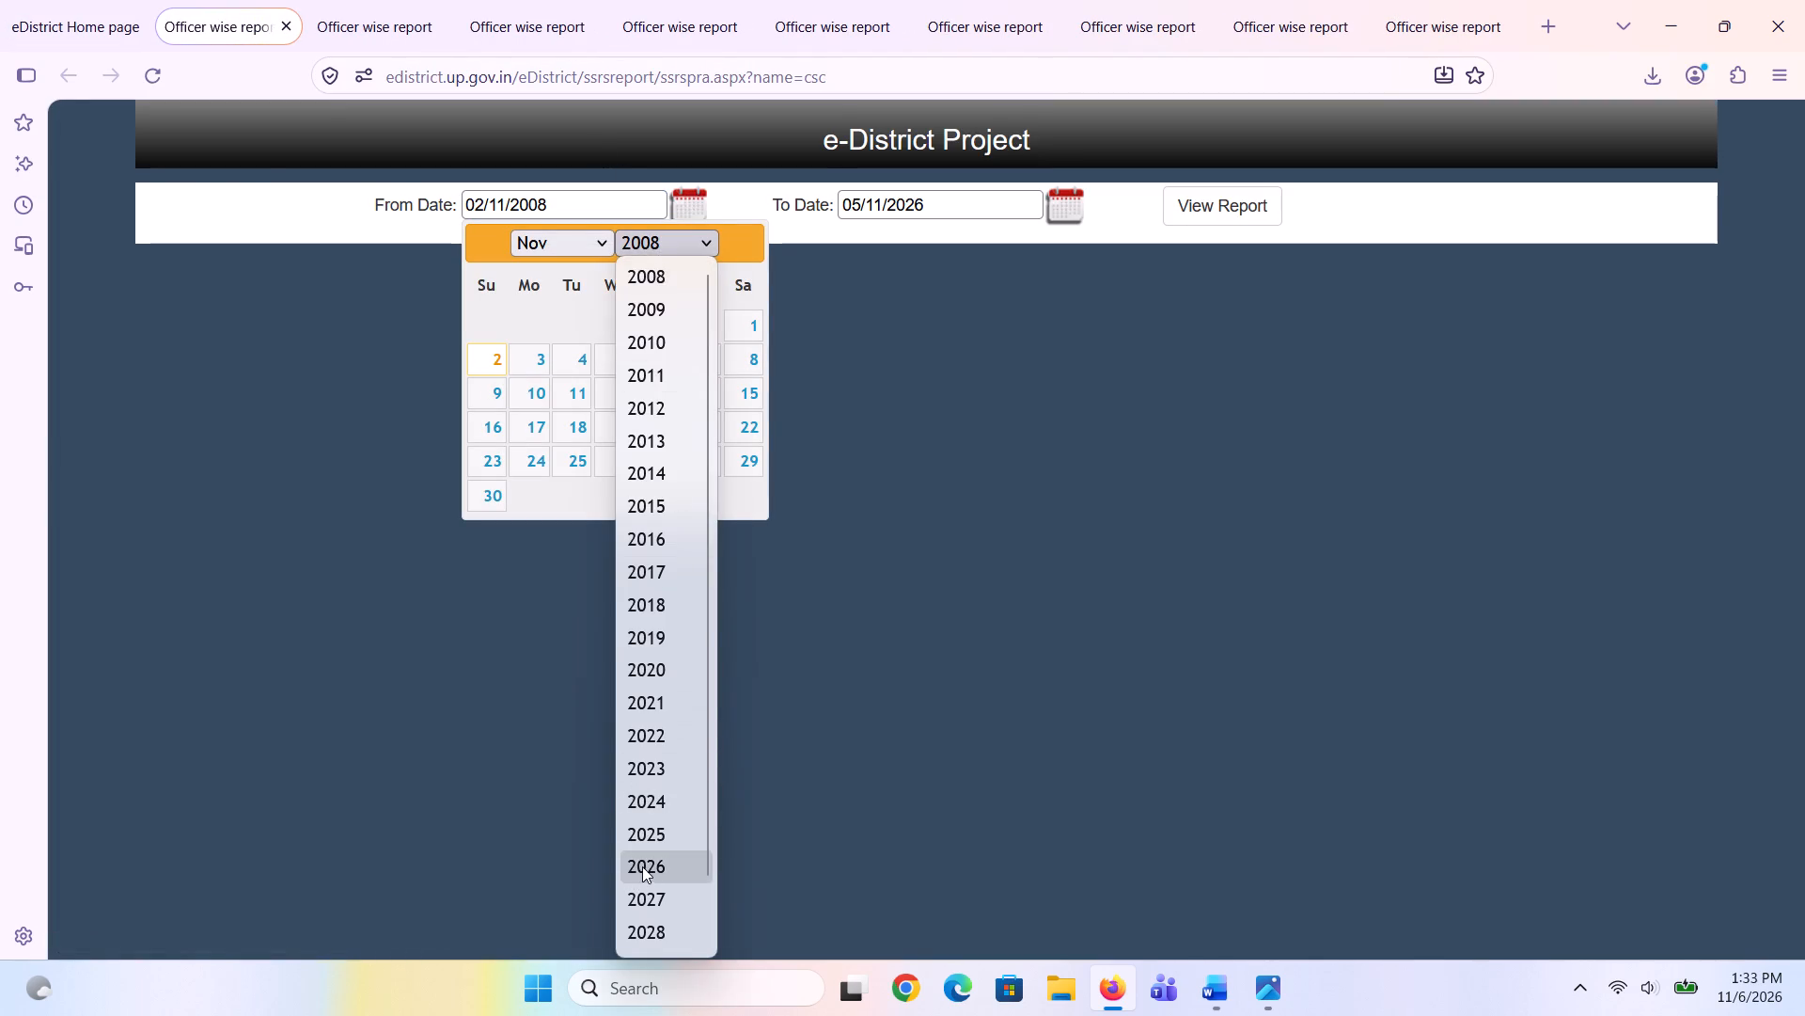
{"action": "left_click", "coordinate": [553, 249]}
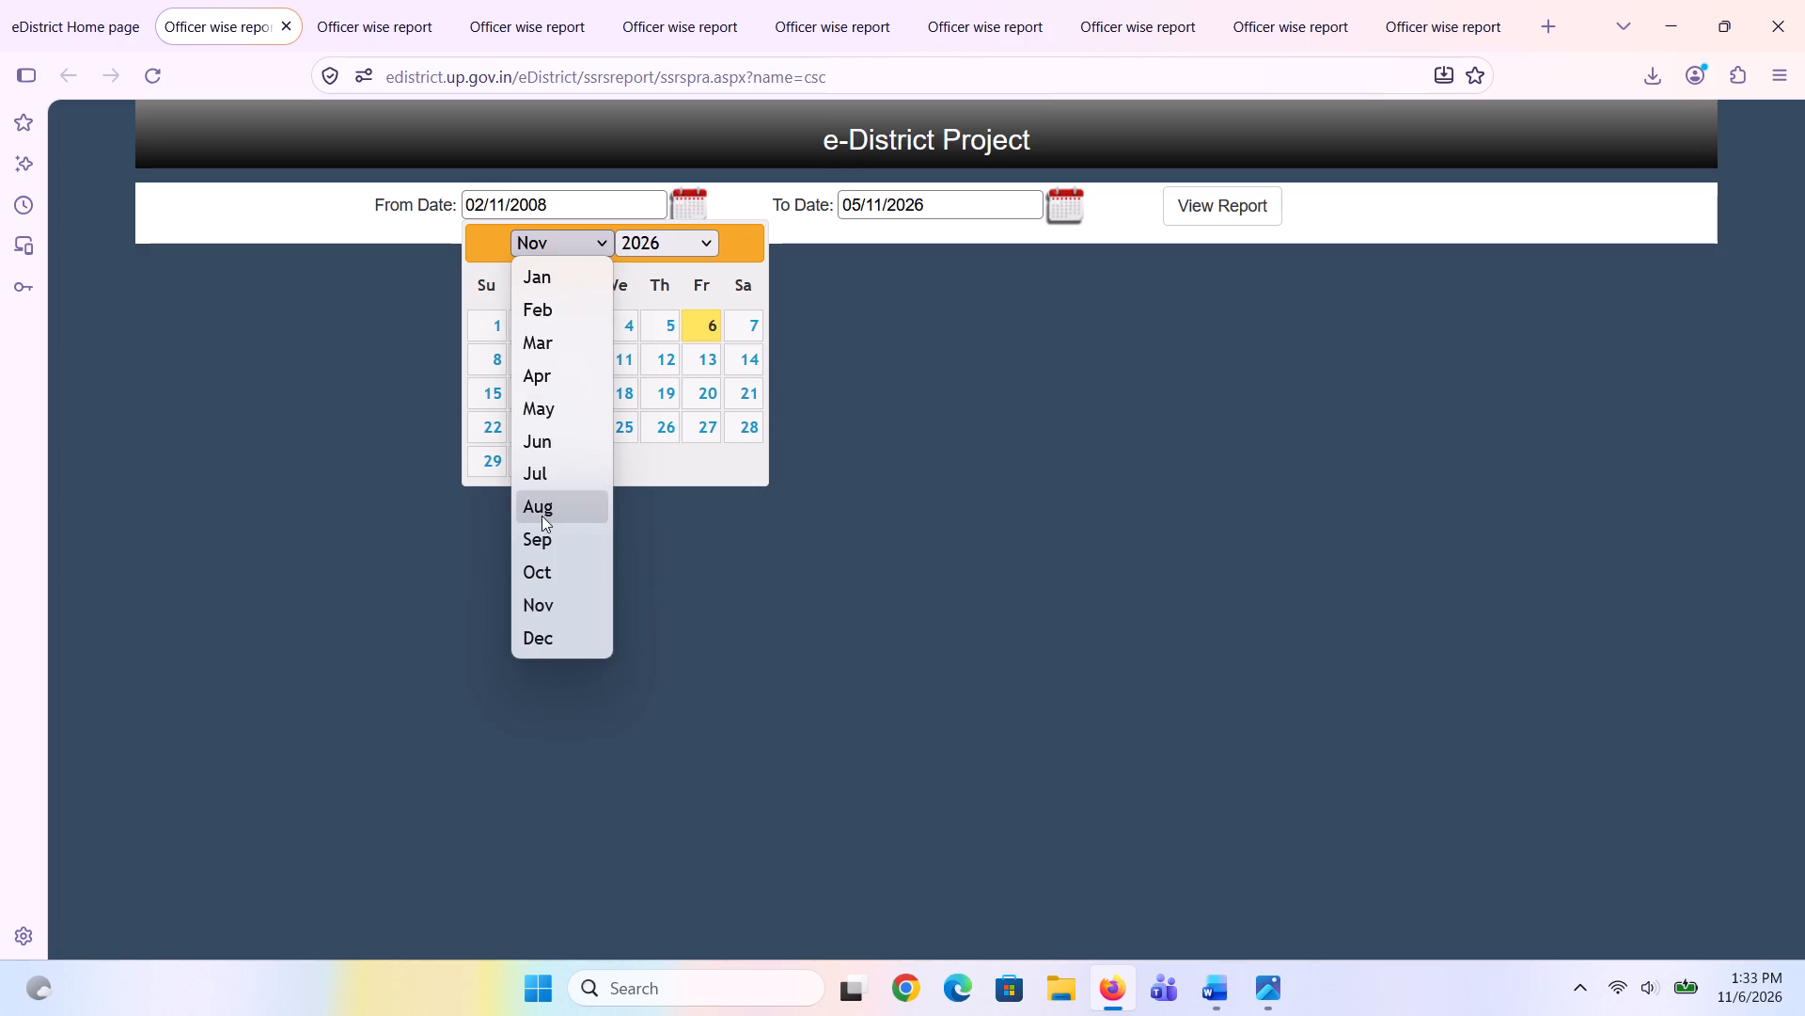
{"action": "left_click", "coordinate": [541, 516]}
{"action": "left_click", "coordinate": [733, 331]}
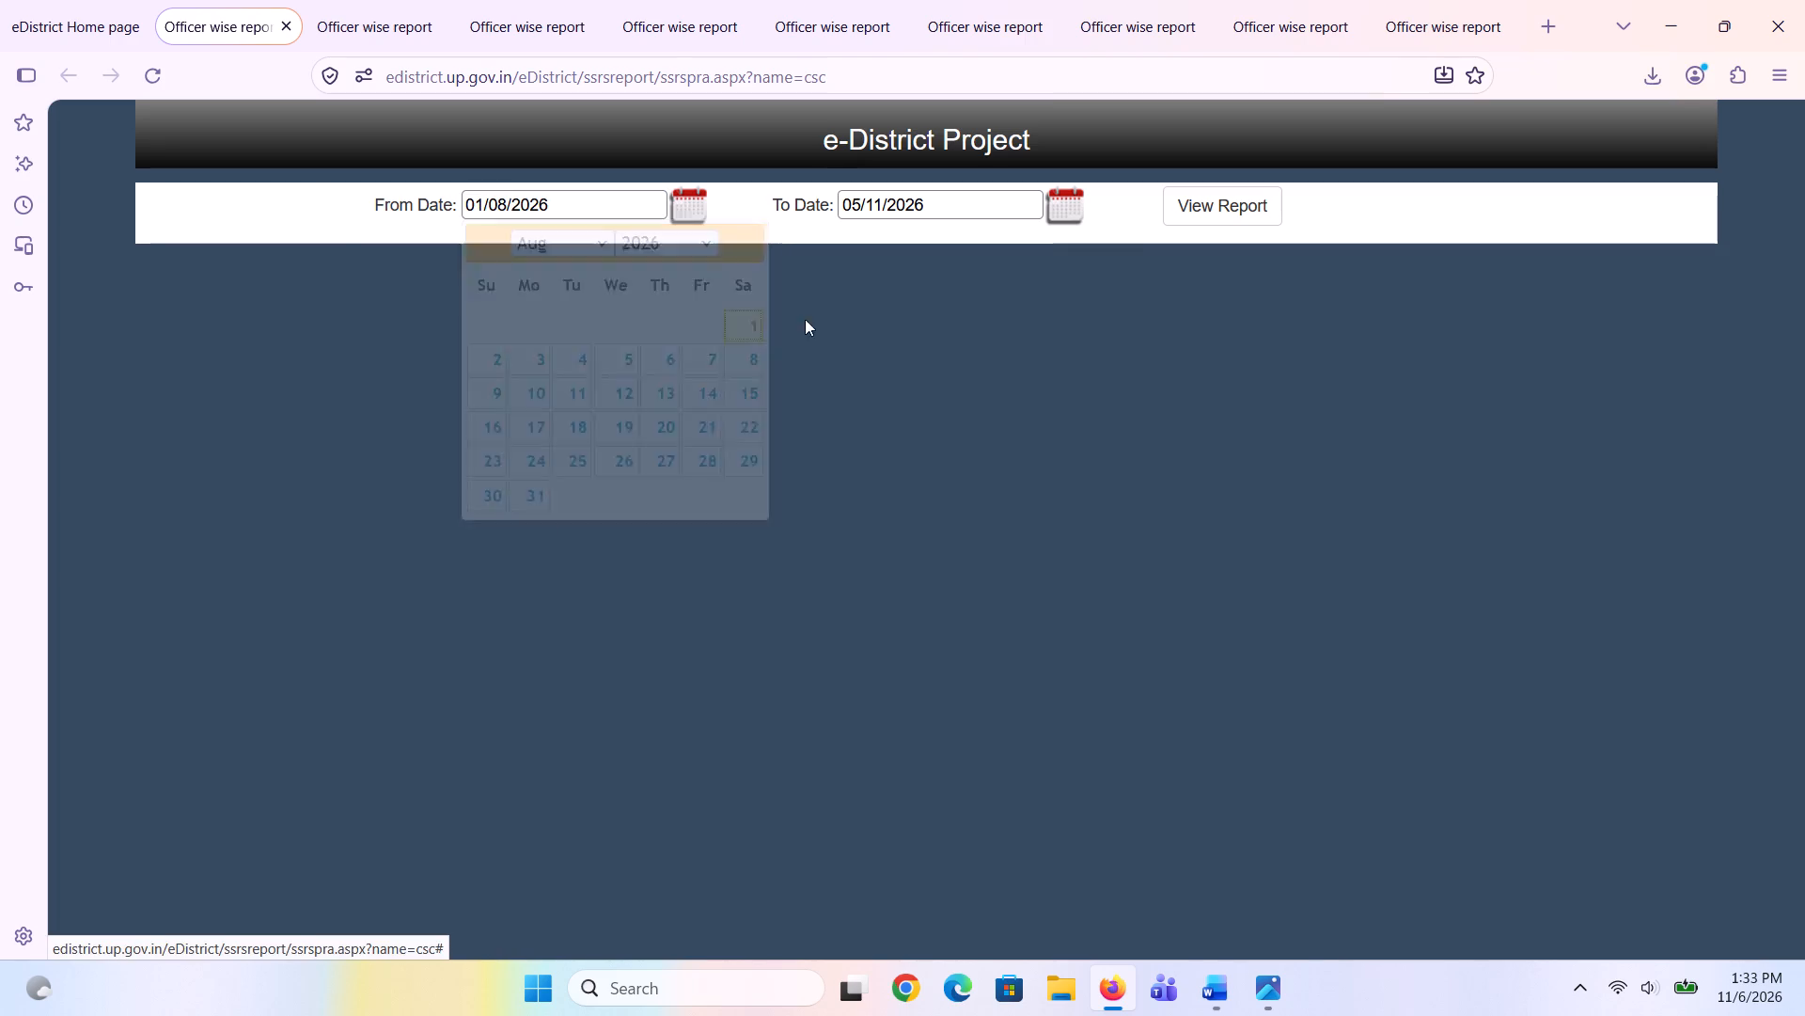
{"action": "left_click", "coordinate": [1070, 206]}
{"action": "left_click", "coordinate": [929, 233]}
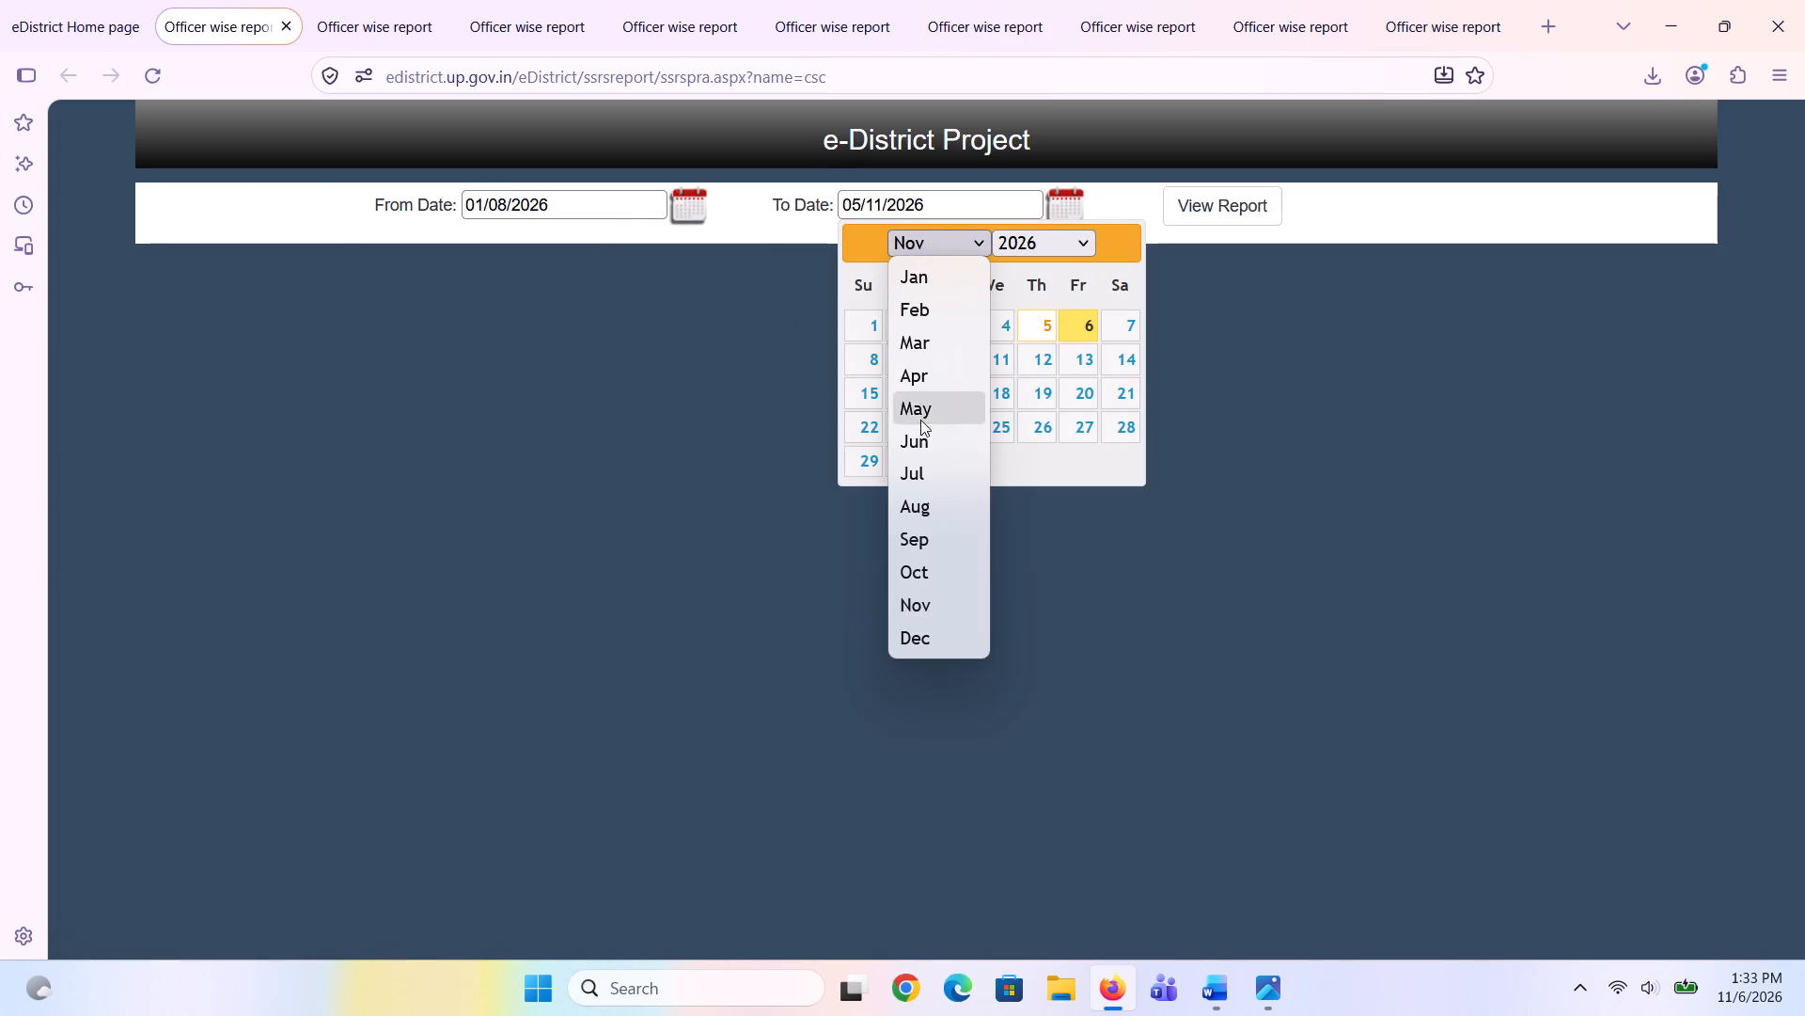
{"action": "left_click", "coordinate": [916, 510]}
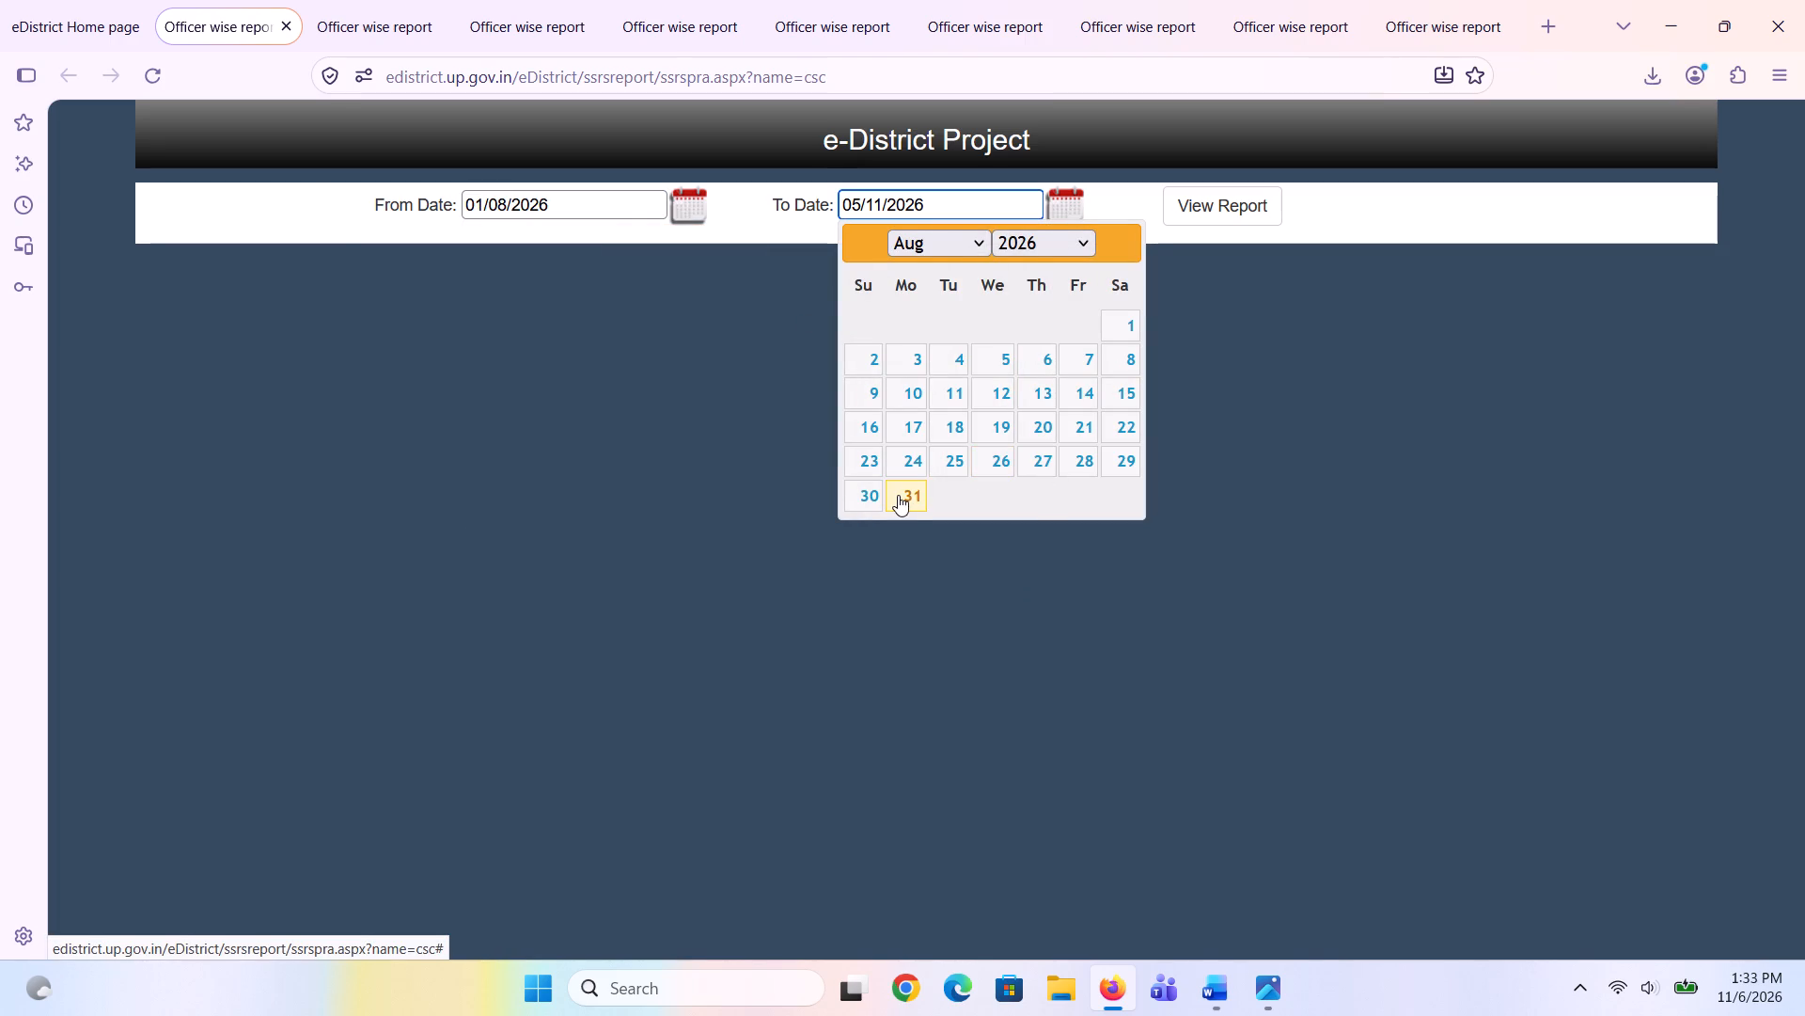
{"action": "left_click", "coordinate": [899, 495]}
{"action": "left_click", "coordinate": [1201, 192]}
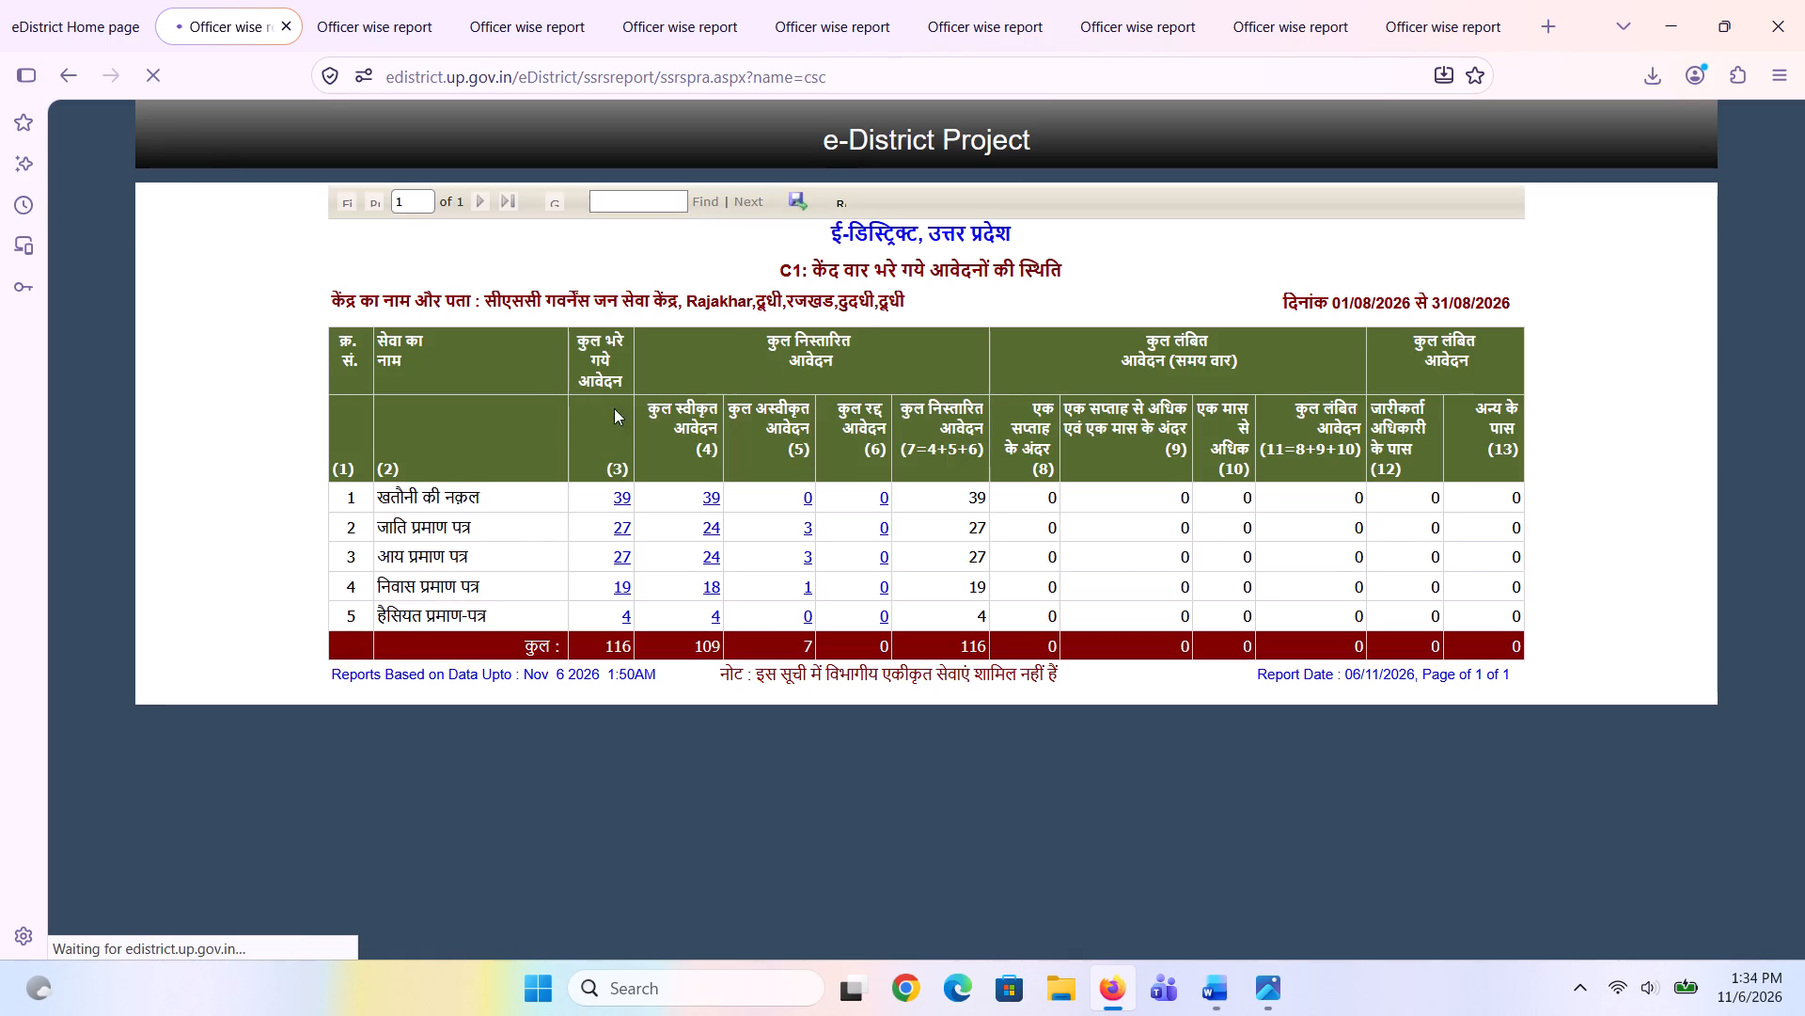
Open the August 2026 report's list of all filed जाति प्रमाण पत्र applications and examine its applicants.
{"action": "left_click", "coordinate": [621, 526]}
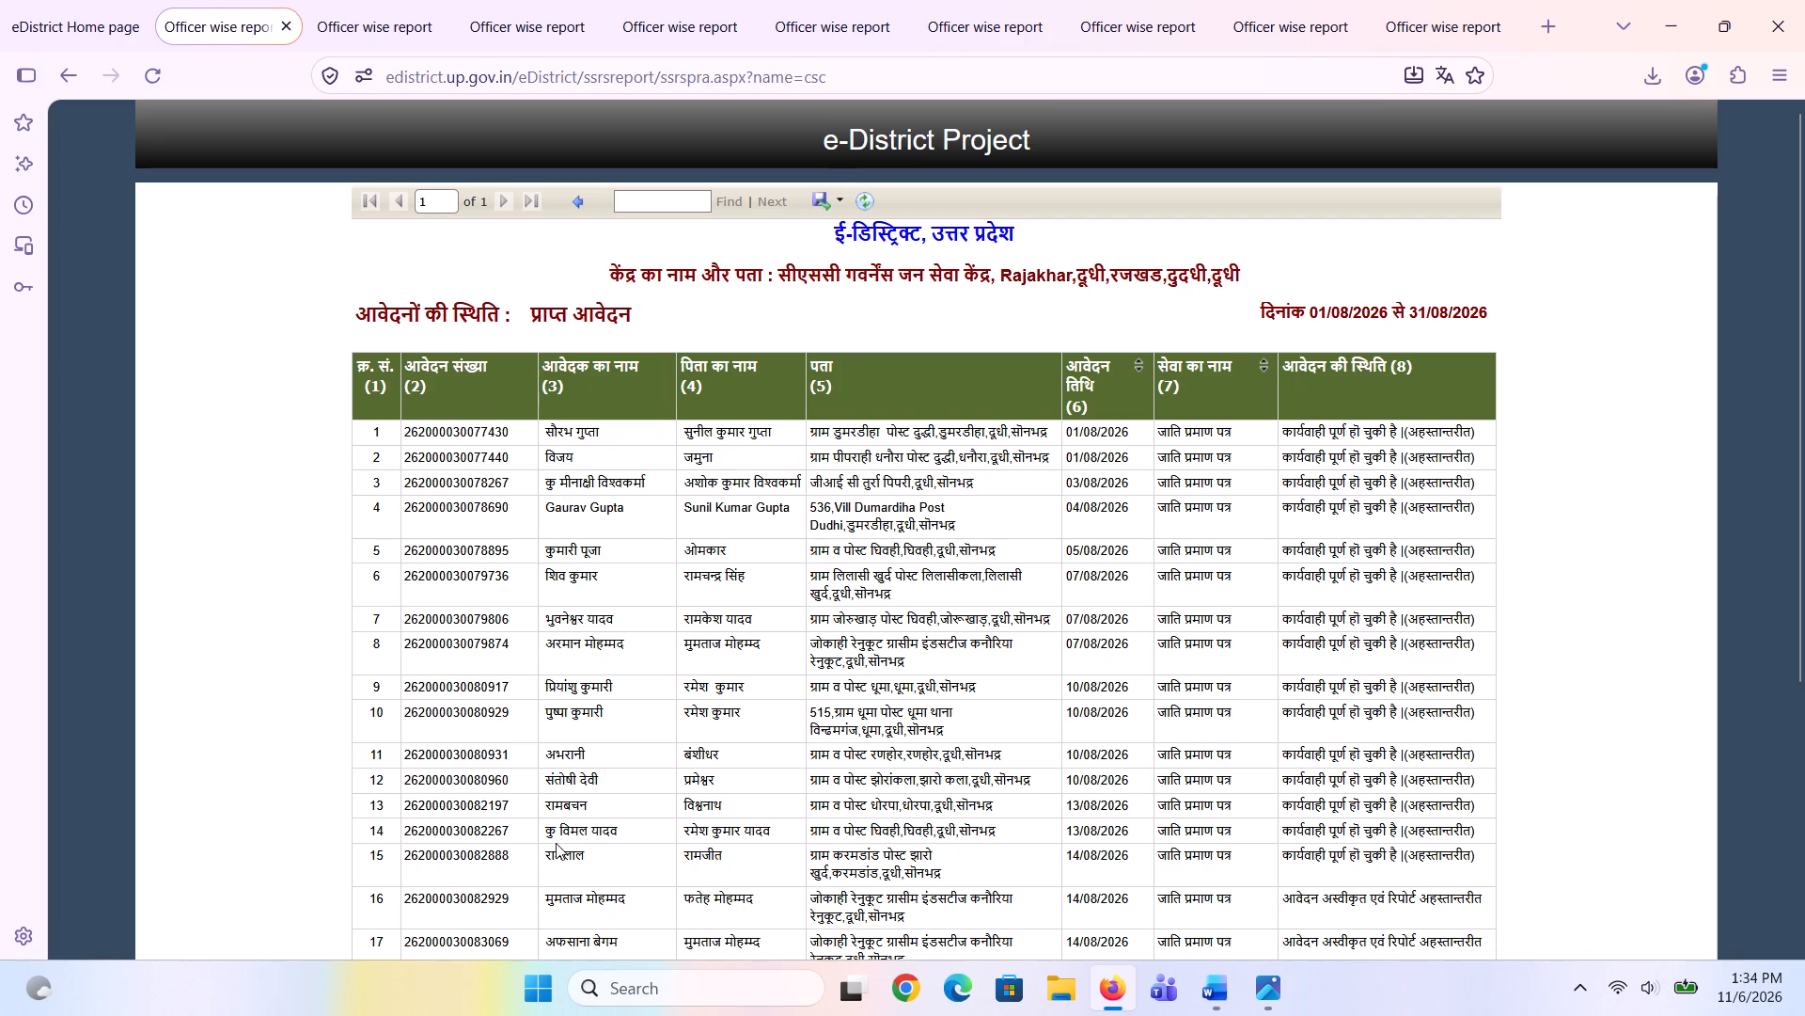
{"action": "scroll", "coordinate": [546, 882], "scroll_direction": "down", "scroll_amount": 1}
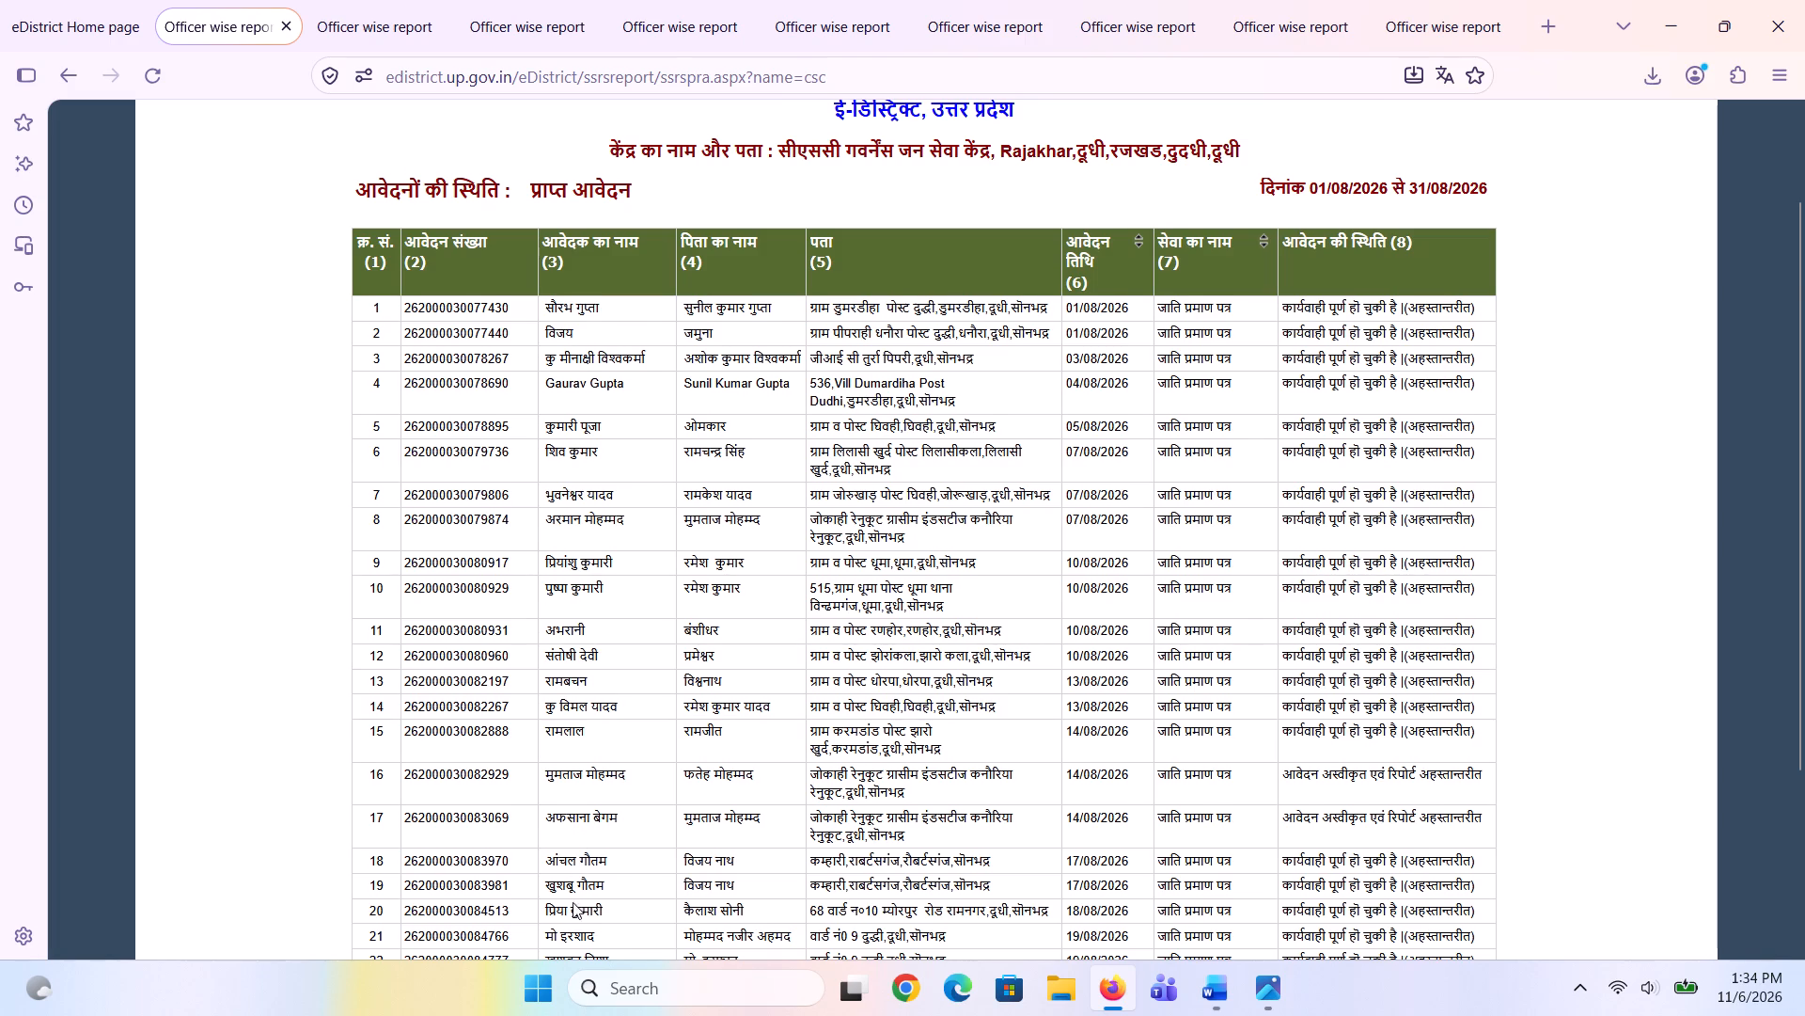
{"action": "scroll", "coordinate": [573, 901], "scroll_direction": "down", "scroll_amount": 1}
{"action": "scroll", "coordinate": [564, 798], "scroll_direction": "up", "scroll_amount": 1}
{"action": "scroll", "coordinate": [570, 797], "scroll_direction": "down", "scroll_amount": 1}
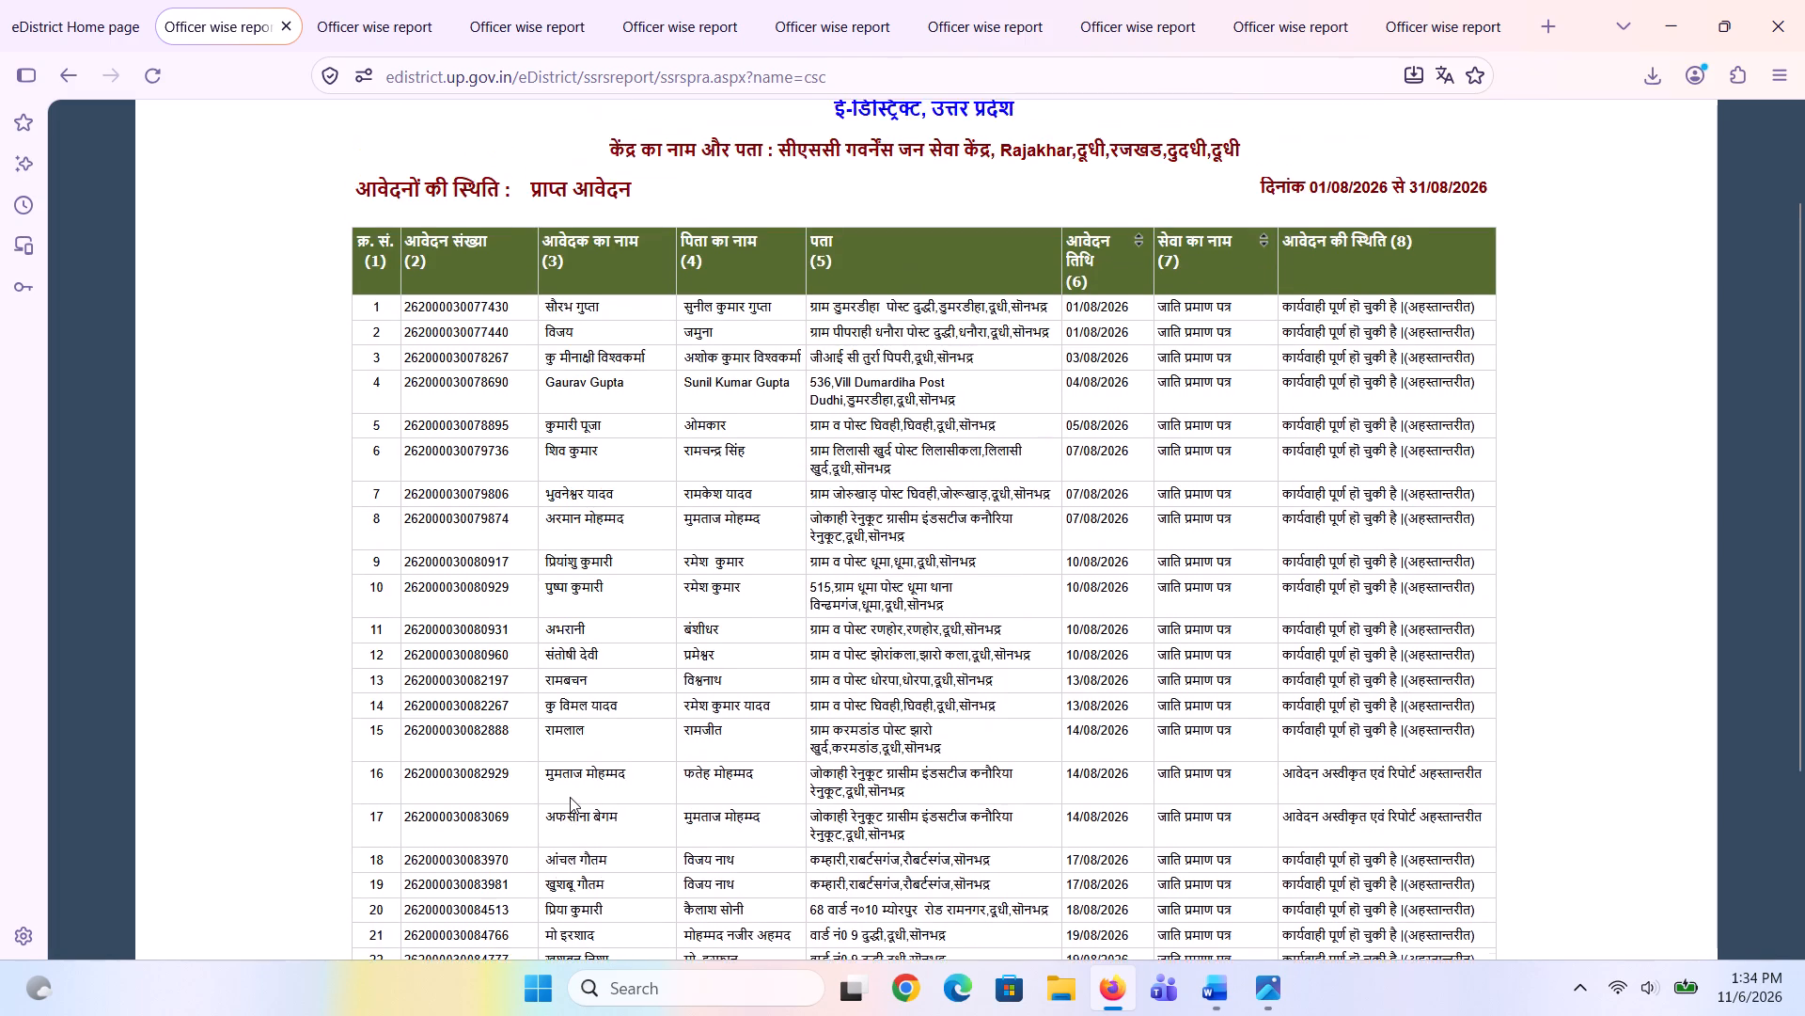
{"action": "scroll", "coordinate": [570, 797], "scroll_direction": "up", "scroll_amount": 1}
{"action": "scroll", "coordinate": [570, 797], "scroll_direction": "down", "scroll_amount": 1}
{"action": "scroll", "coordinate": [571, 797], "scroll_direction": "up", "scroll_amount": 1}
{"action": "scroll", "coordinate": [573, 796], "scroll_direction": "down", "scroll_amount": 1}
{"action": "scroll", "coordinate": [583, 897], "scroll_direction": "down", "scroll_amount": 2}
{"action": "scroll", "coordinate": [589, 896], "scroll_direction": "up", "scroll_amount": 1}
{"action": "scroll", "coordinate": [590, 894], "scroll_direction": "down", "scroll_amount": 1}
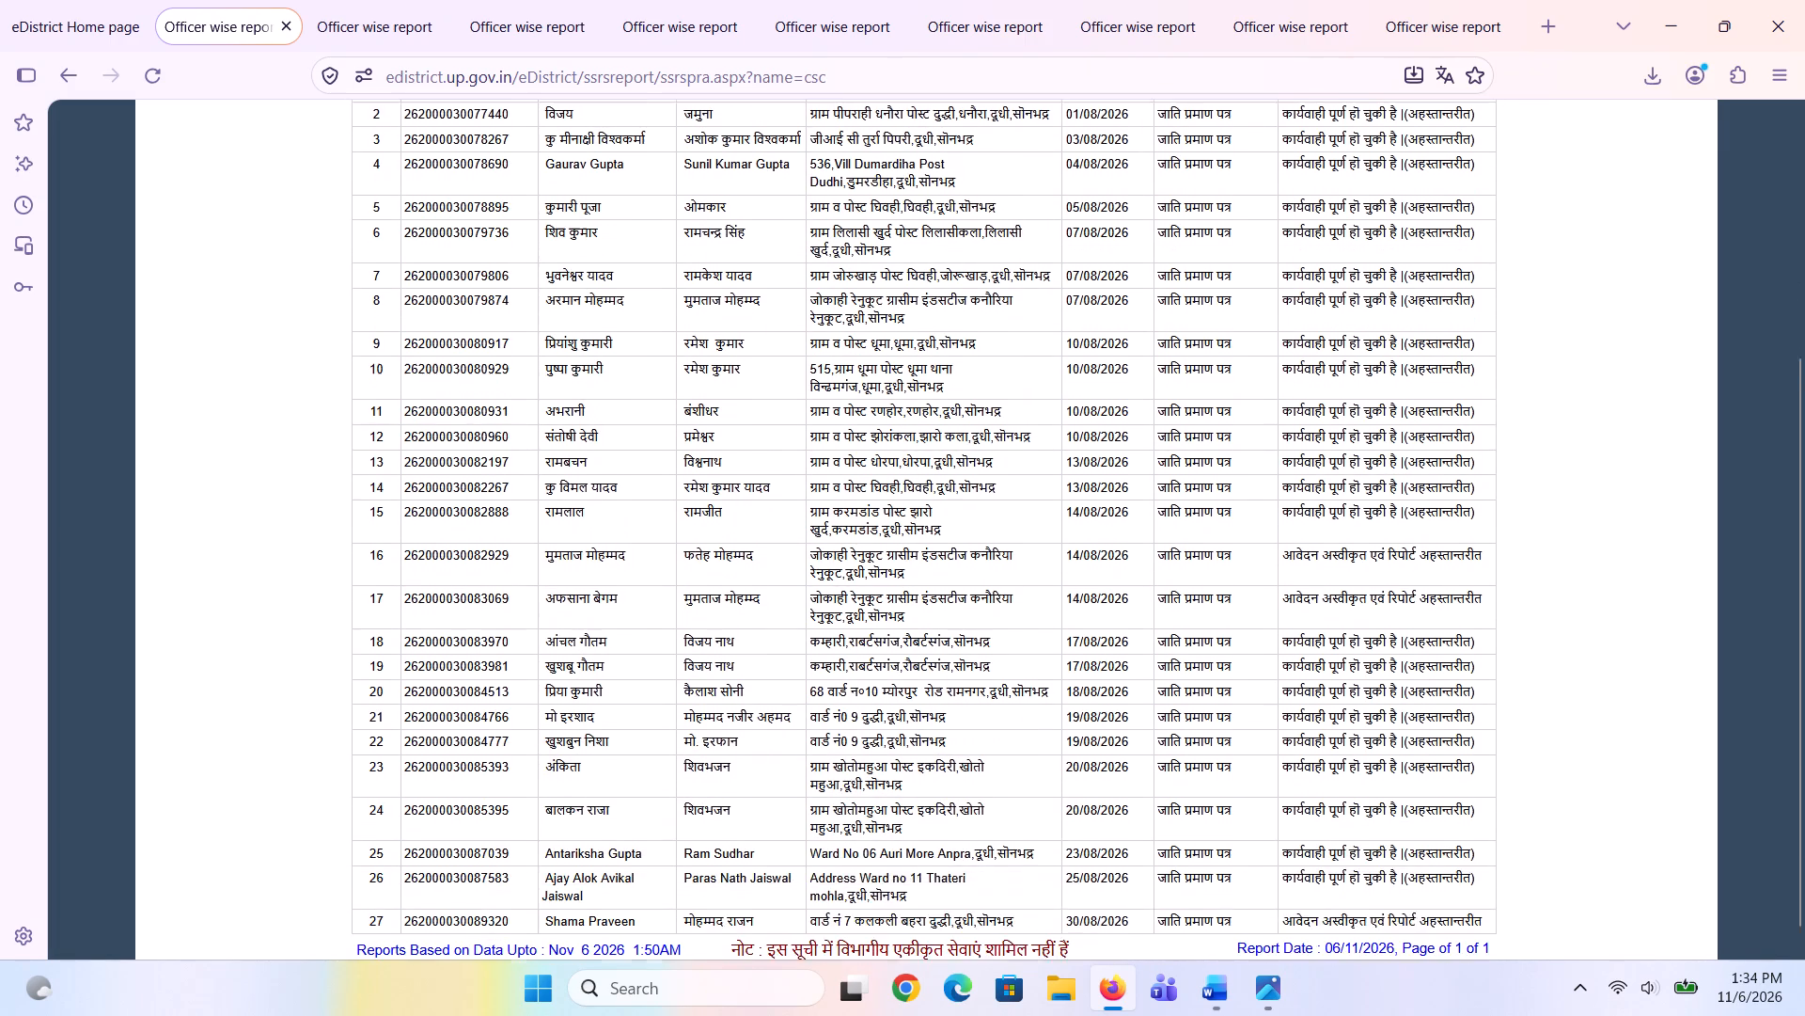
{"action": "scroll", "coordinate": [585, 776], "scroll_direction": "up", "scroll_amount": 1}
{"action": "scroll", "coordinate": [585, 775], "scroll_direction": "down", "scroll_amount": 1}
{"action": "scroll", "coordinate": [585, 771], "scroll_direction": "up", "scroll_amount": 1}
{"action": "scroll", "coordinate": [585, 771], "scroll_direction": "down", "scroll_amount": 1}
{"action": "scroll", "coordinate": [585, 770], "scroll_direction": "up", "scroll_amount": 3}
{"action": "scroll", "coordinate": [584, 753], "scroll_direction": "down", "scroll_amount": 1}
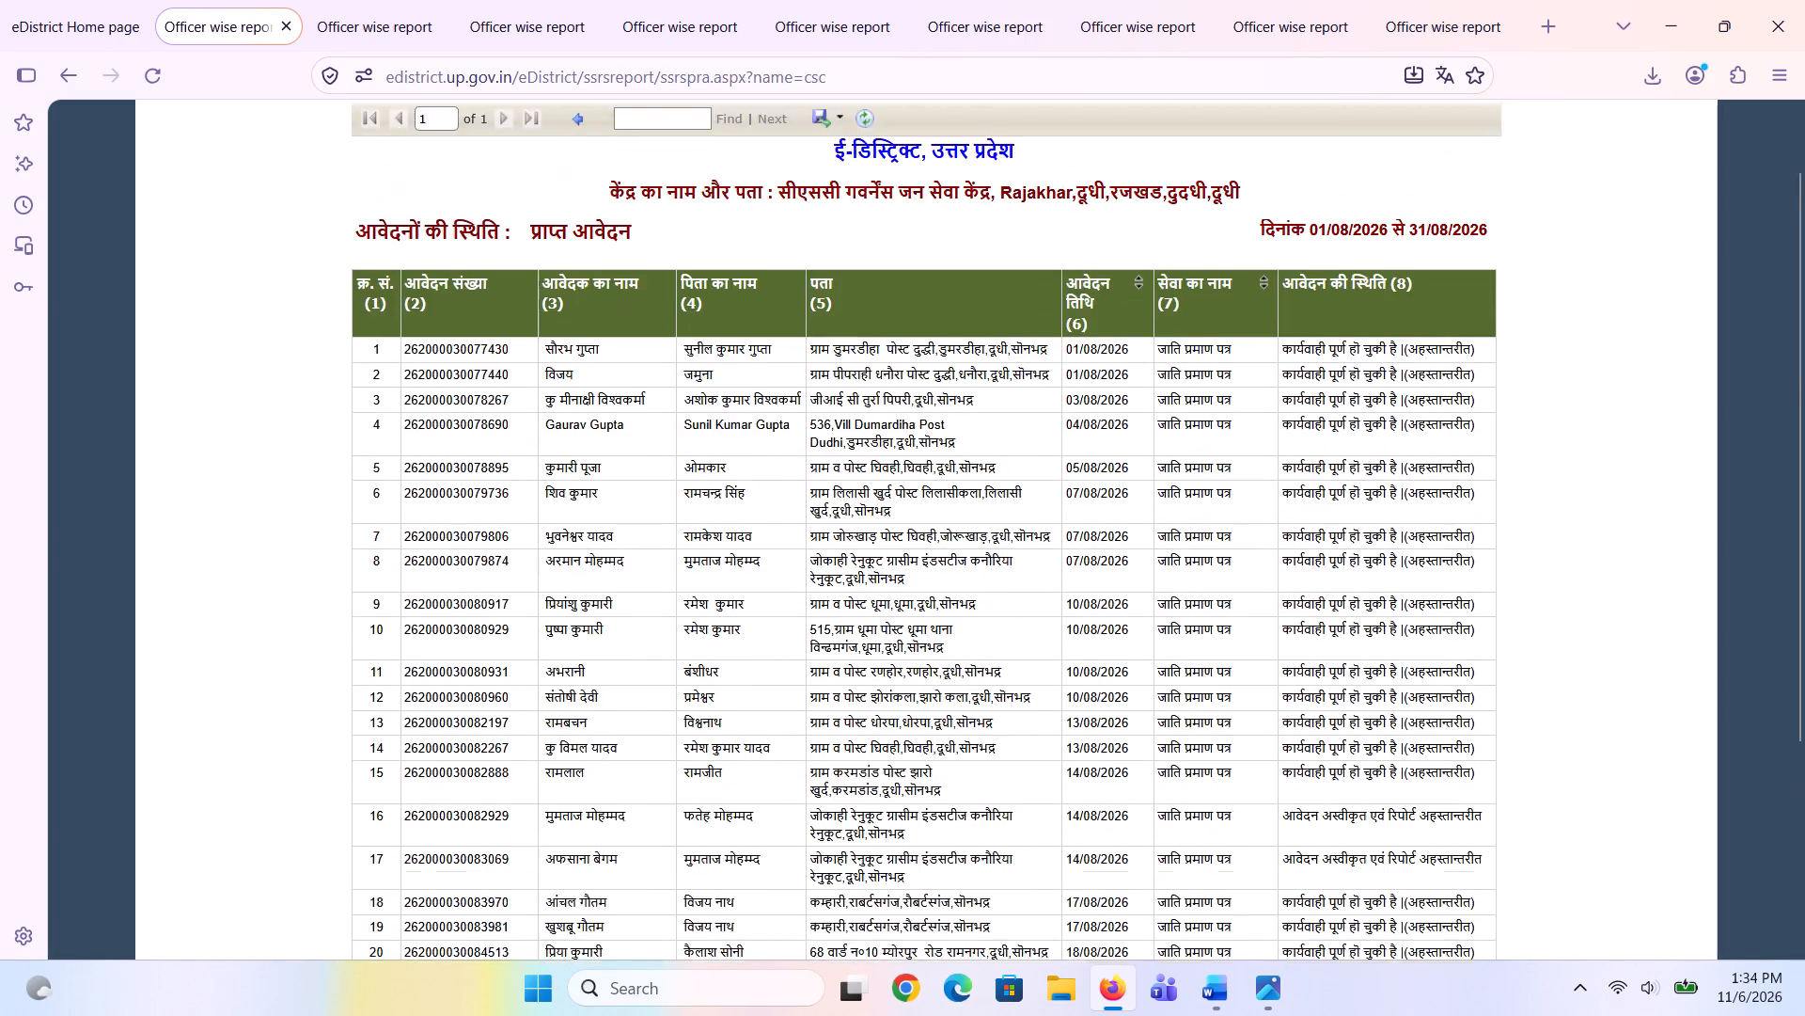
{"action": "scroll", "coordinate": [584, 748], "scroll_direction": "up", "scroll_amount": 1}
{"action": "scroll", "coordinate": [584, 738], "scroll_direction": "down", "scroll_amount": 1}
{"action": "scroll", "coordinate": [584, 692], "scroll_direction": "up", "scroll_amount": 1}
{"action": "scroll", "coordinate": [584, 689], "scroll_direction": "down", "scroll_amount": 1}
{"action": "scroll", "coordinate": [584, 689], "scroll_direction": "up", "scroll_amount": 1}
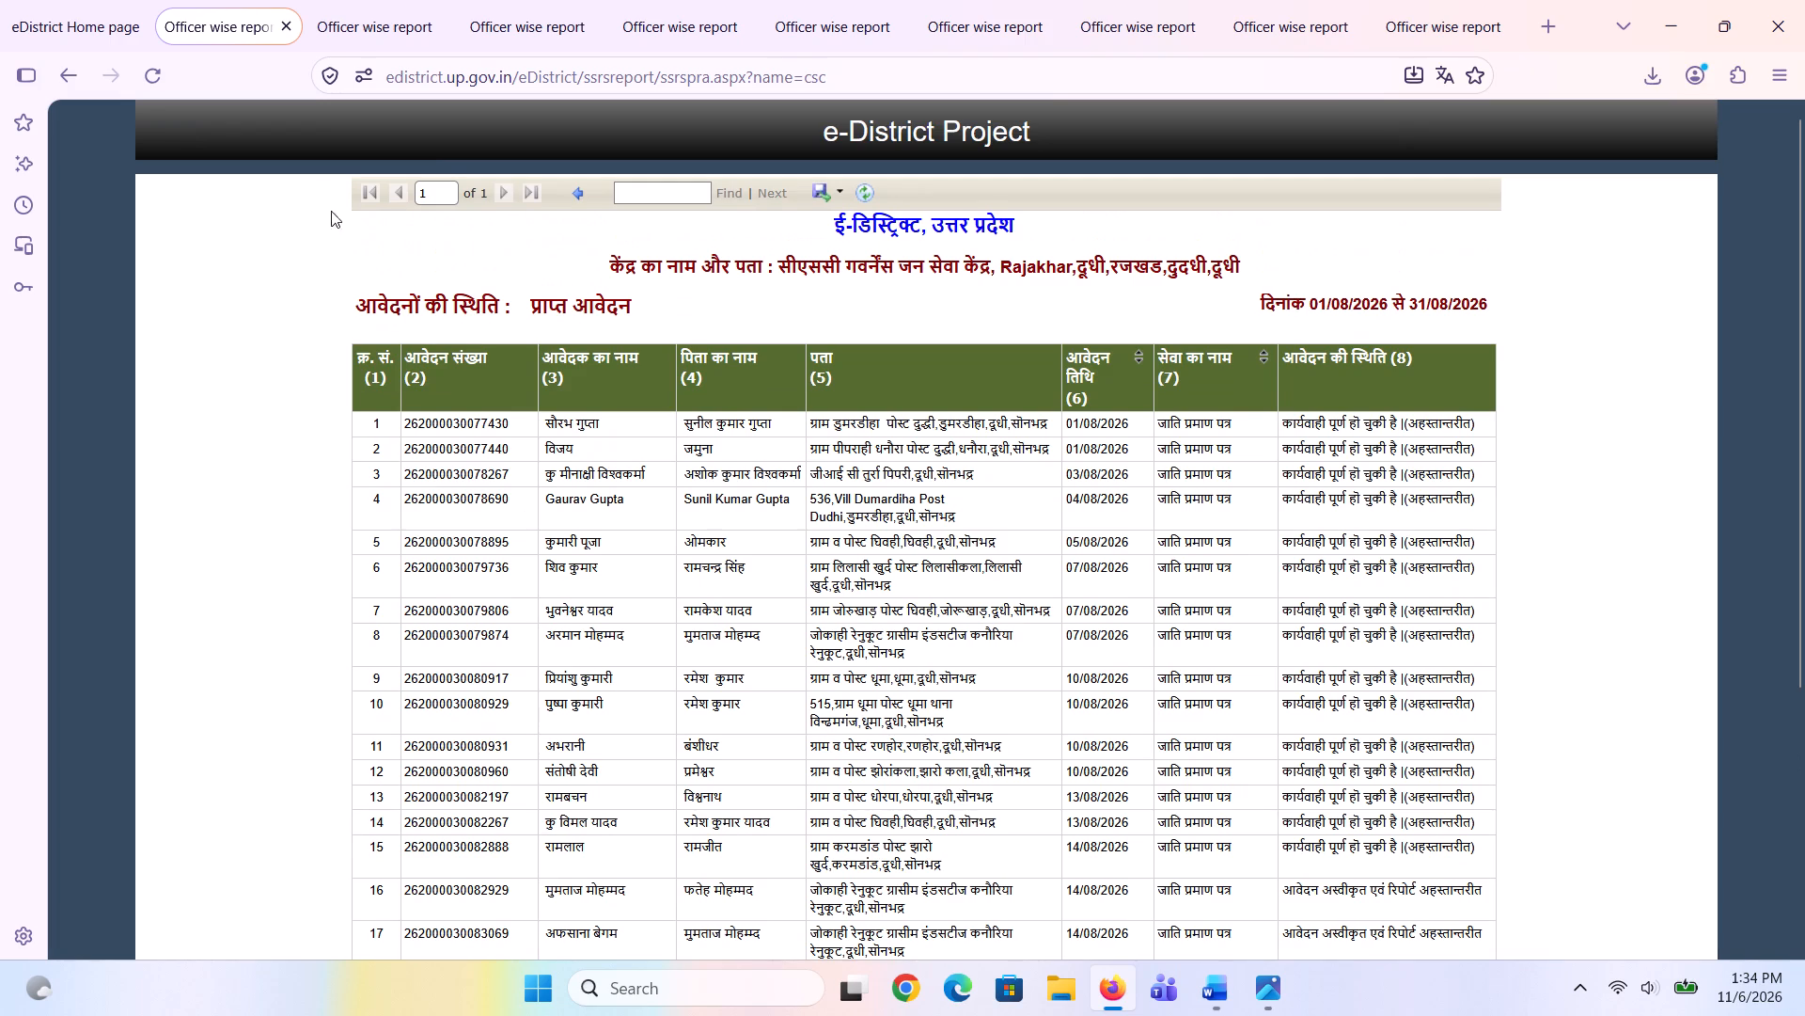
From the eDistrict home page, generate another MIS of Submitted Application report from 01/09/2026 to 30/09/2026.
{"action": "left_click", "coordinate": [127, 29]}
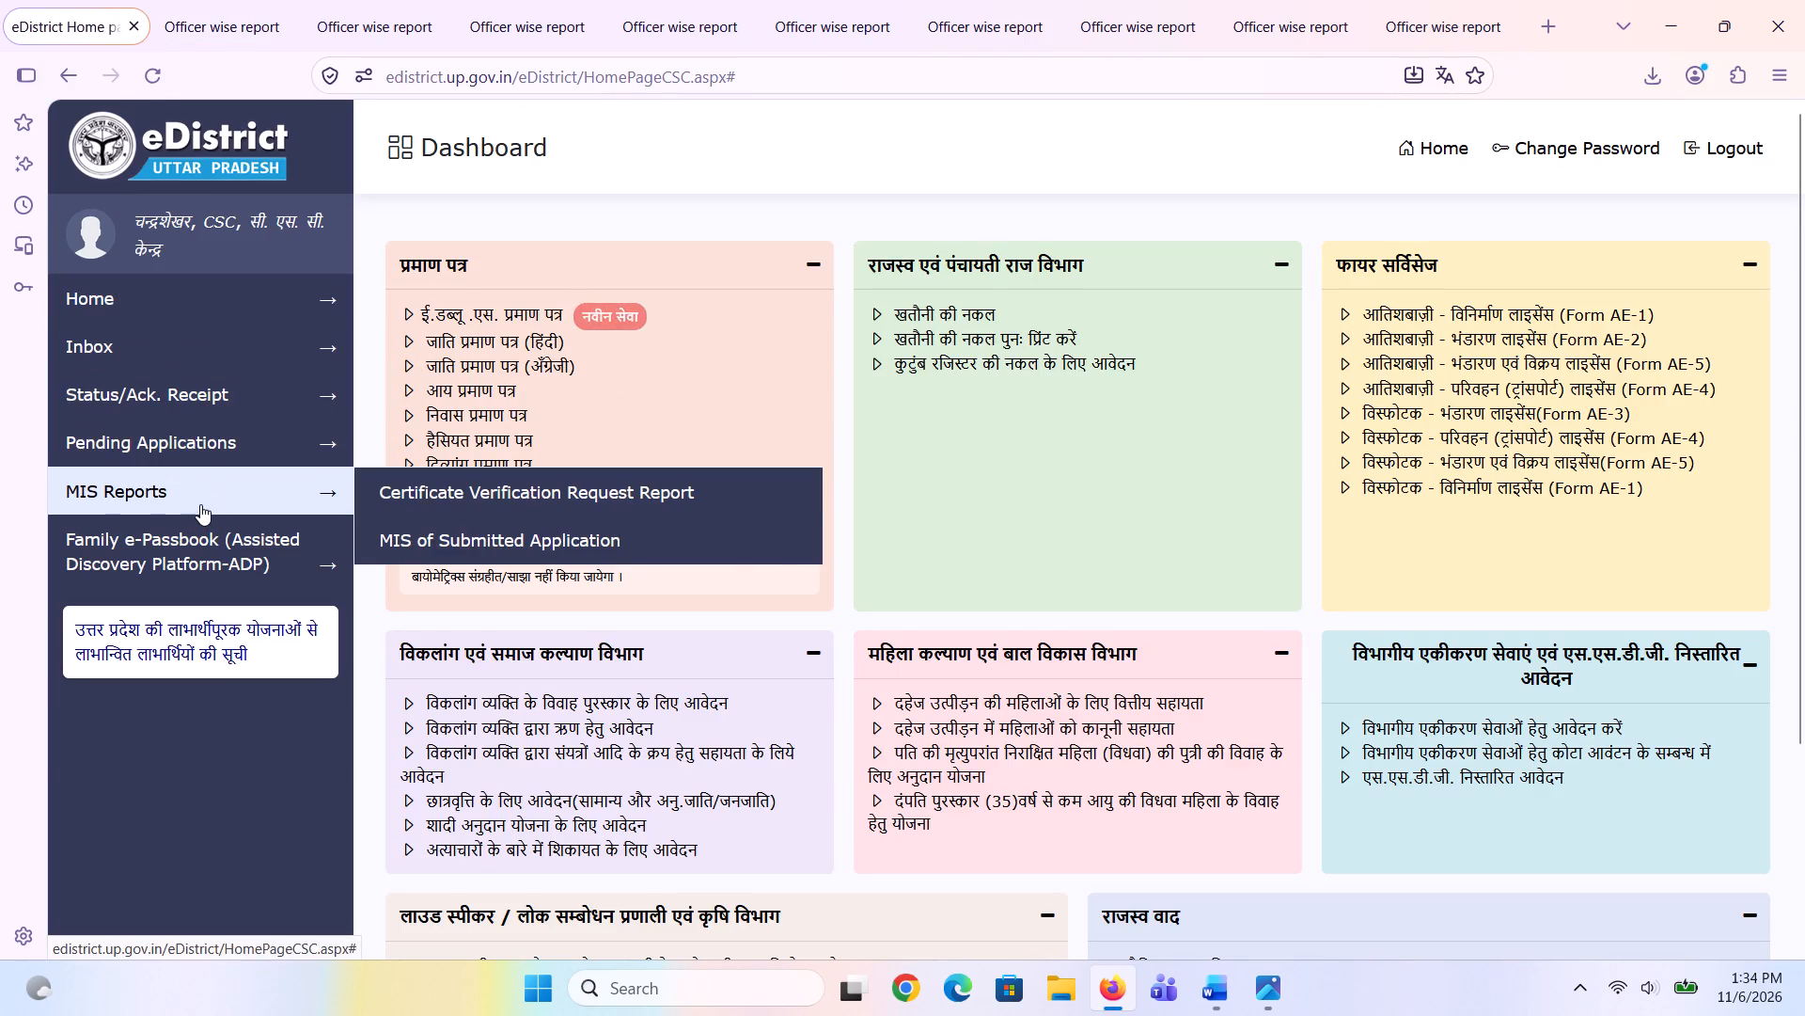
{"action": "left_click", "coordinate": [420, 534]}
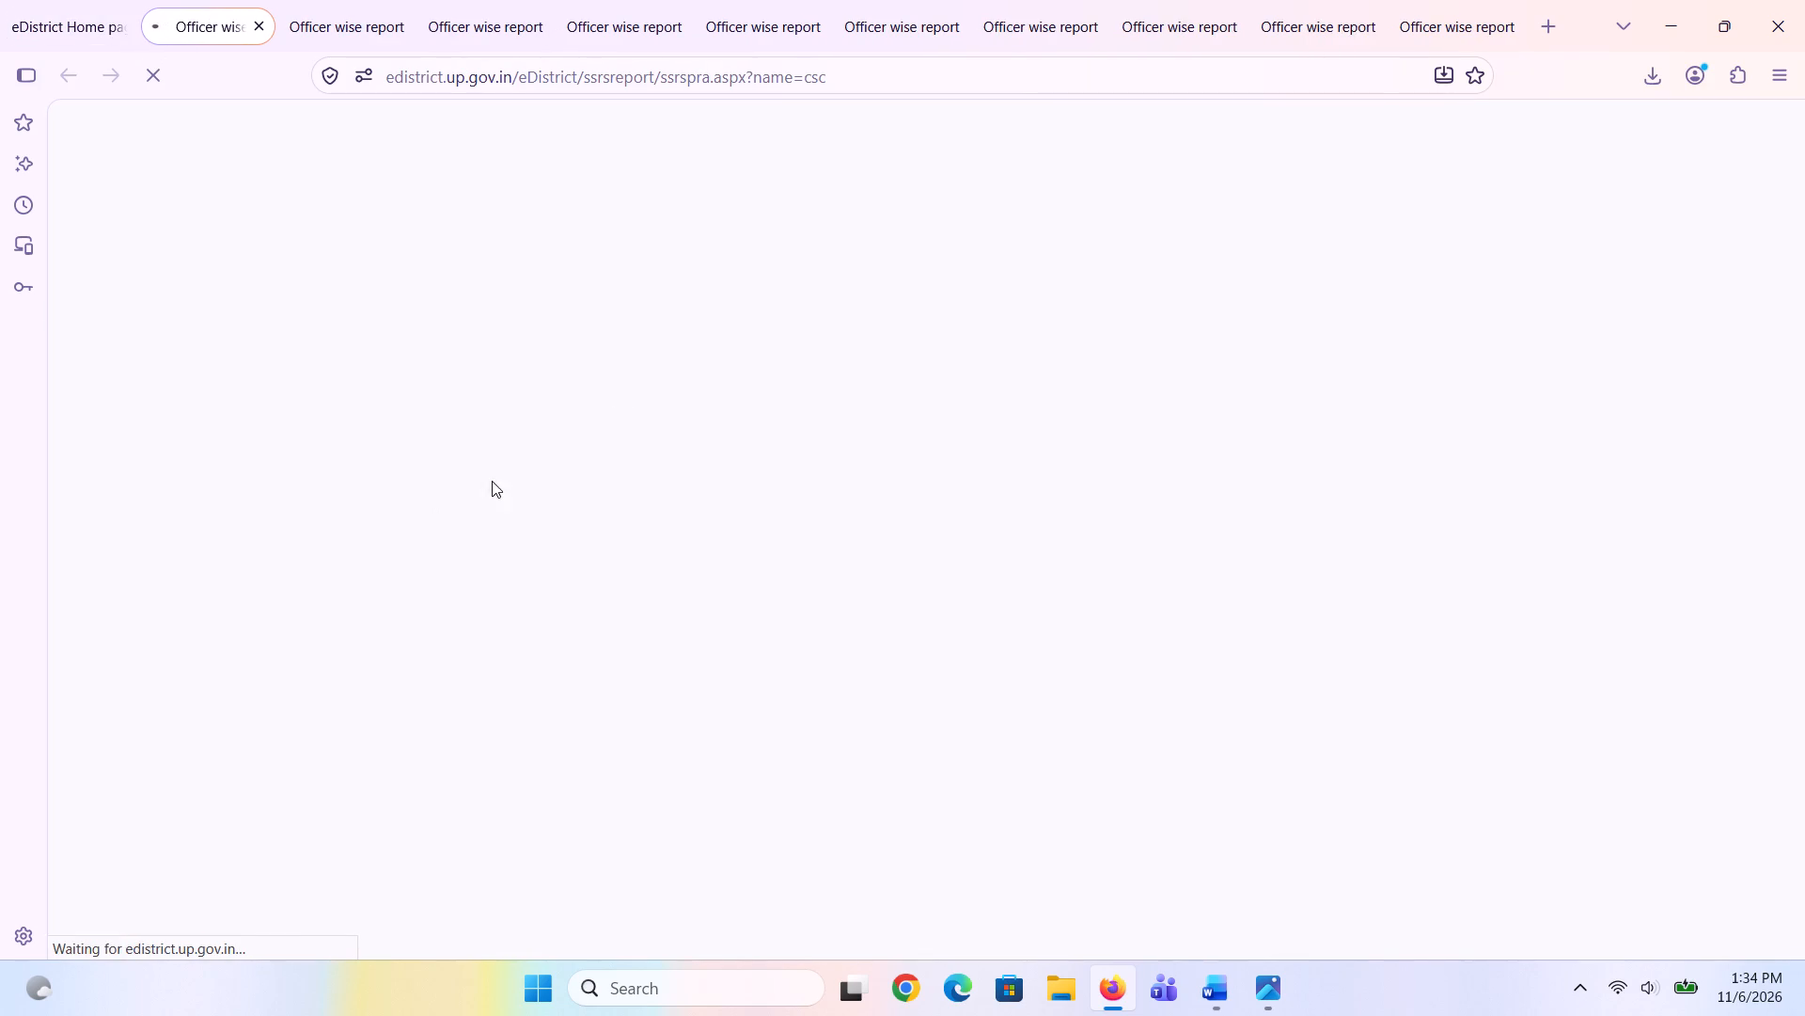
{"action": "left_click_drag", "start_coordinate": [681, 207], "coordinate": [691, 214]}
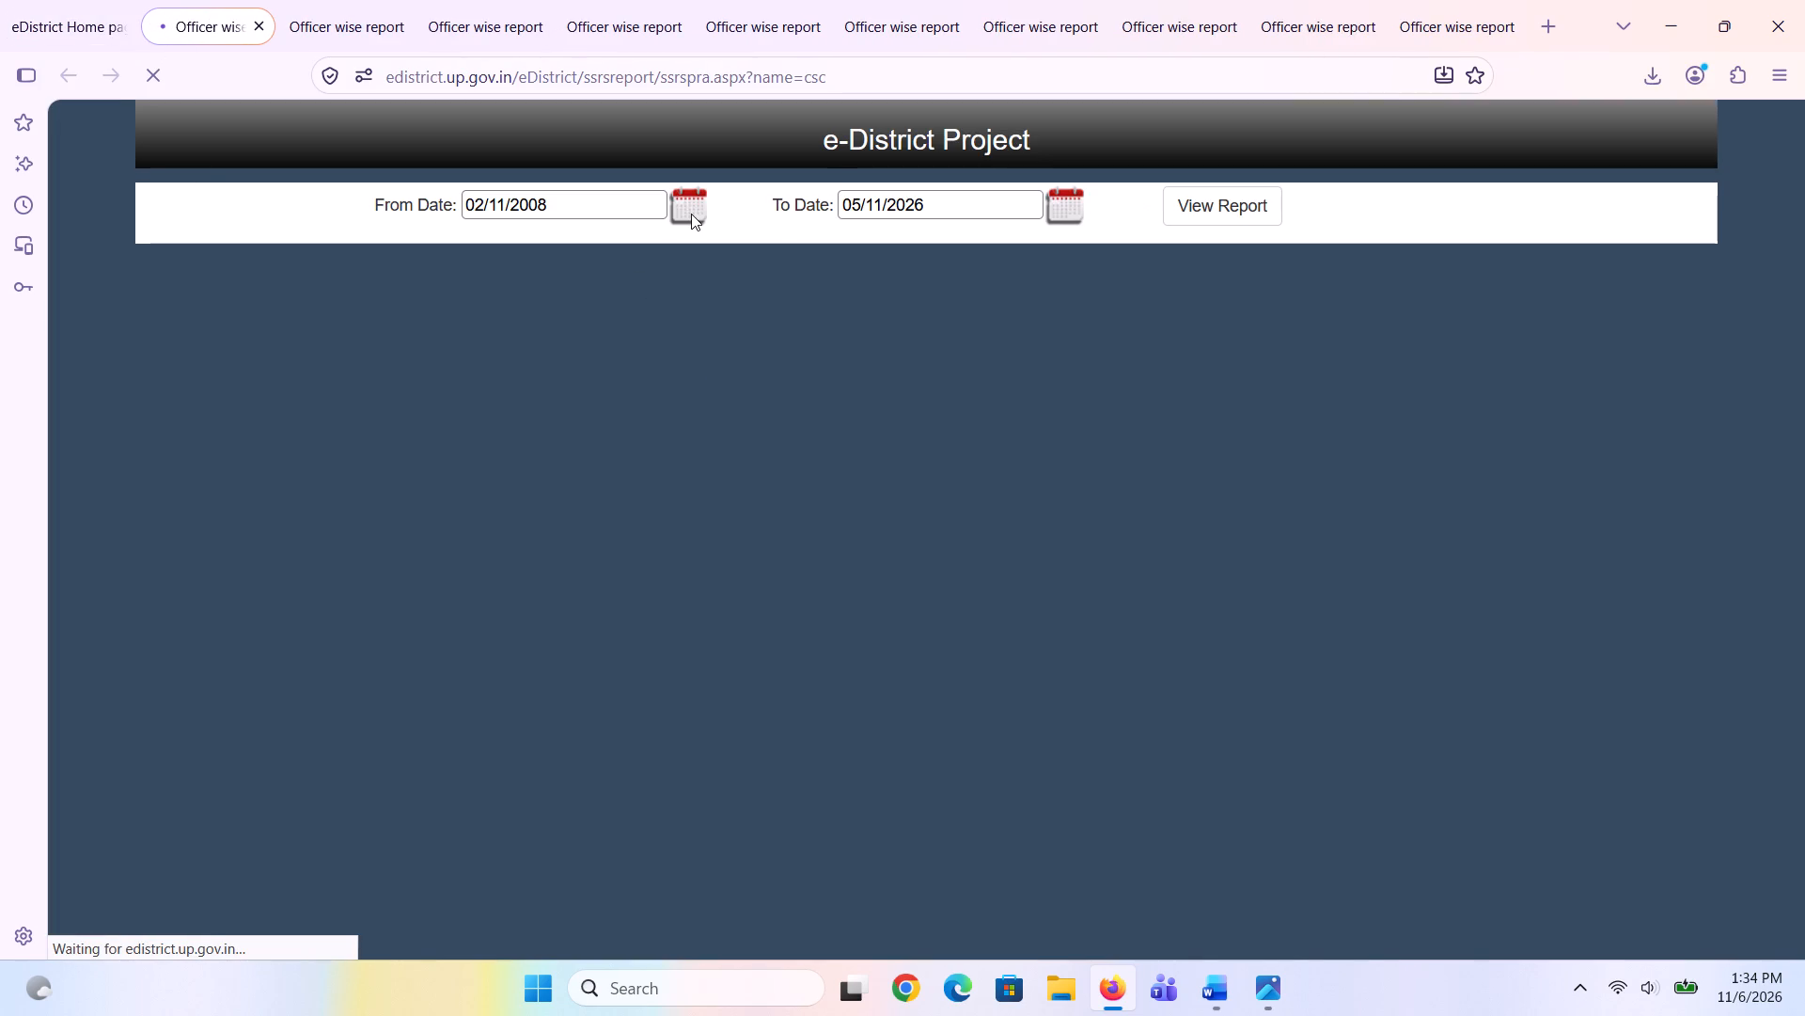
{"action": "left_click", "coordinate": [691, 214]}
{"action": "left_click", "coordinate": [672, 239]}
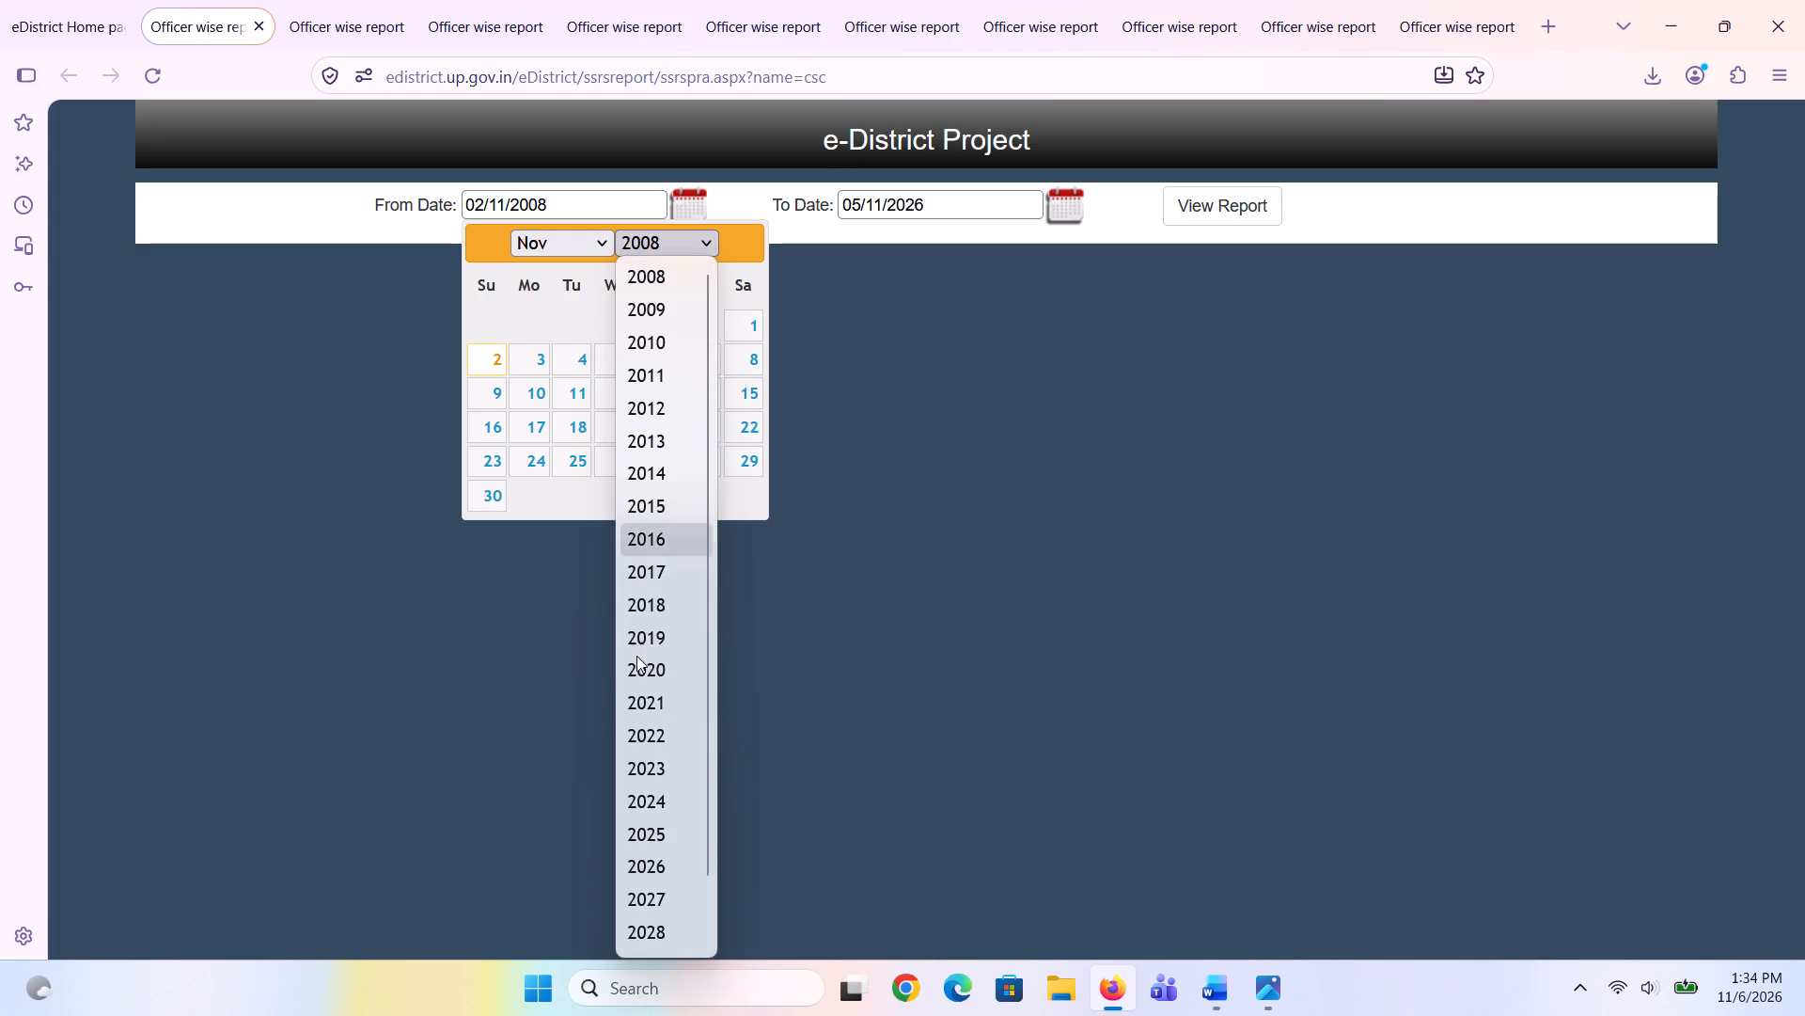
{"action": "left_click", "coordinate": [640, 860]}
{"action": "left_click", "coordinate": [563, 243]}
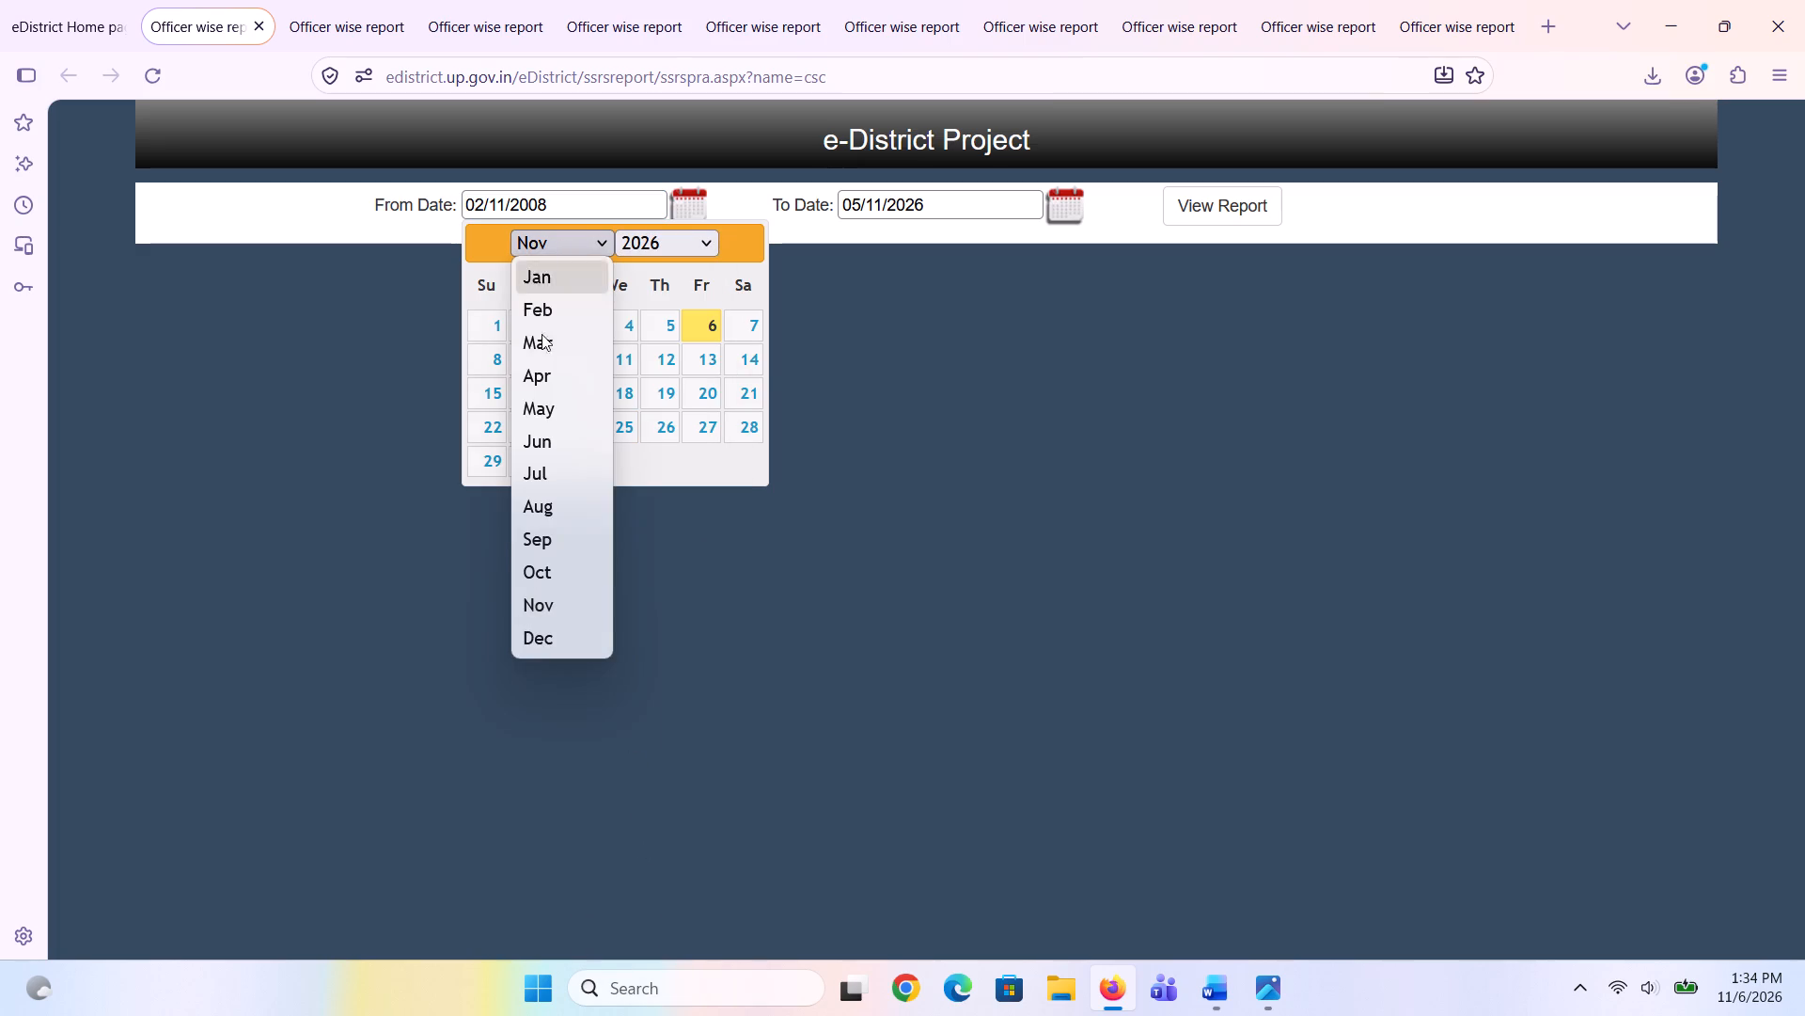
{"action": "left_click", "coordinate": [534, 541]}
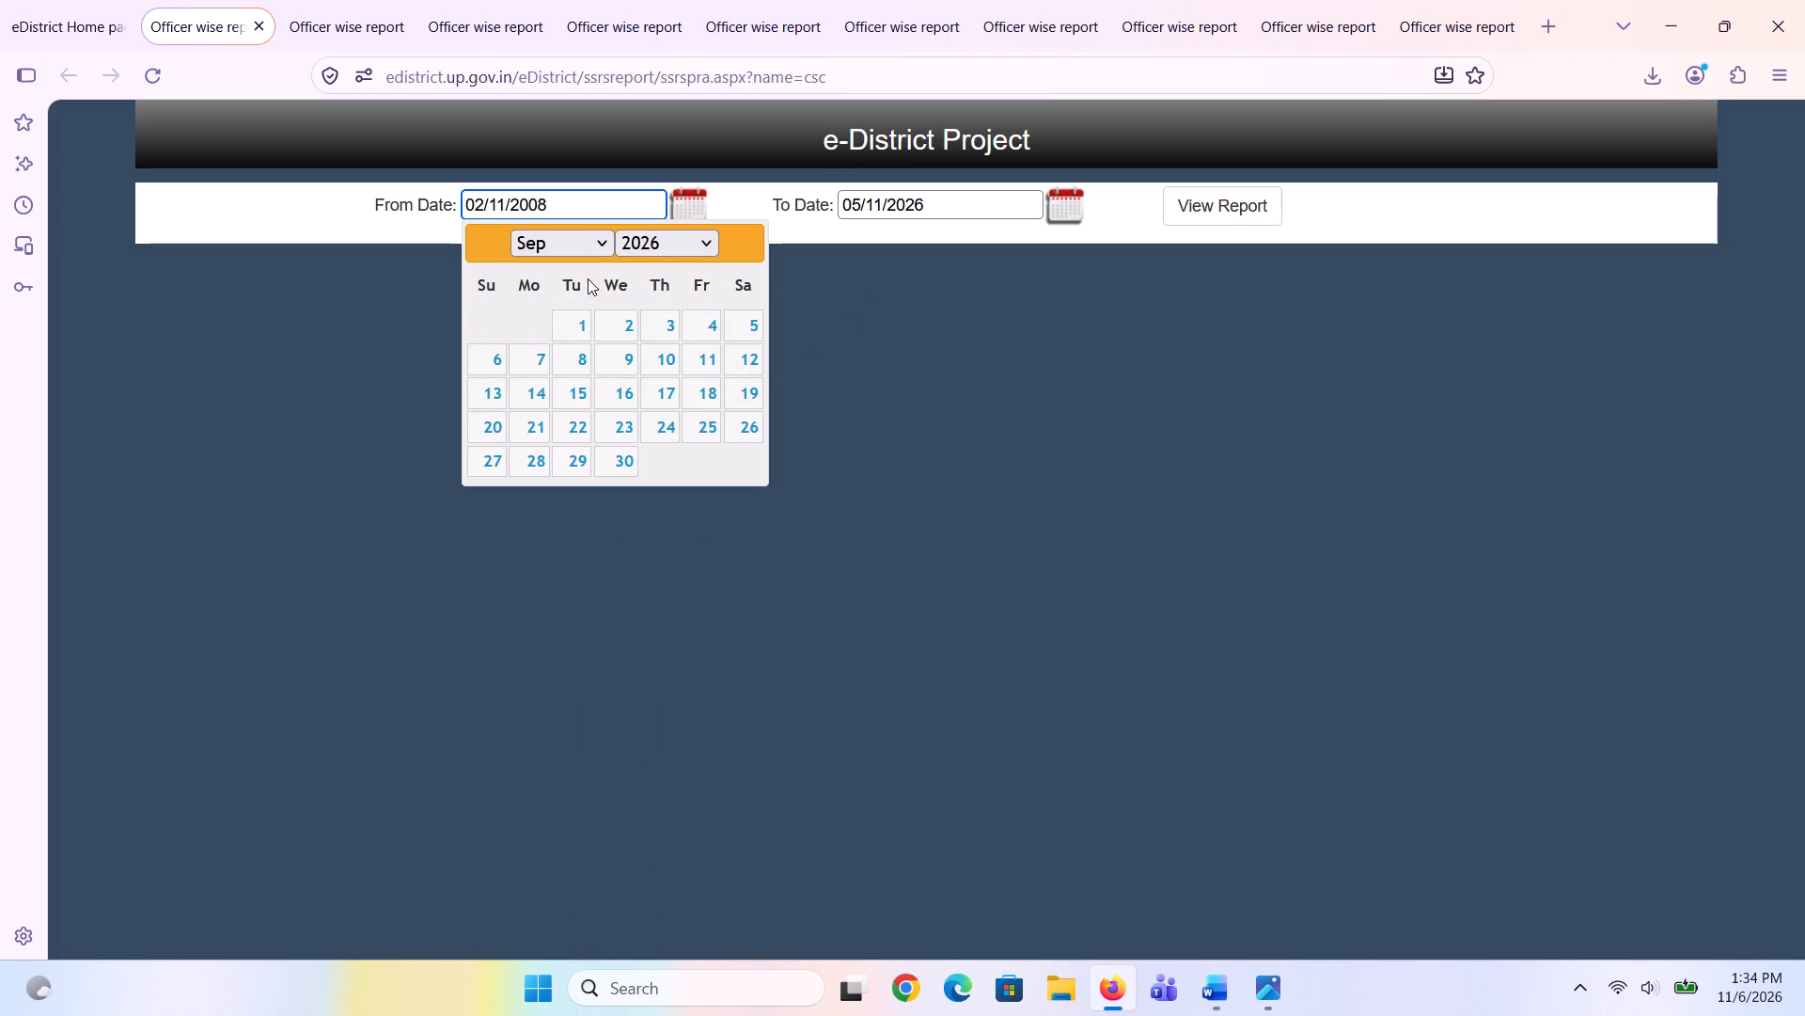
{"action": "left_click", "coordinate": [577, 334]}
{"action": "left_click", "coordinate": [1068, 206]}
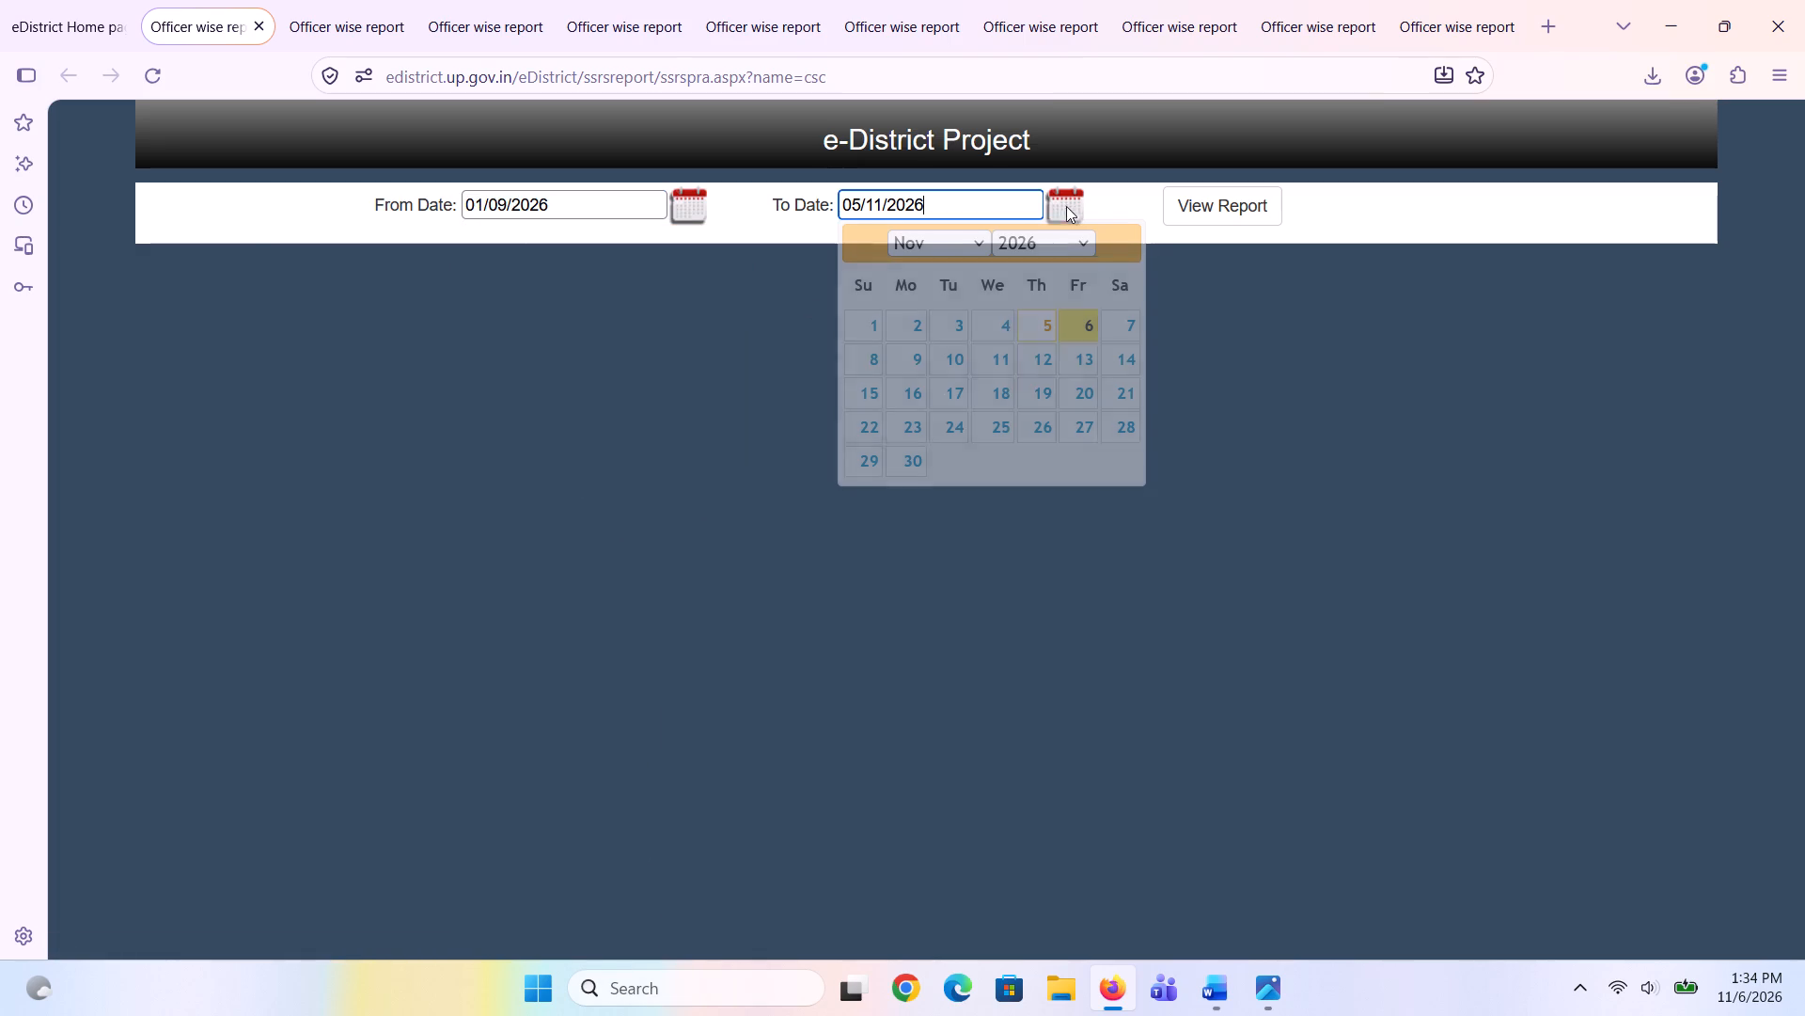
{"action": "left_click", "coordinate": [905, 243]}
{"action": "left_click", "coordinate": [916, 536]}
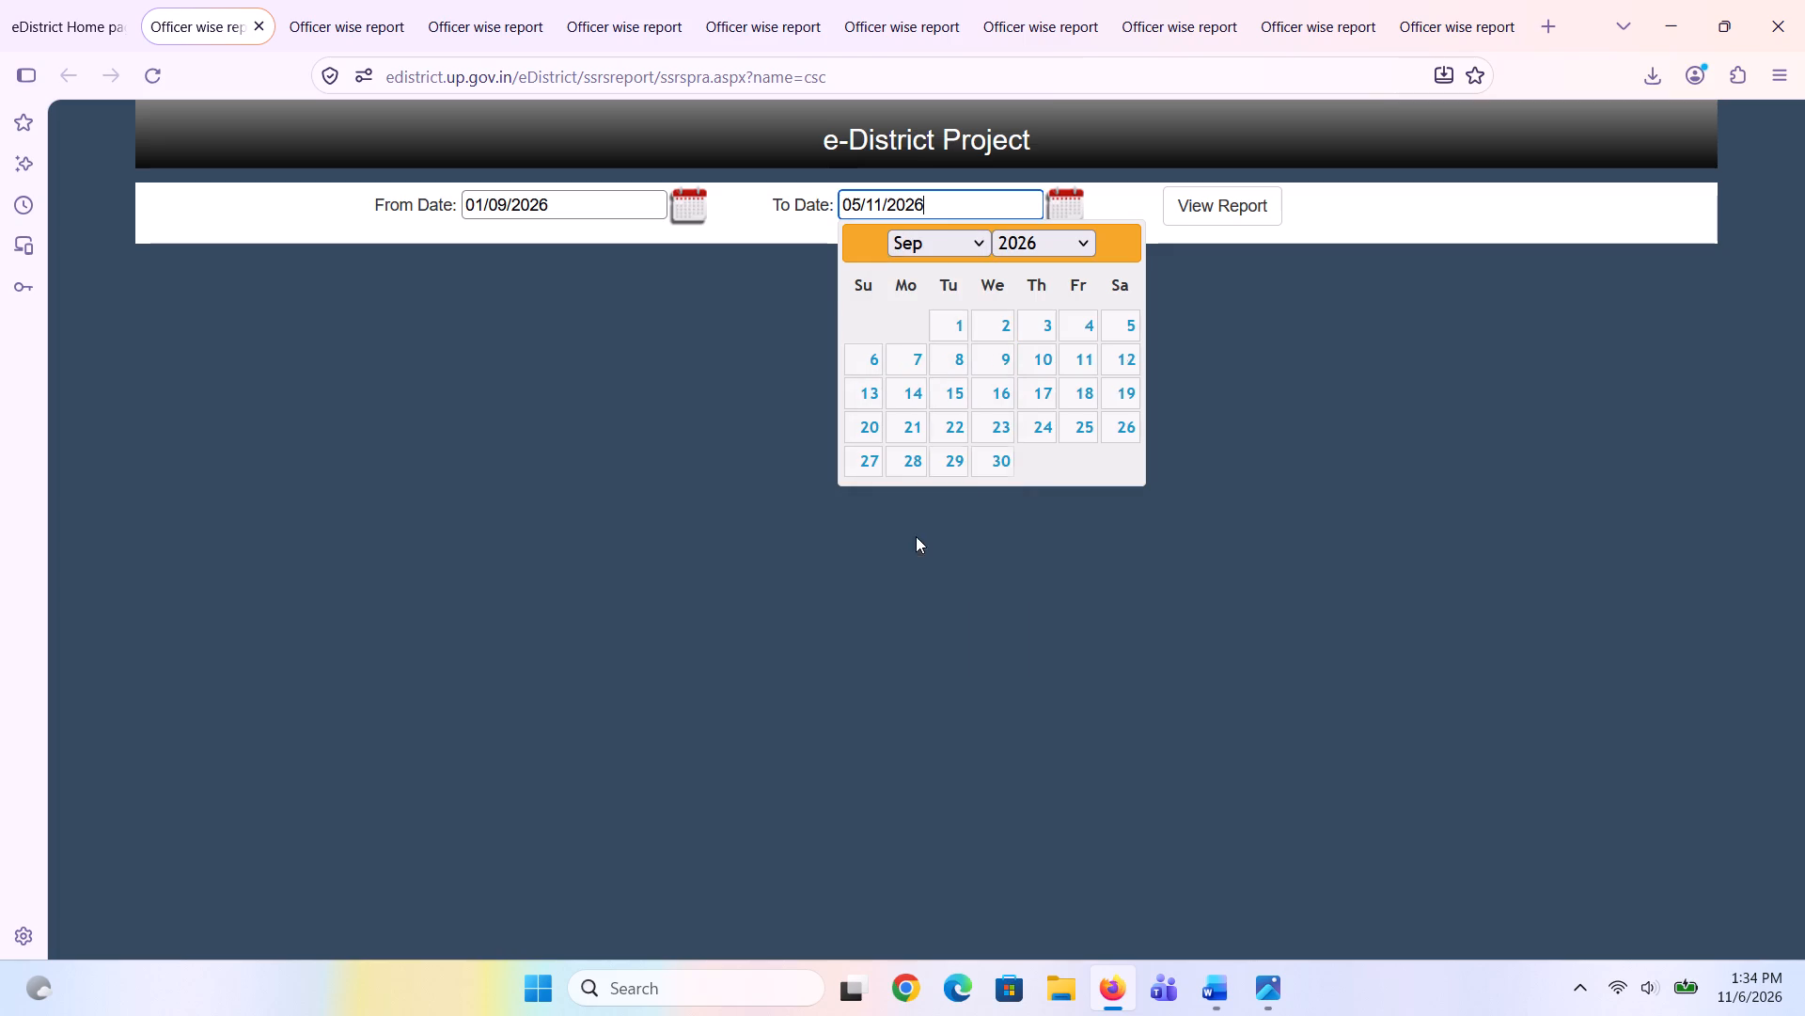
{"action": "left_click", "coordinate": [995, 456]}
{"action": "left_click", "coordinate": [1190, 204]}
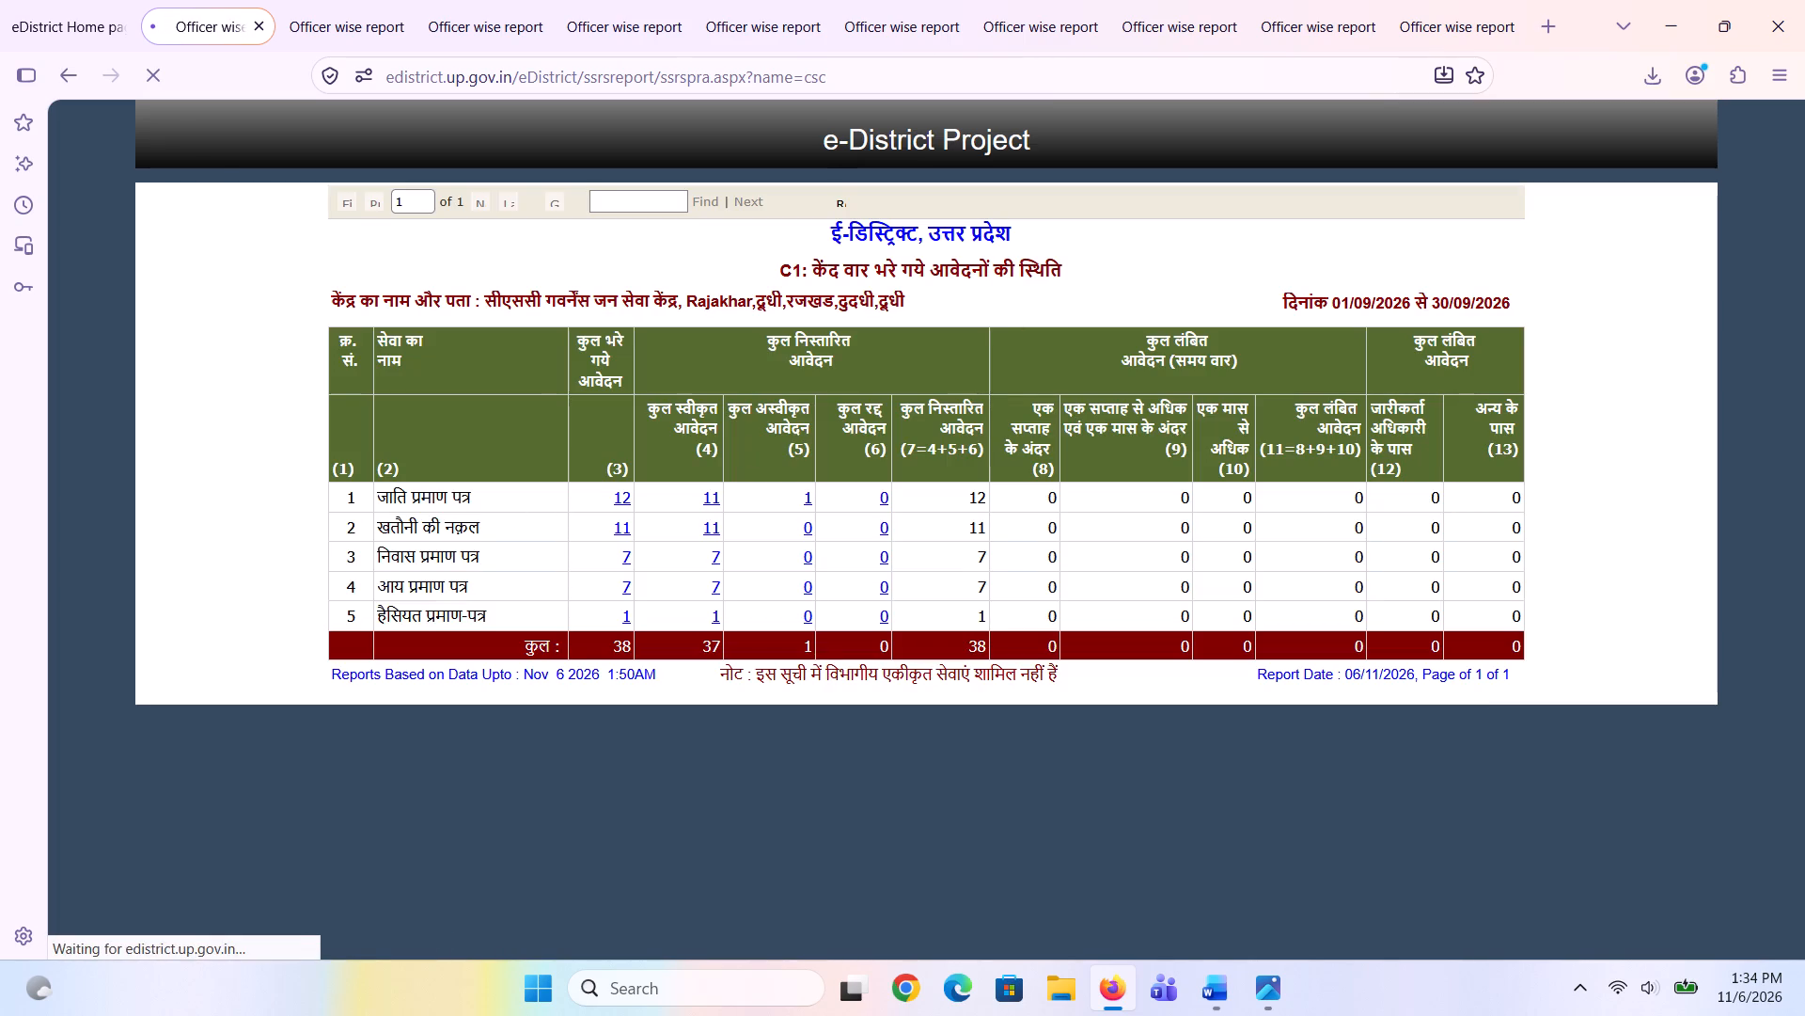
Open the September 2026 report's list of all filed जाति प्रमाण पत्र applications and examine its applicants.
{"action": "left_click", "coordinate": [616, 500]}
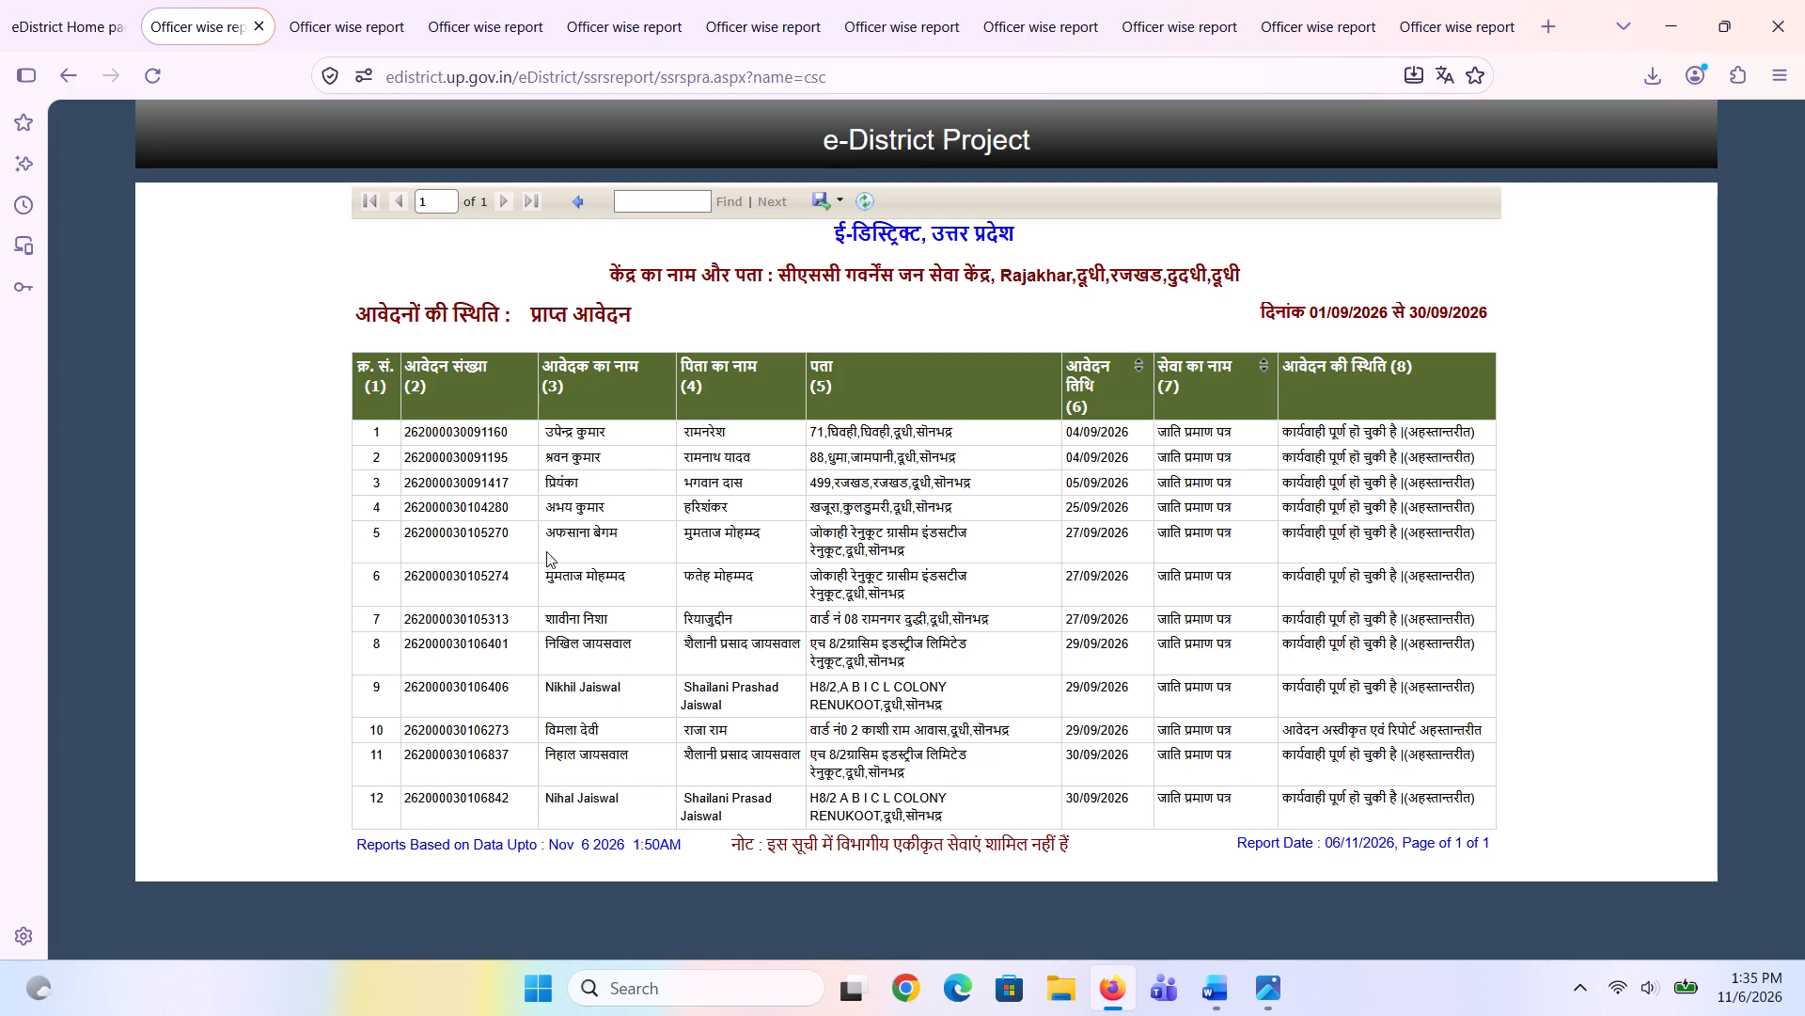
From the eDistrict home page, generate a new MIS of Submitted Application report from 01/10/2026 to 31/10/2026.
{"action": "left_click", "coordinate": [125, 35]}
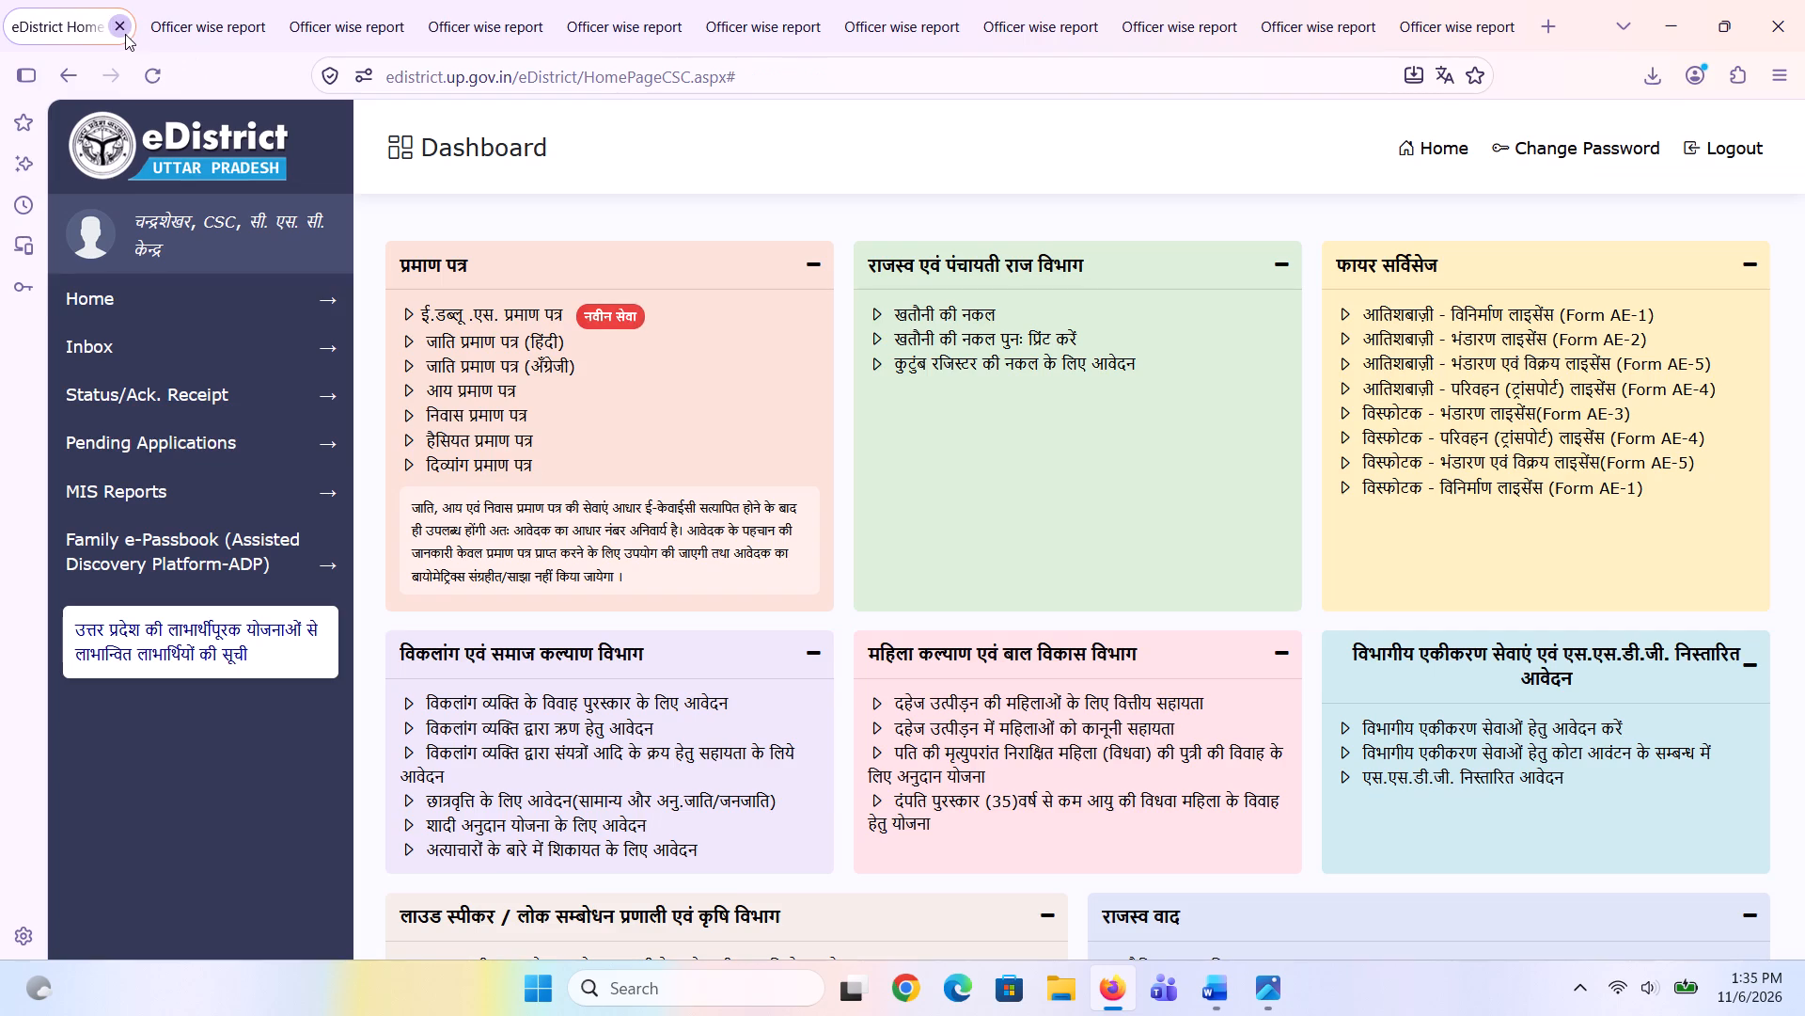
{"action": "left_click", "coordinate": [379, 530]}
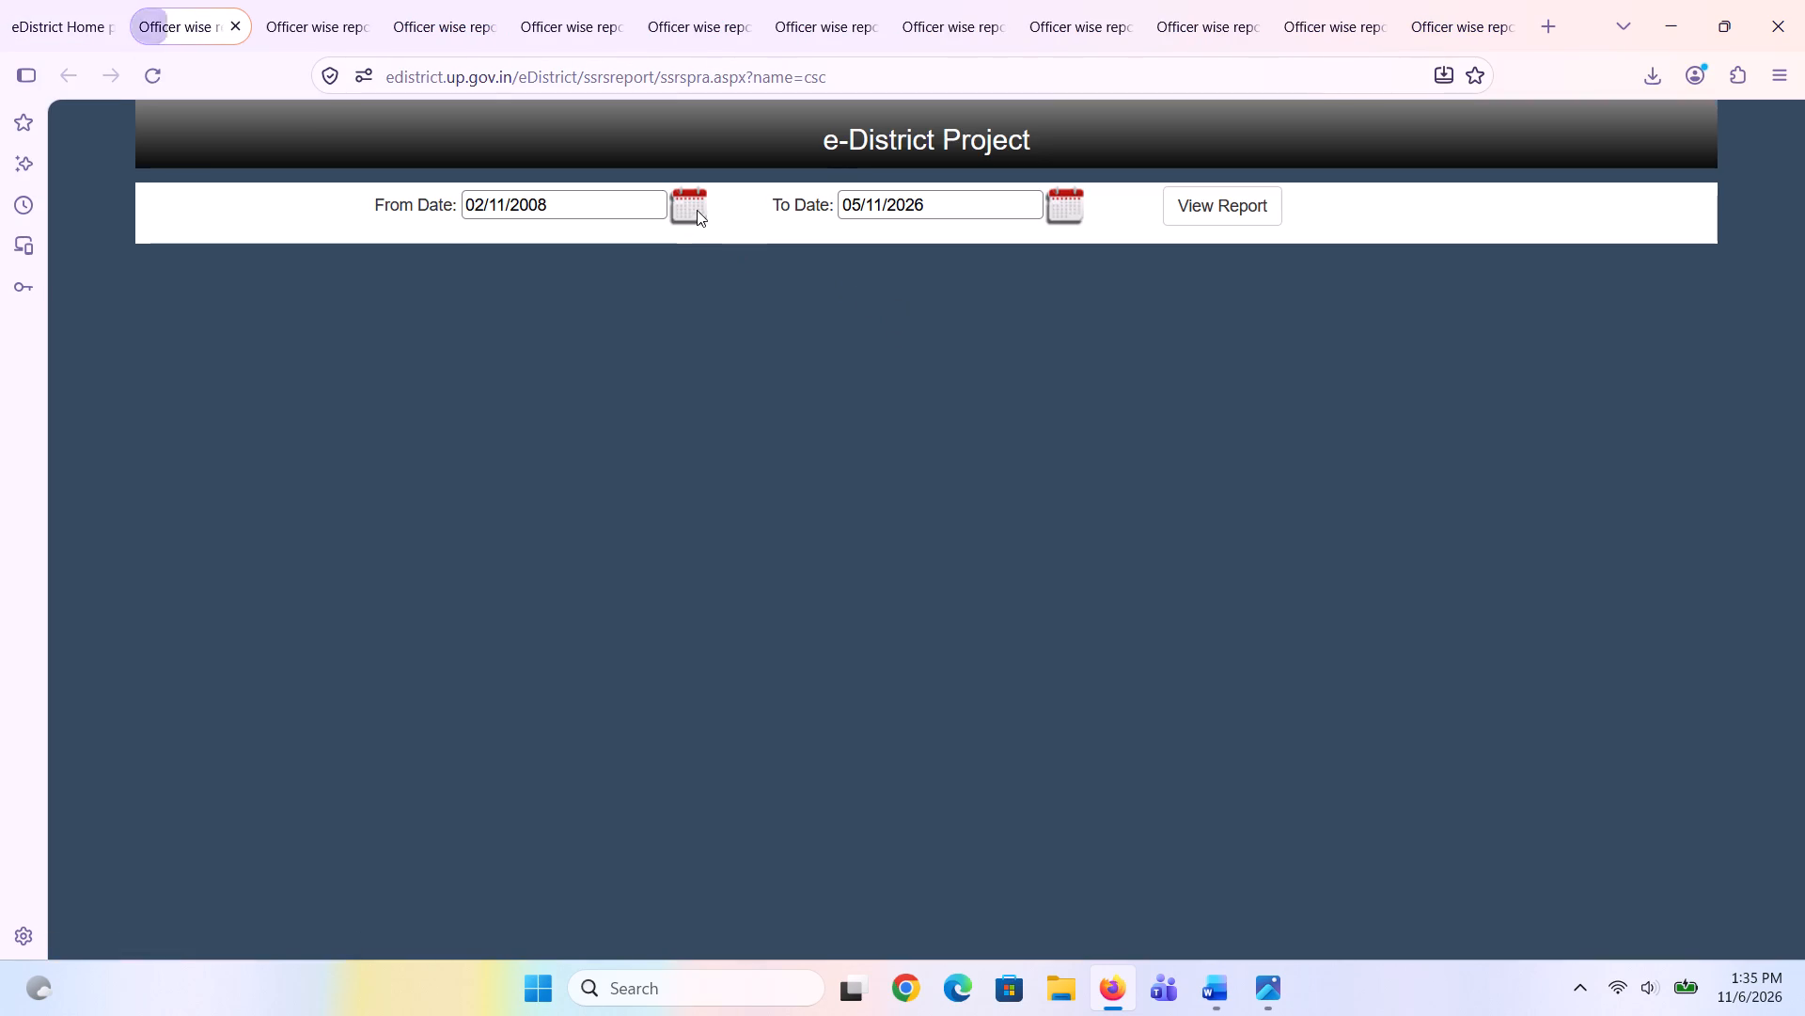
{"action": "left_click", "coordinate": [697, 210]}
{"action": "left_click", "coordinate": [675, 248]}
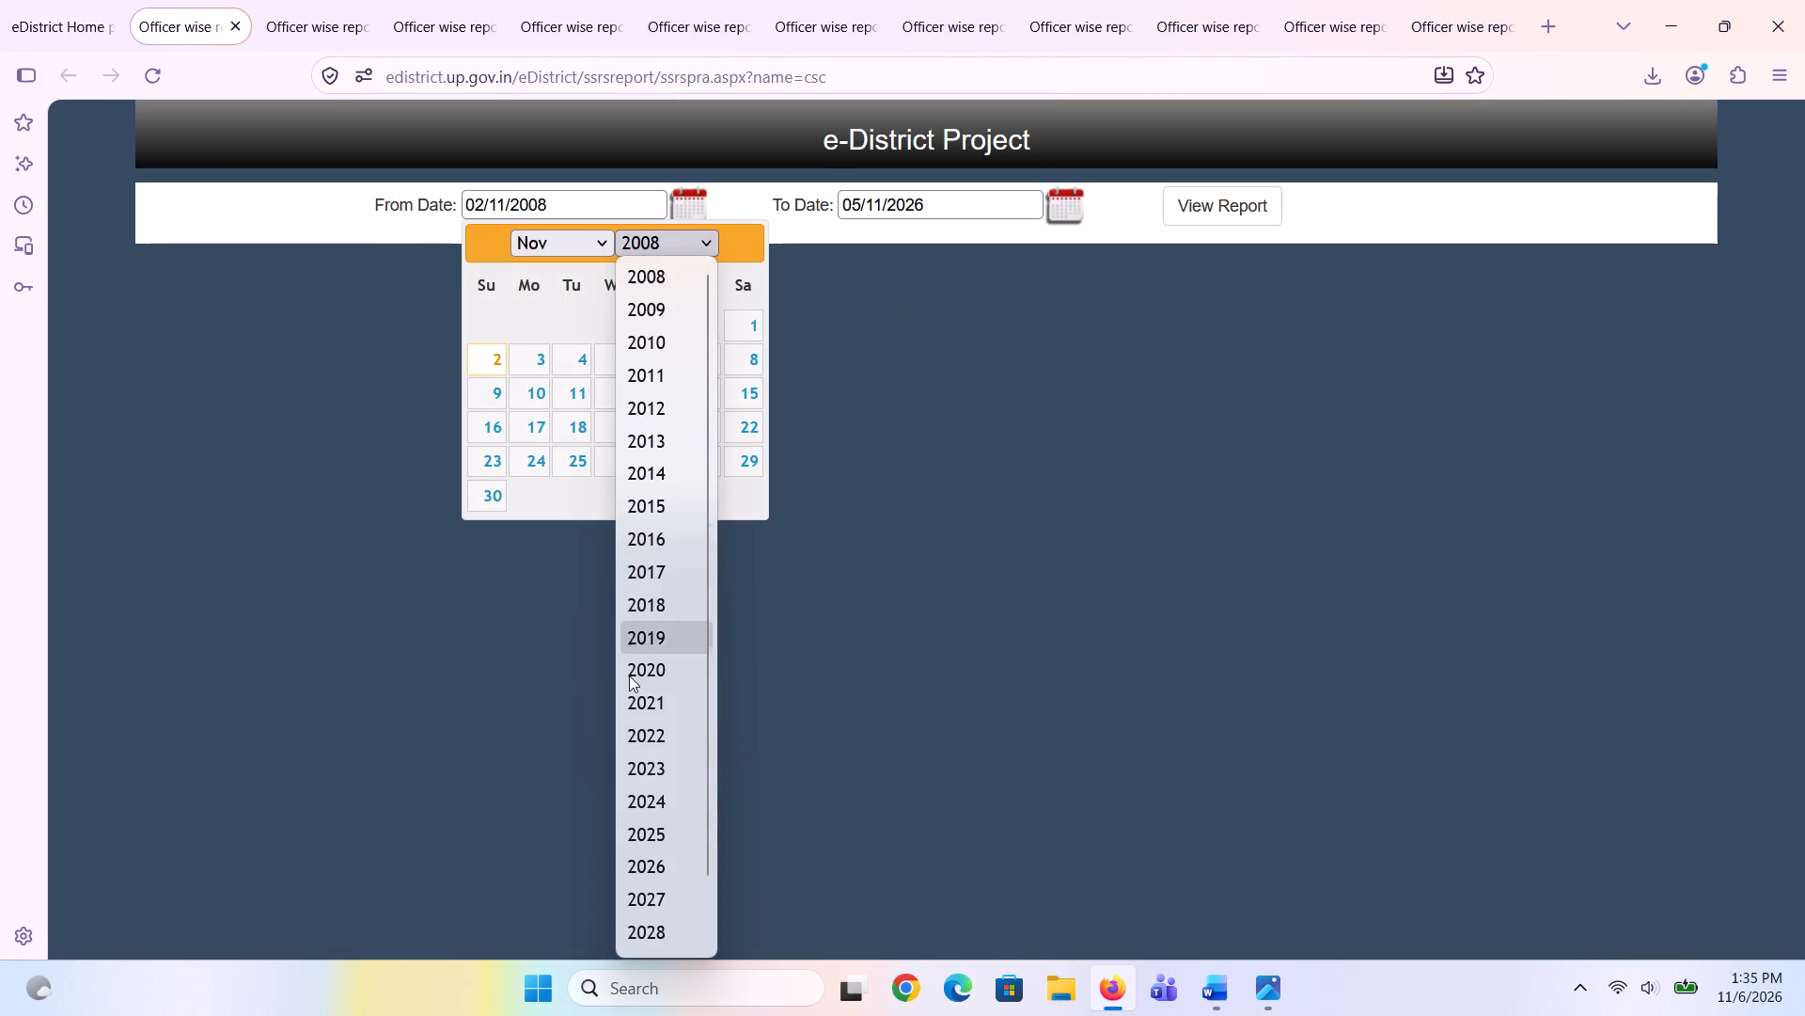
{"action": "left_click", "coordinate": [643, 862]}
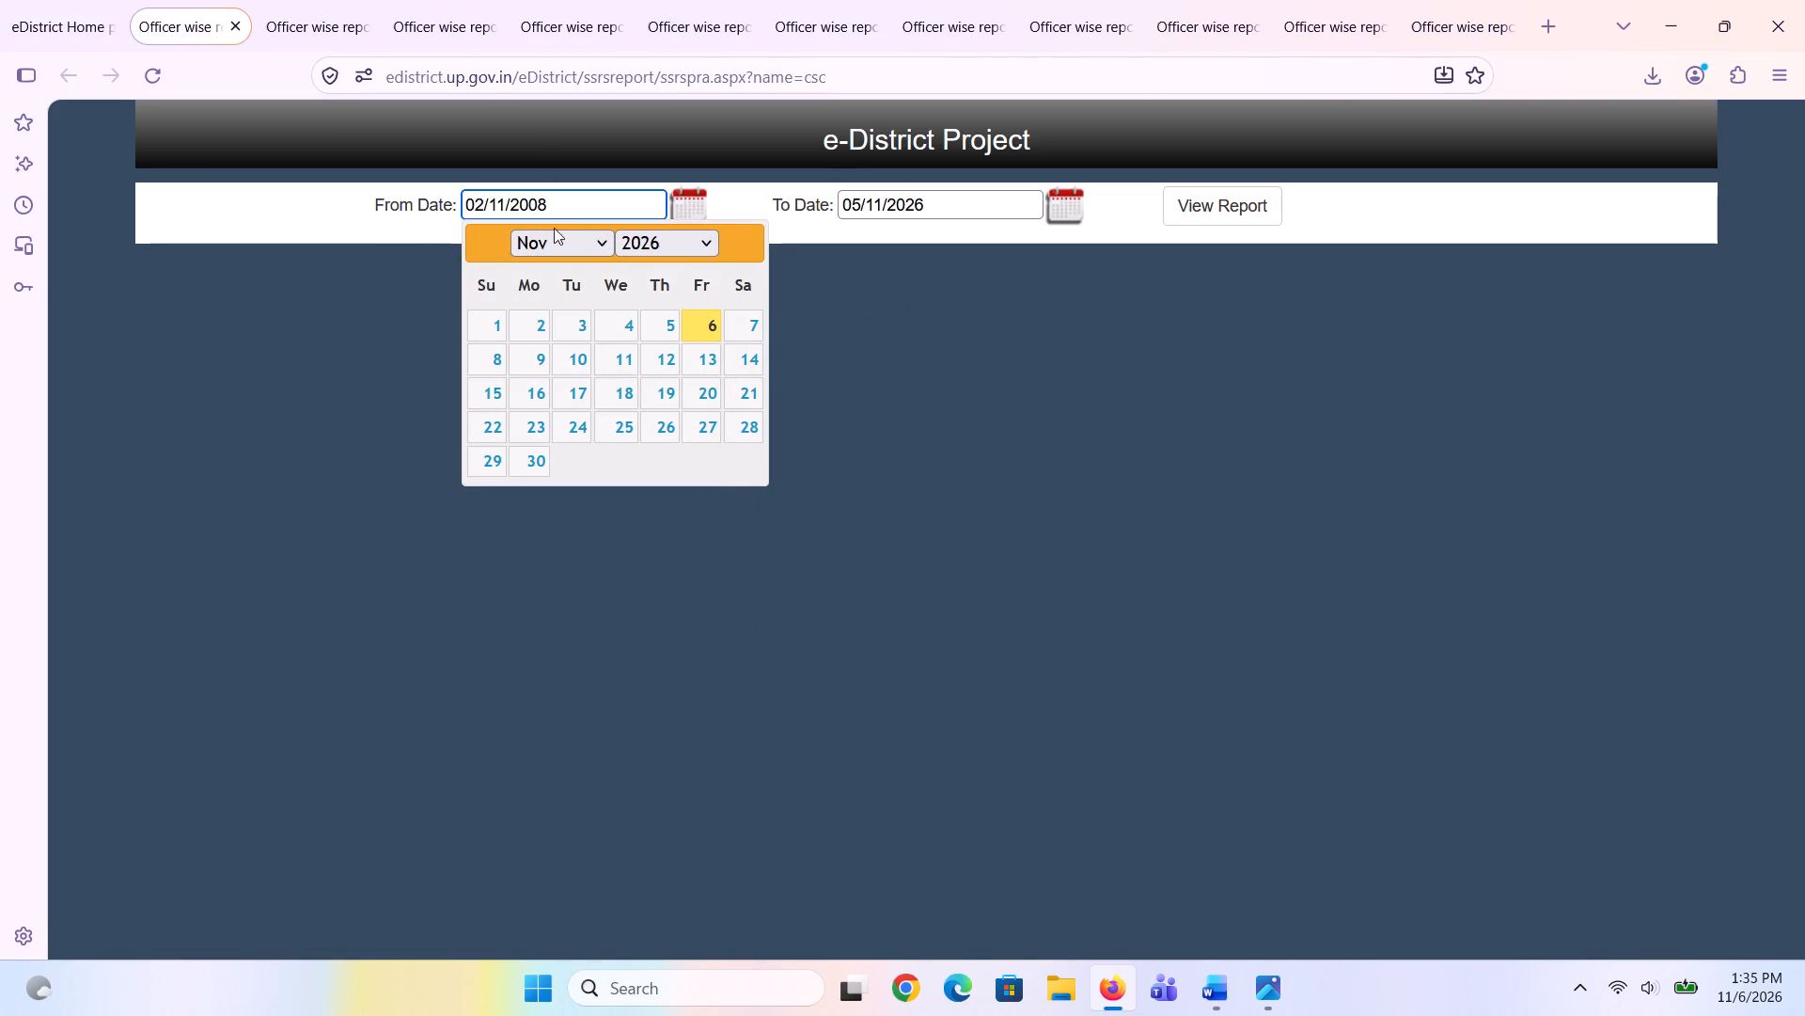
{"action": "left_click", "coordinate": [555, 237]}
{"action": "left_click", "coordinate": [538, 569]}
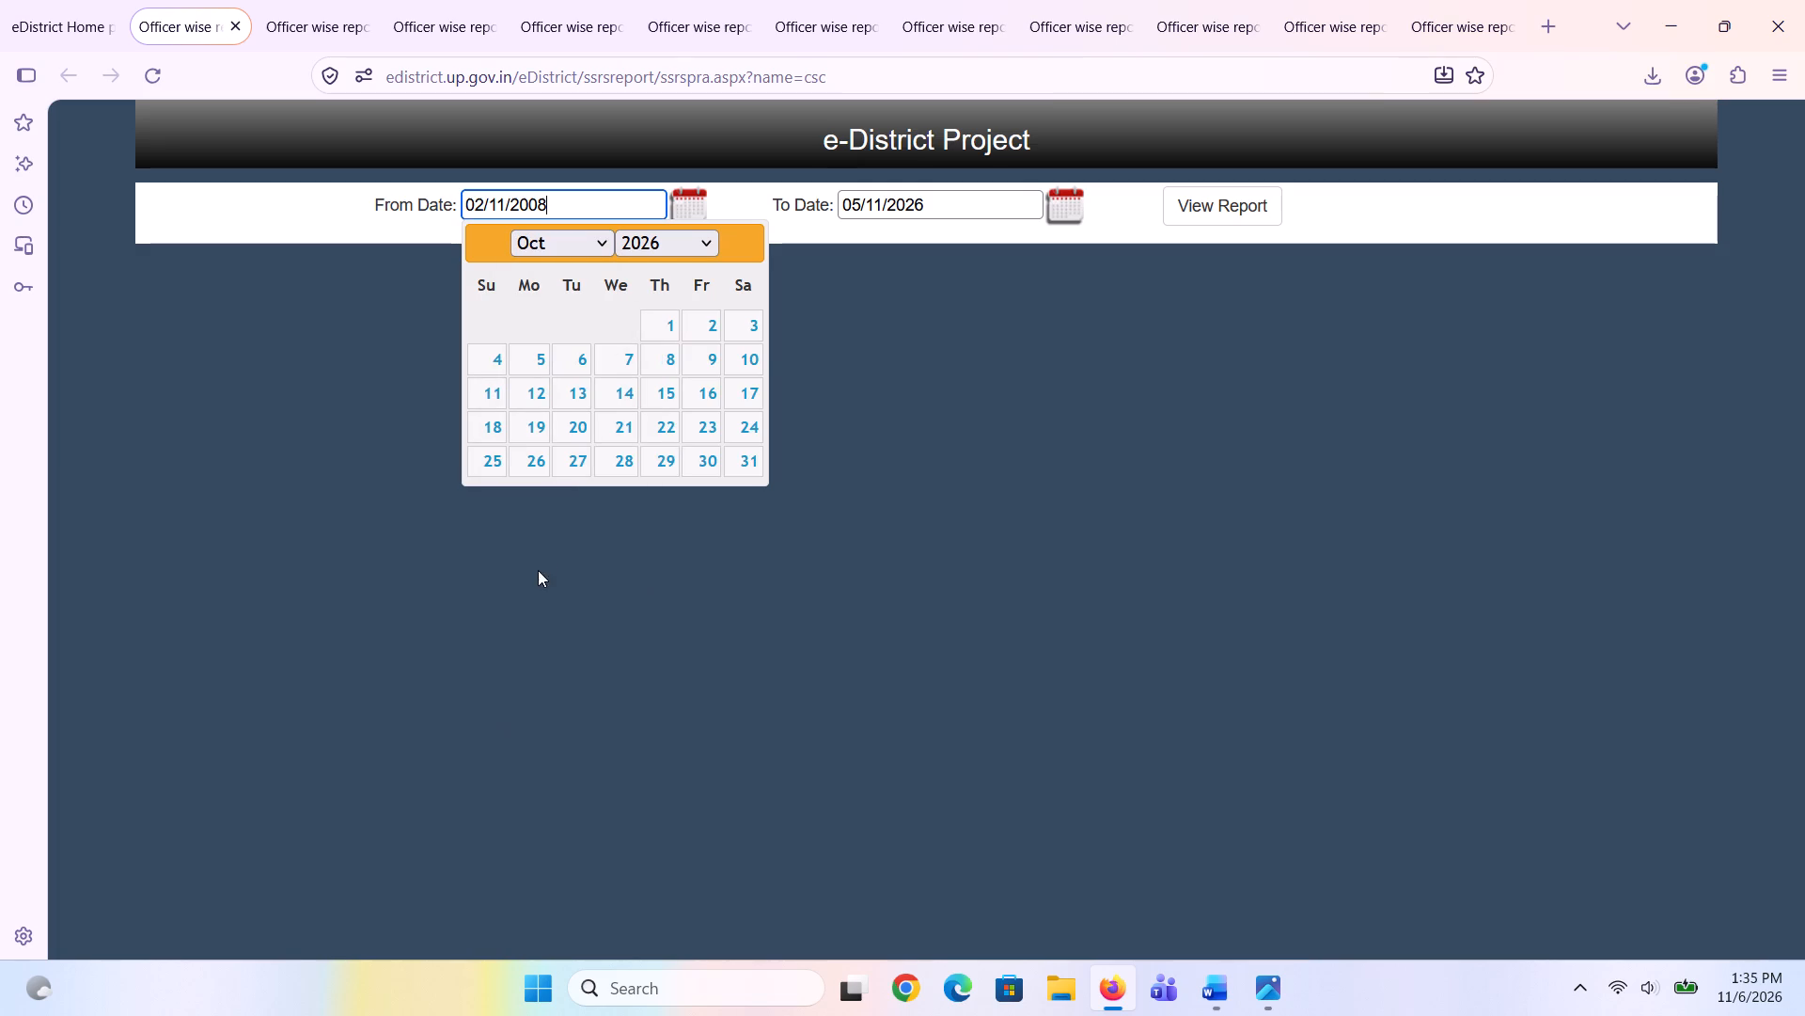
{"action": "left_click", "coordinate": [668, 333]}
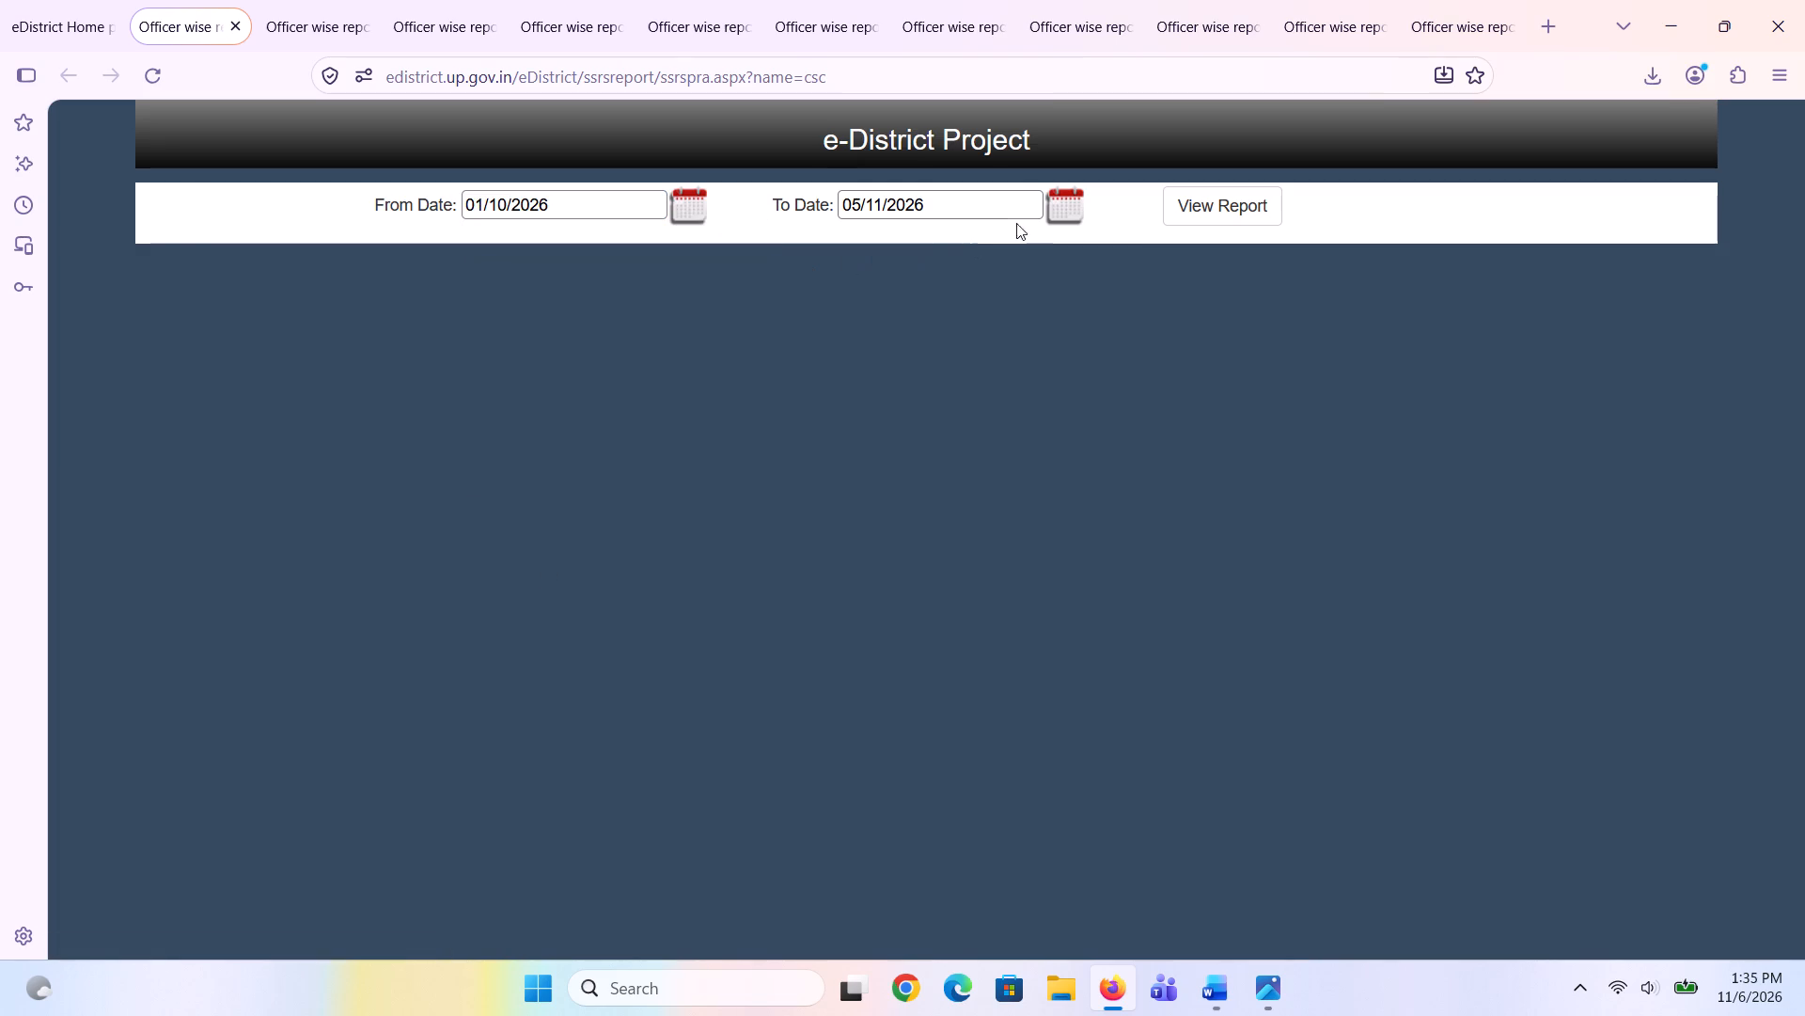
{"action": "left_click", "coordinate": [1060, 196]}
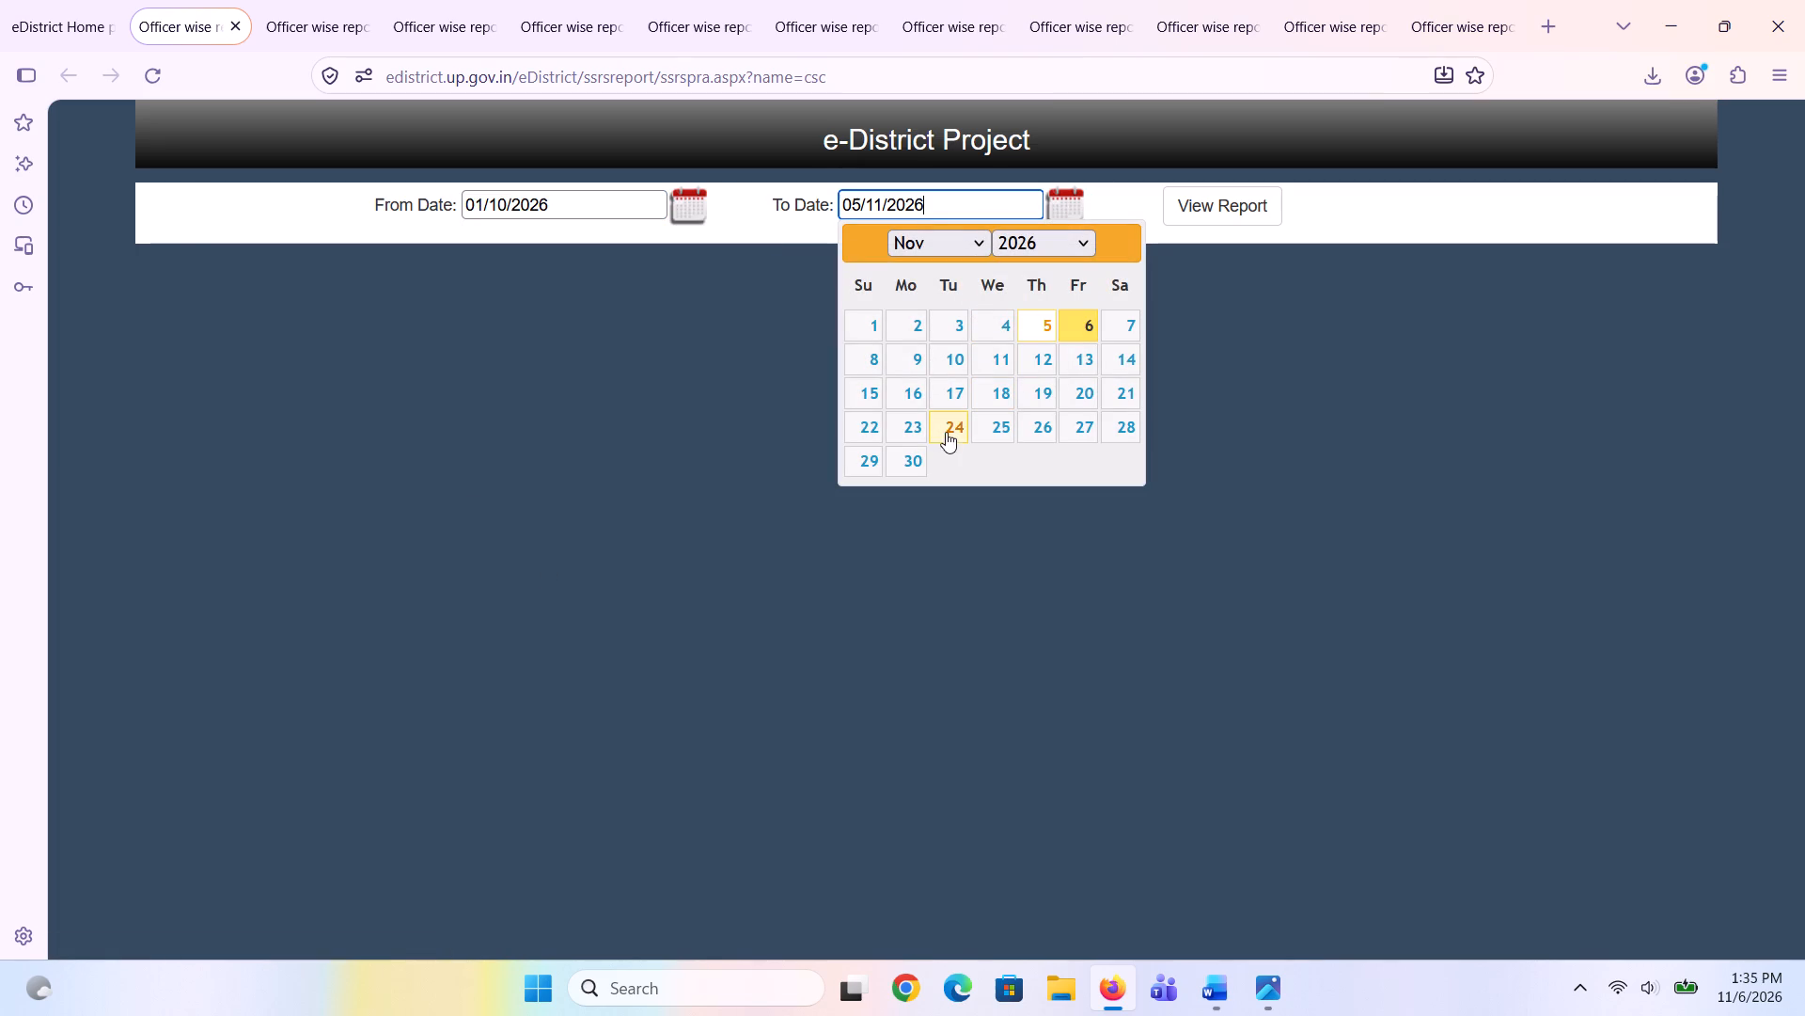
{"action": "left_click", "coordinate": [934, 254]}
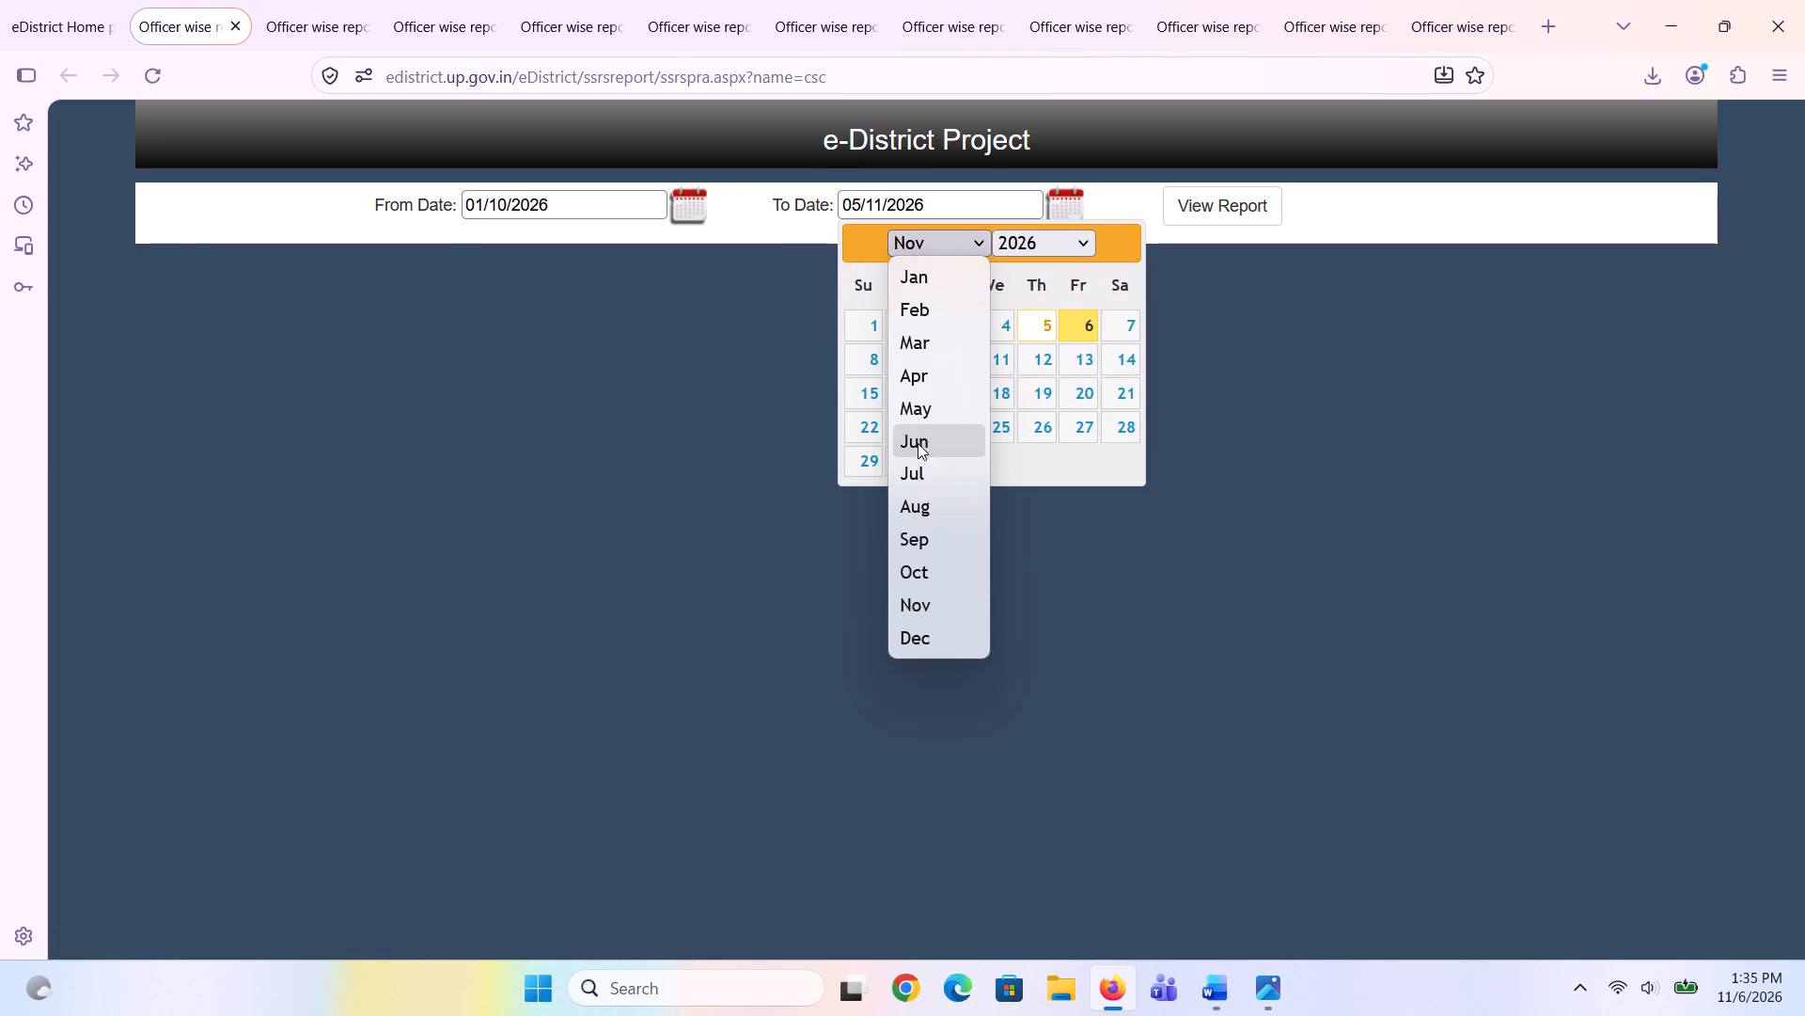
{"action": "left_click", "coordinate": [918, 583]}
{"action": "left_click", "coordinate": [1116, 458]}
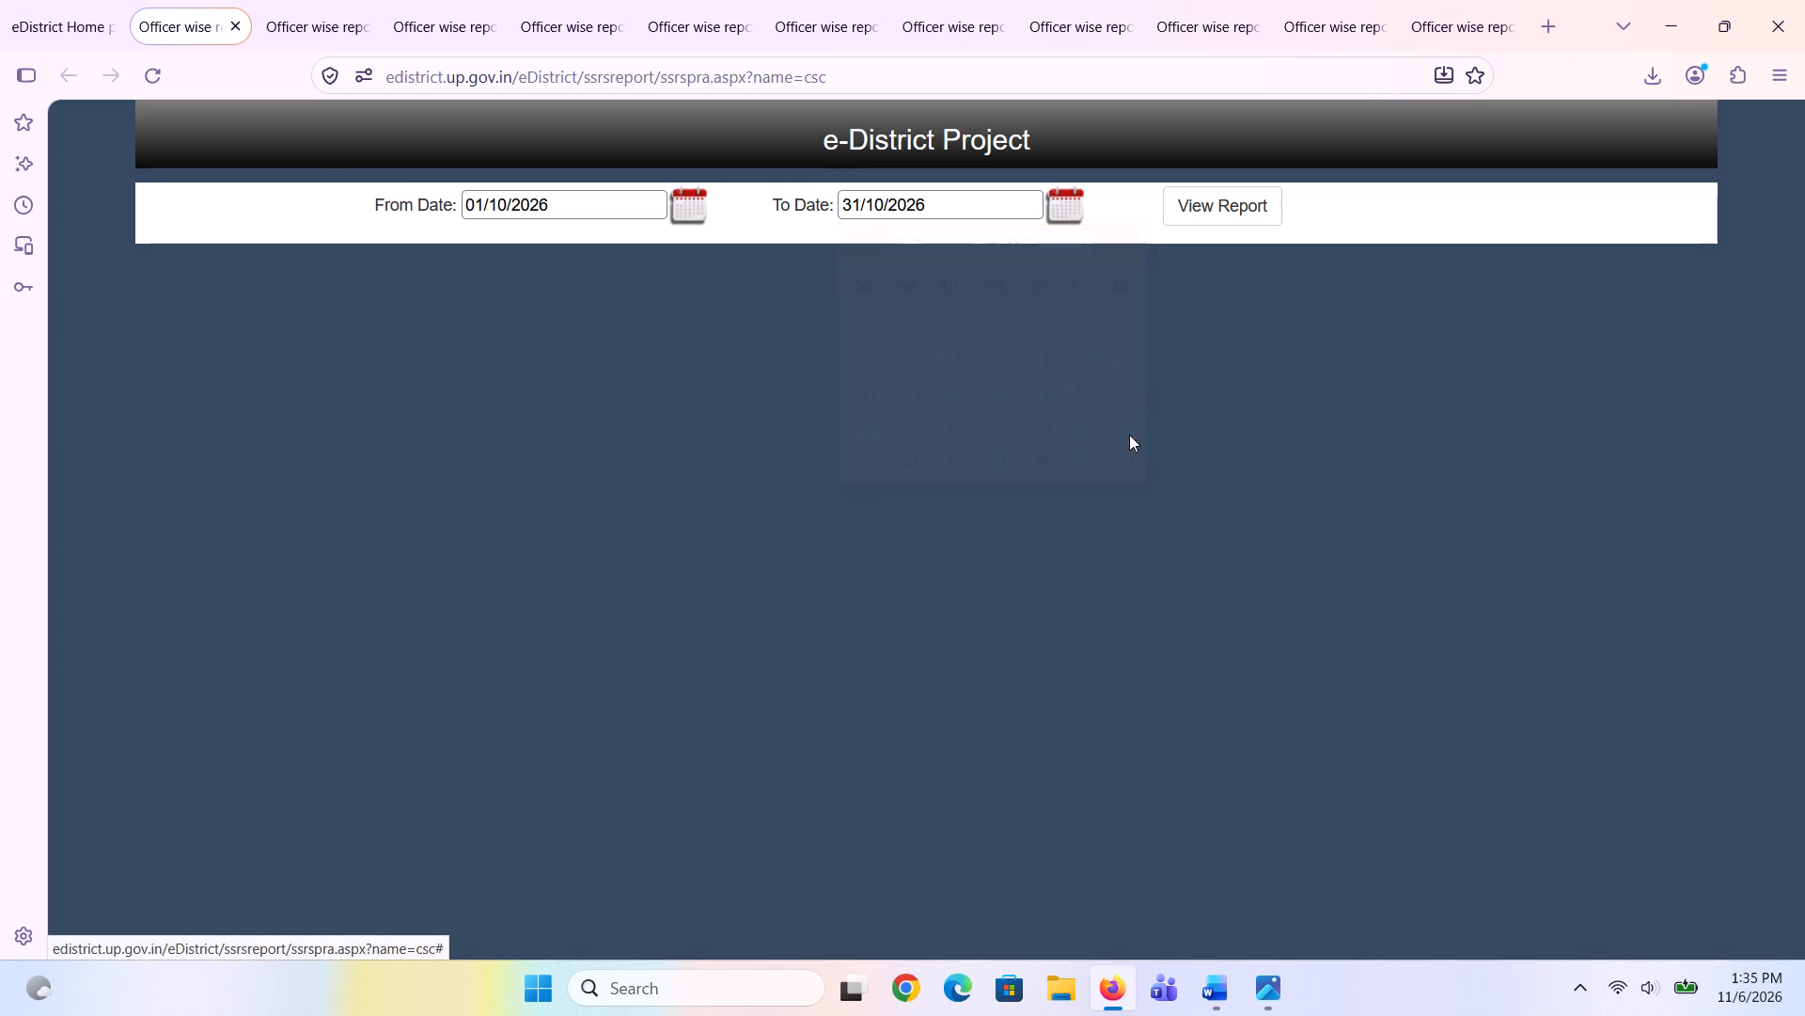
{"action": "left_click", "coordinate": [1203, 205]}
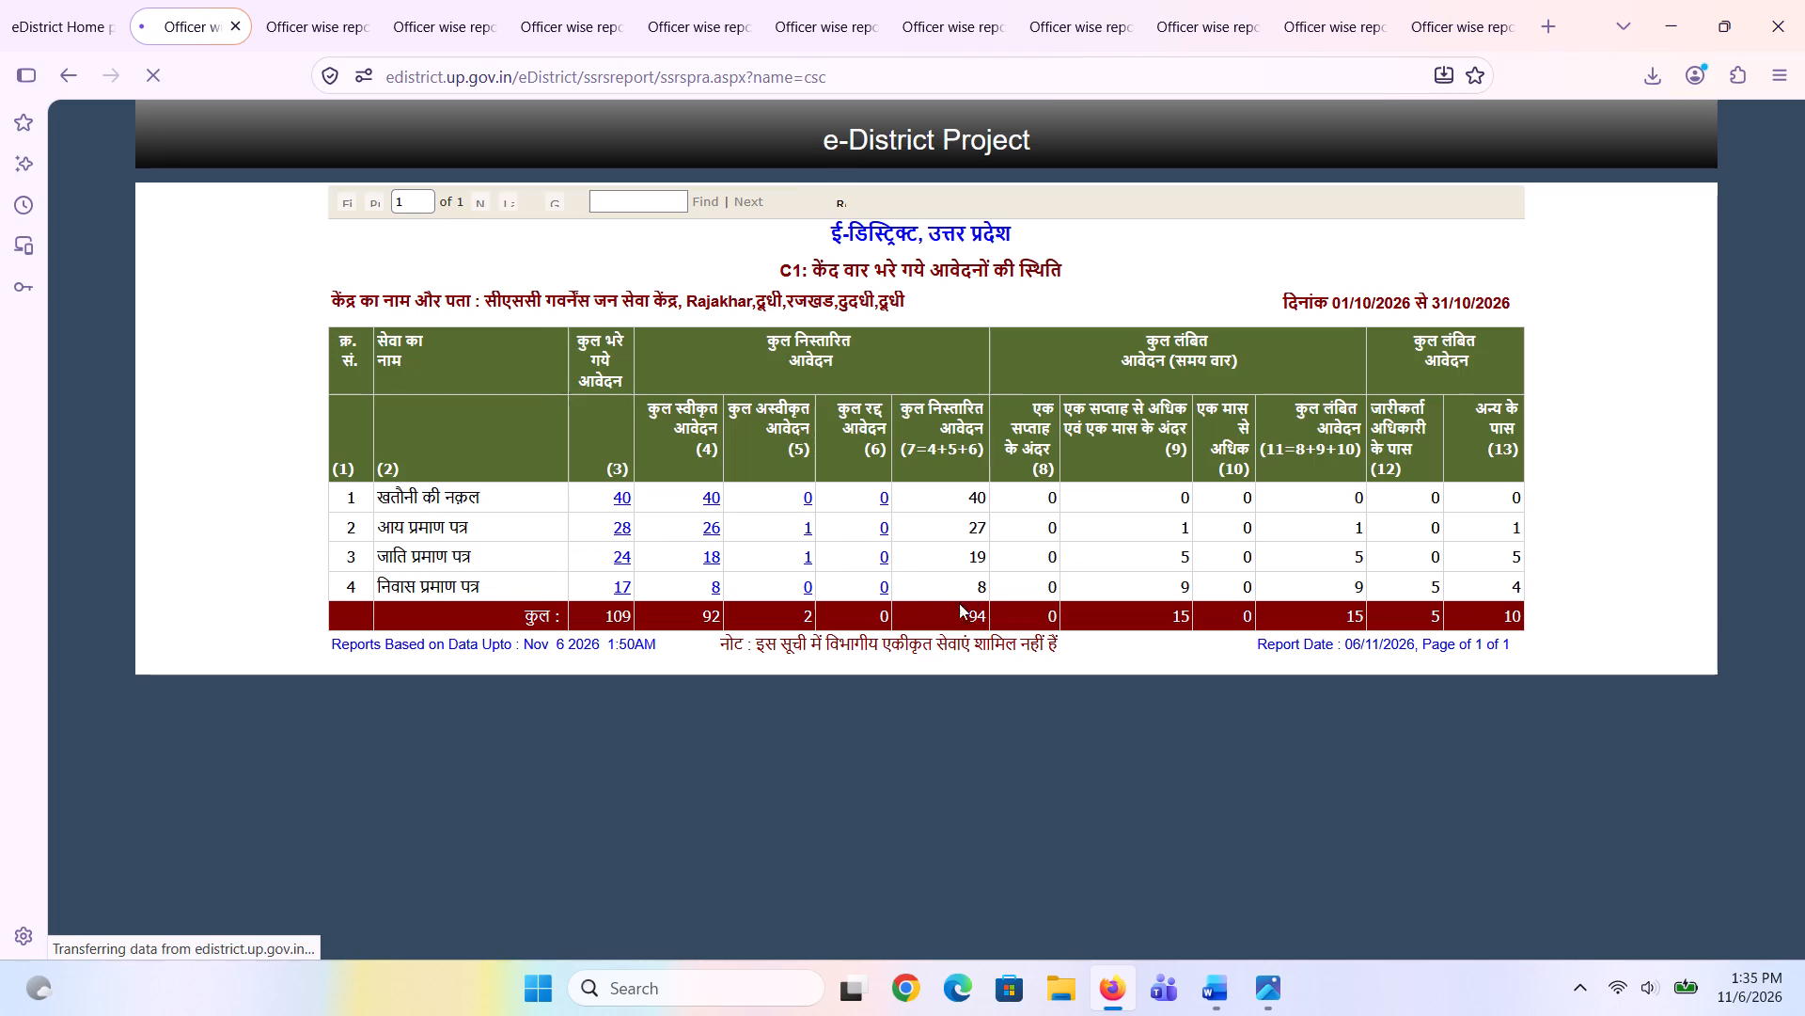
Open the October 2026 report's list of all filed जाति प्रमाण पत्र applications and examine its applicants.
{"action": "left_click", "coordinate": [629, 553]}
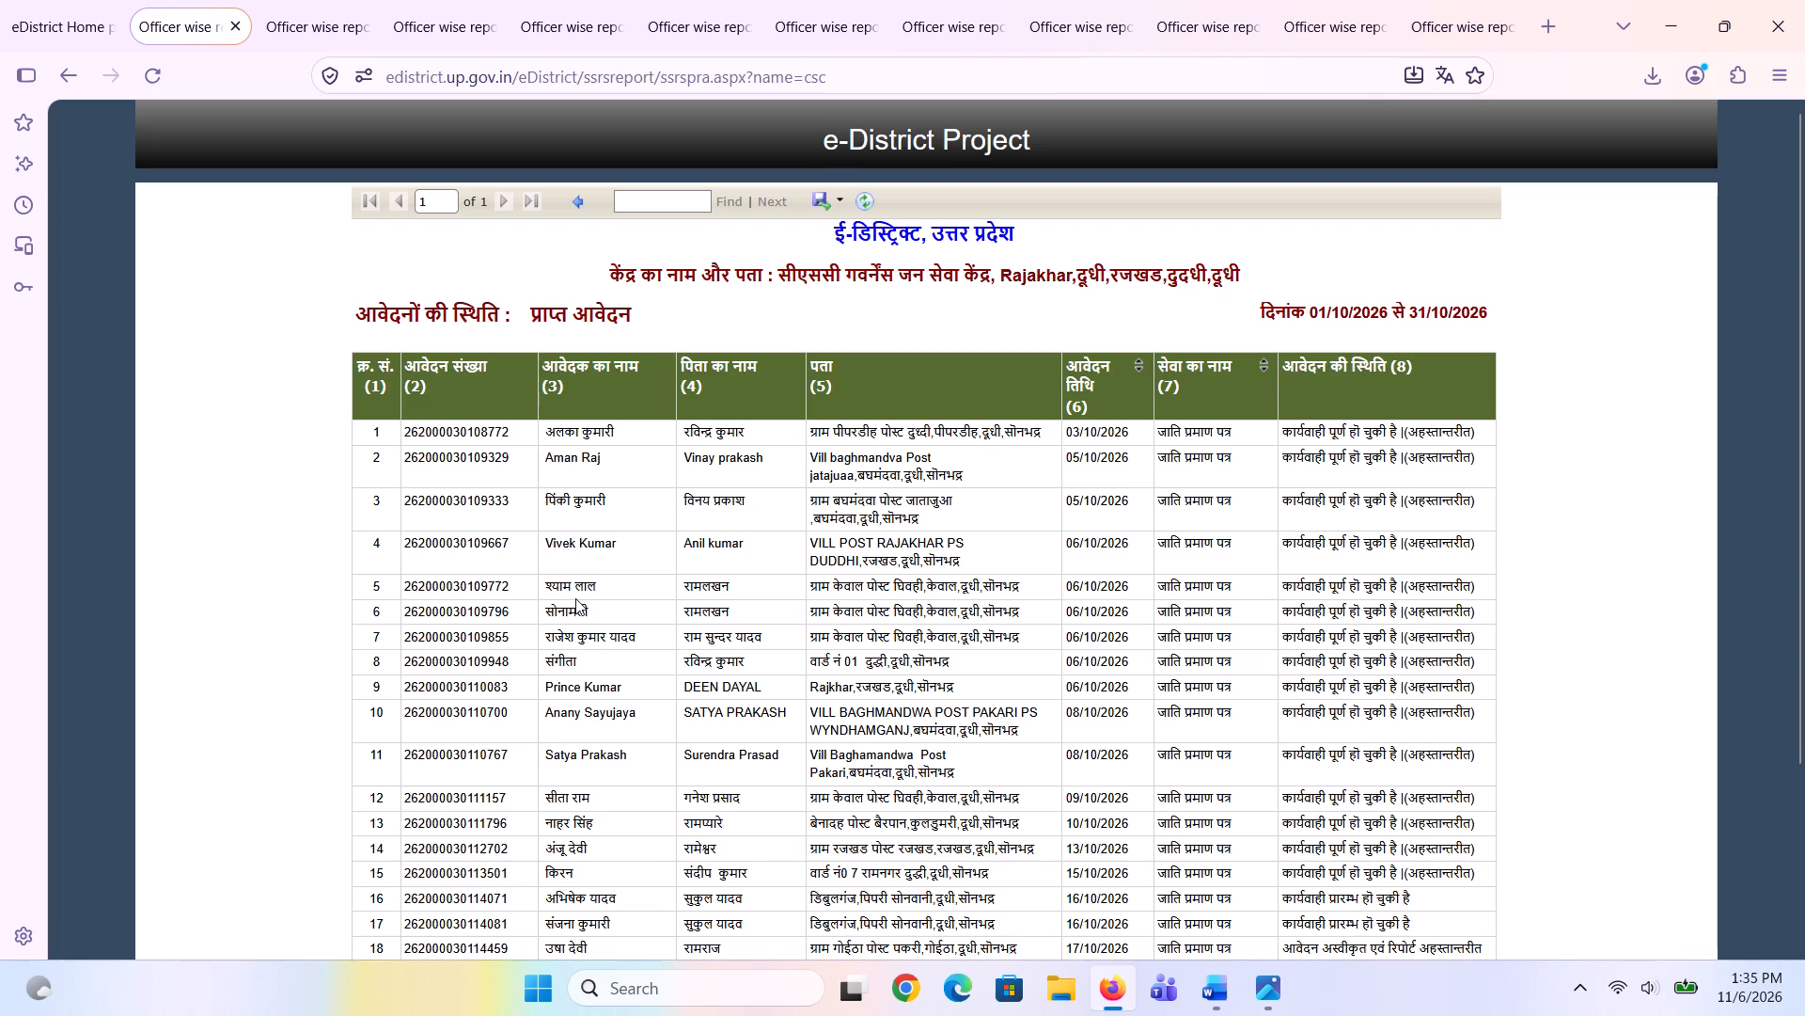
{"action": "scroll", "coordinate": [573, 588], "scroll_direction": "down", "scroll_amount": 1}
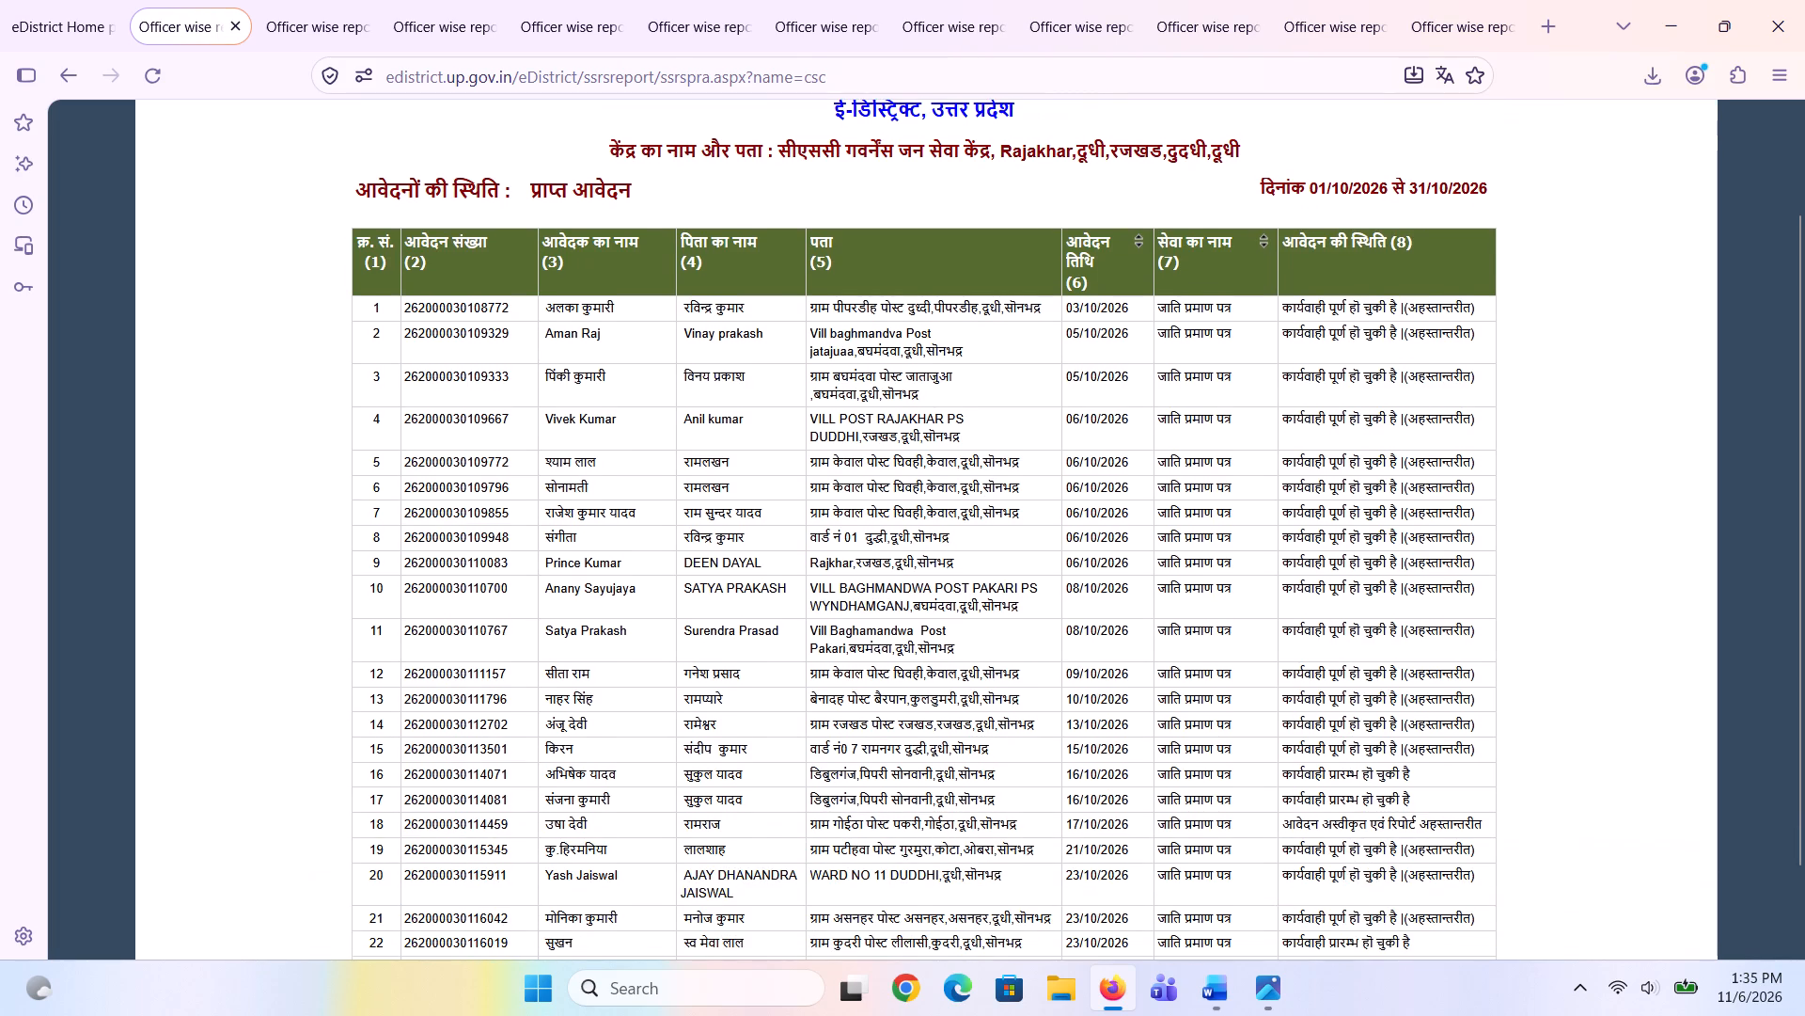
{"action": "scroll", "coordinate": [577, 821], "scroll_direction": "down", "scroll_amount": 1}
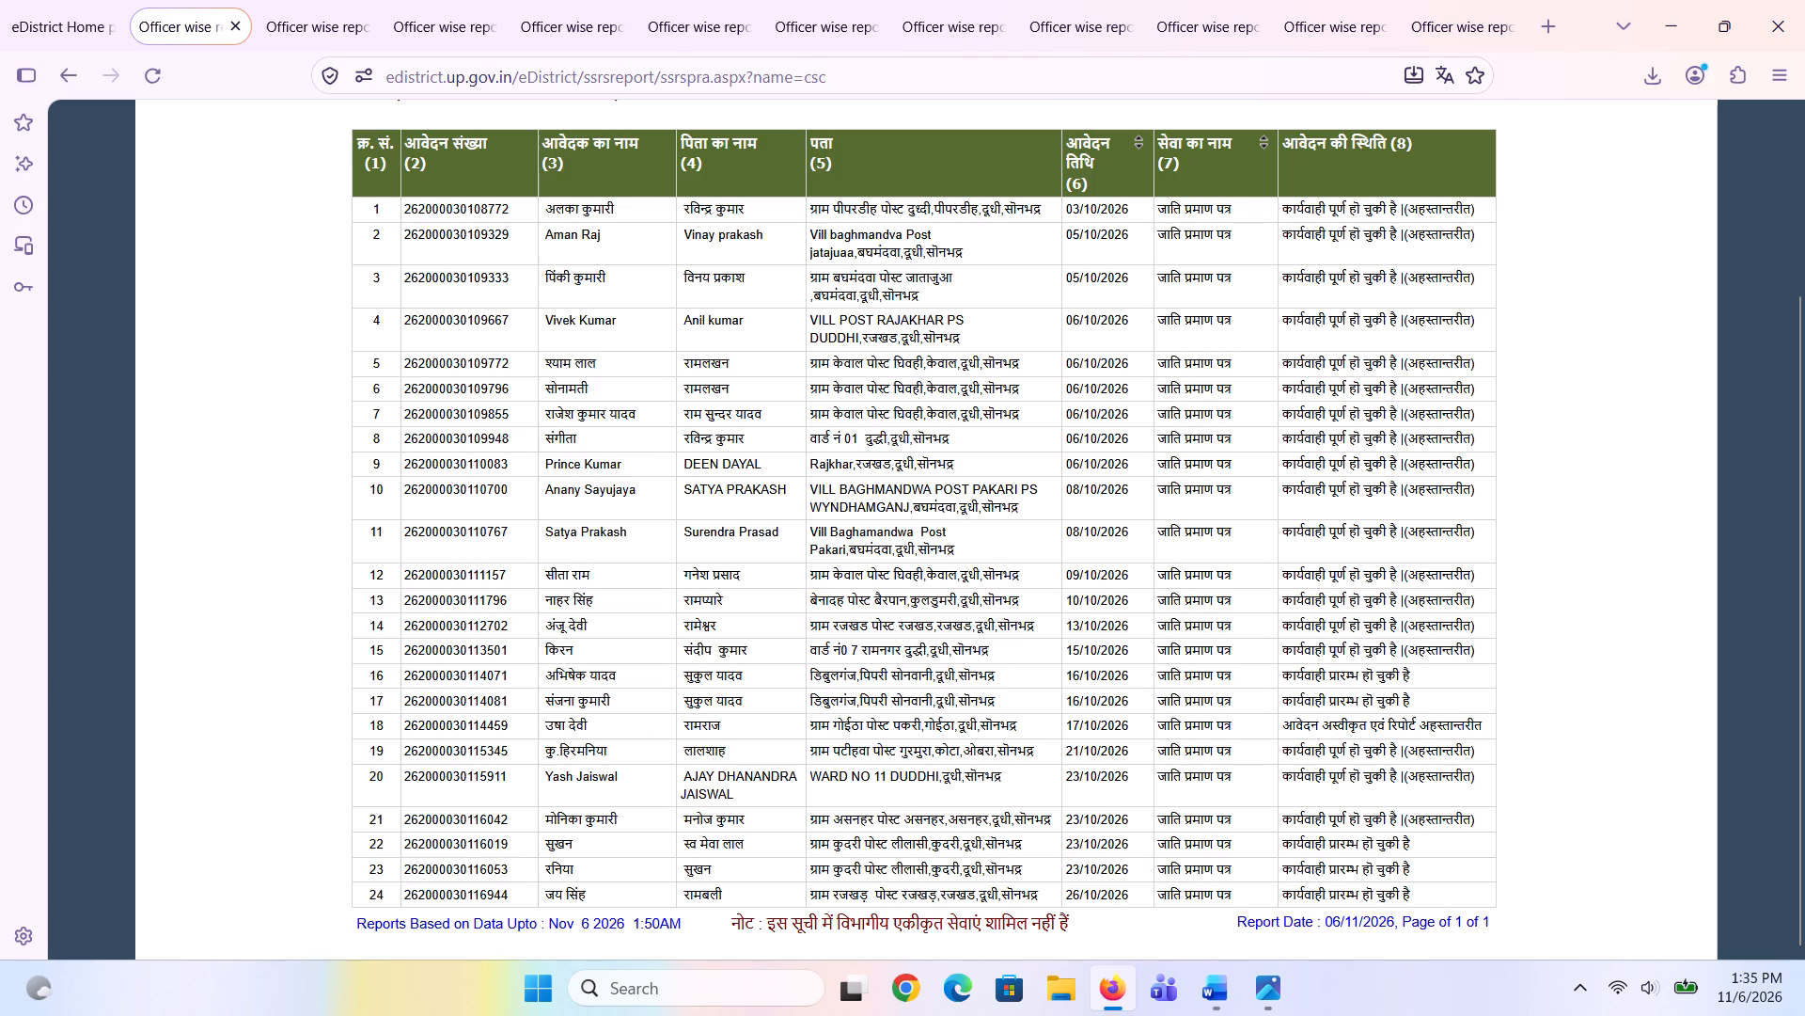
{"action": "scroll", "coordinate": [560, 489], "scroll_direction": "down", "scroll_amount": 1}
{"action": "scroll", "coordinate": [566, 433], "scroll_direction": "up", "scroll_amount": 2}
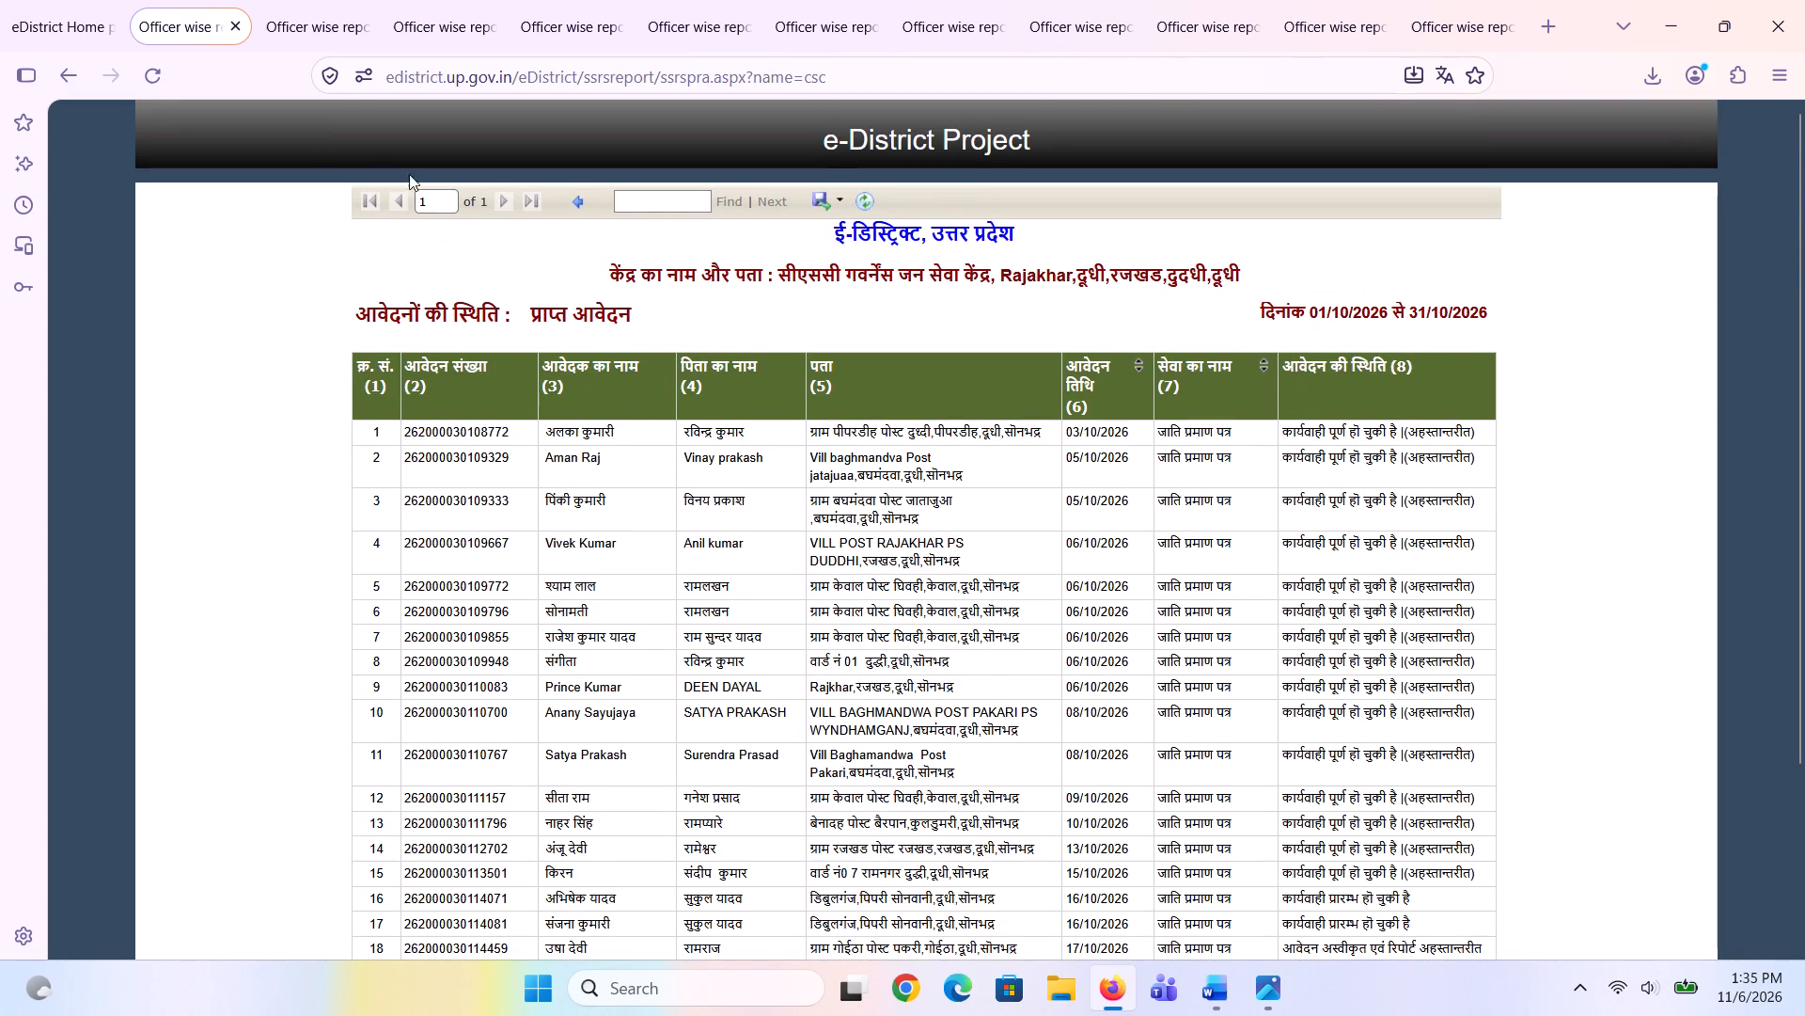
From the eDistrict home page, generate another MIS of Submitted Application report from 01/07/2026 to 31/07/2026.
{"action": "left_click", "coordinate": [57, 11]}
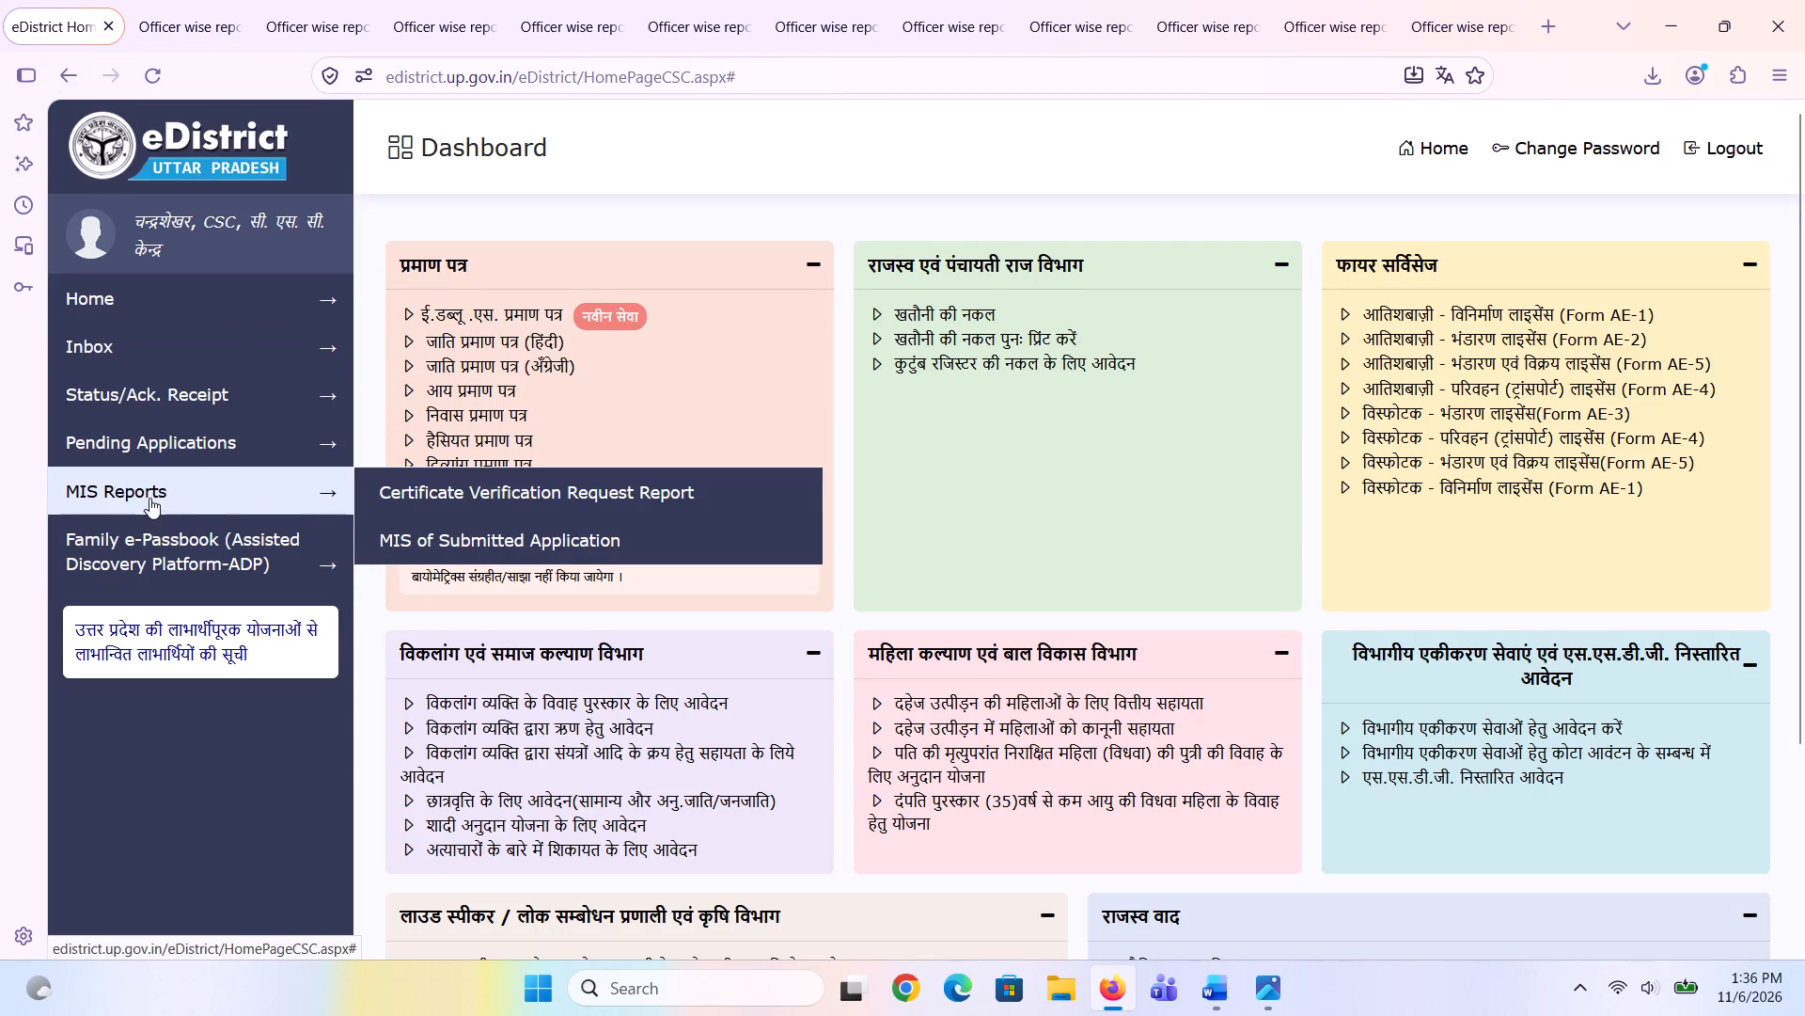
{"action": "left_click", "coordinate": [481, 534]}
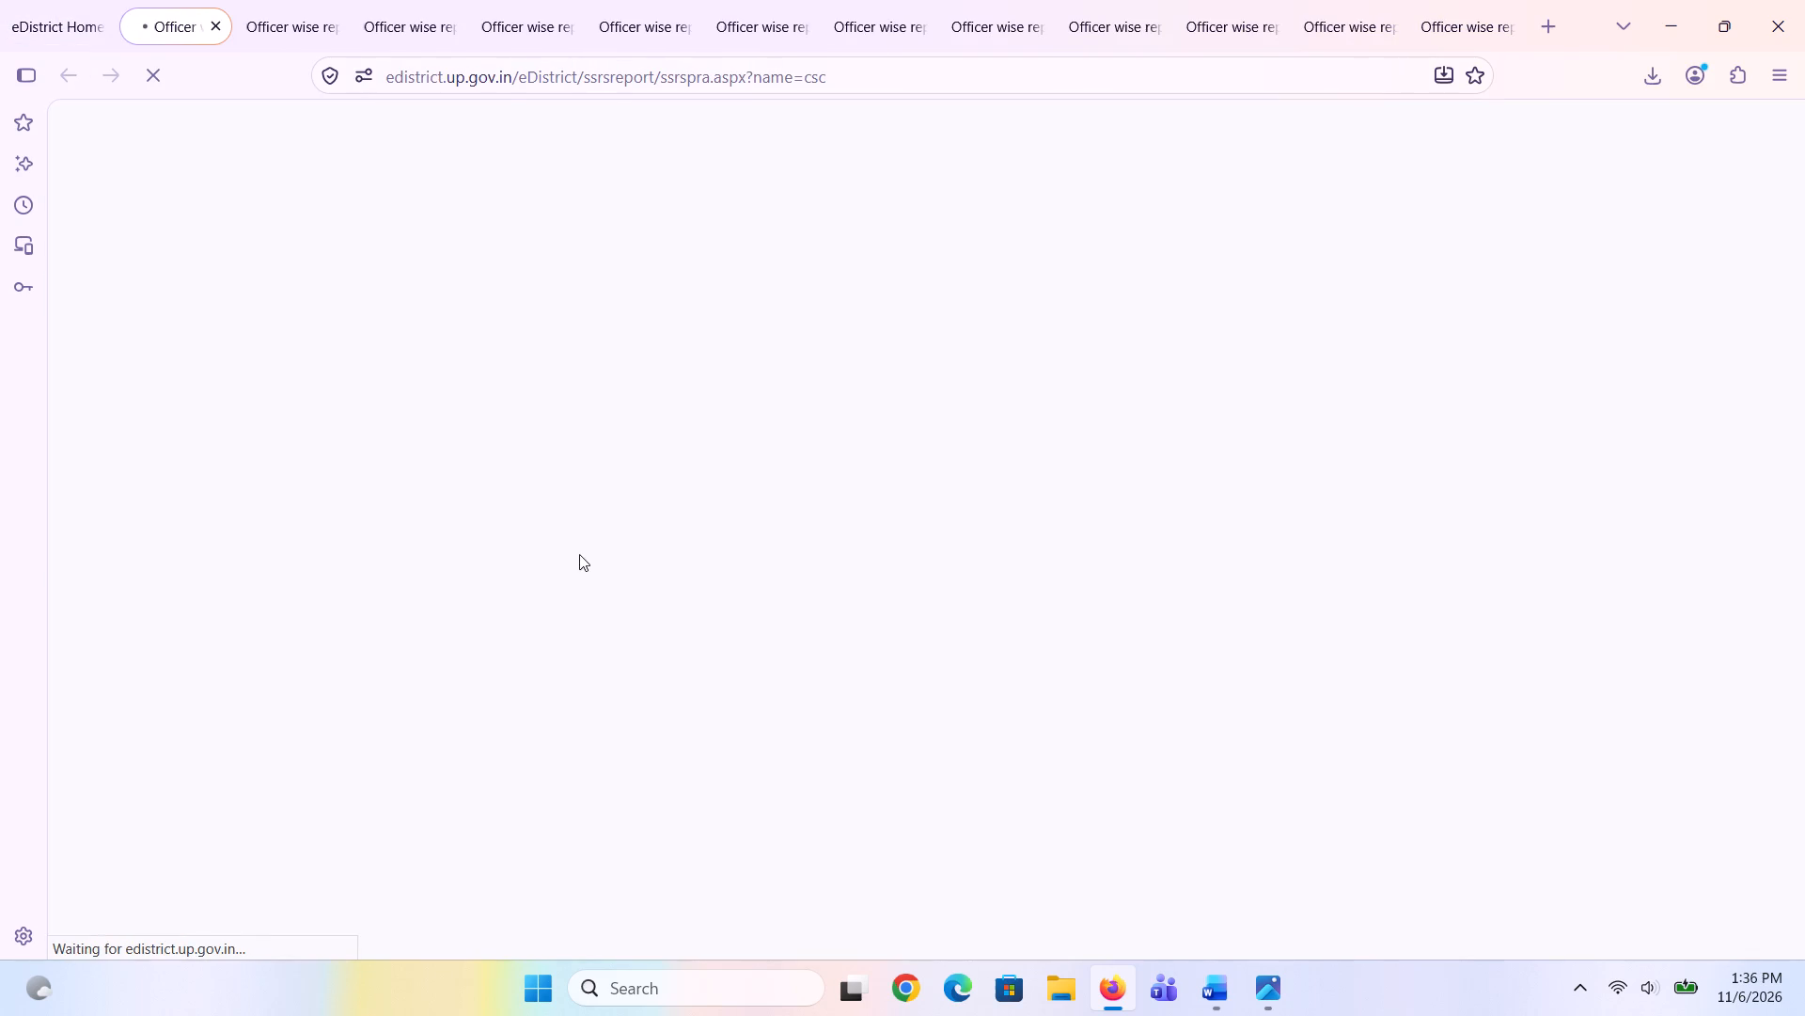
{"action": "left_click", "coordinate": [684, 211]}
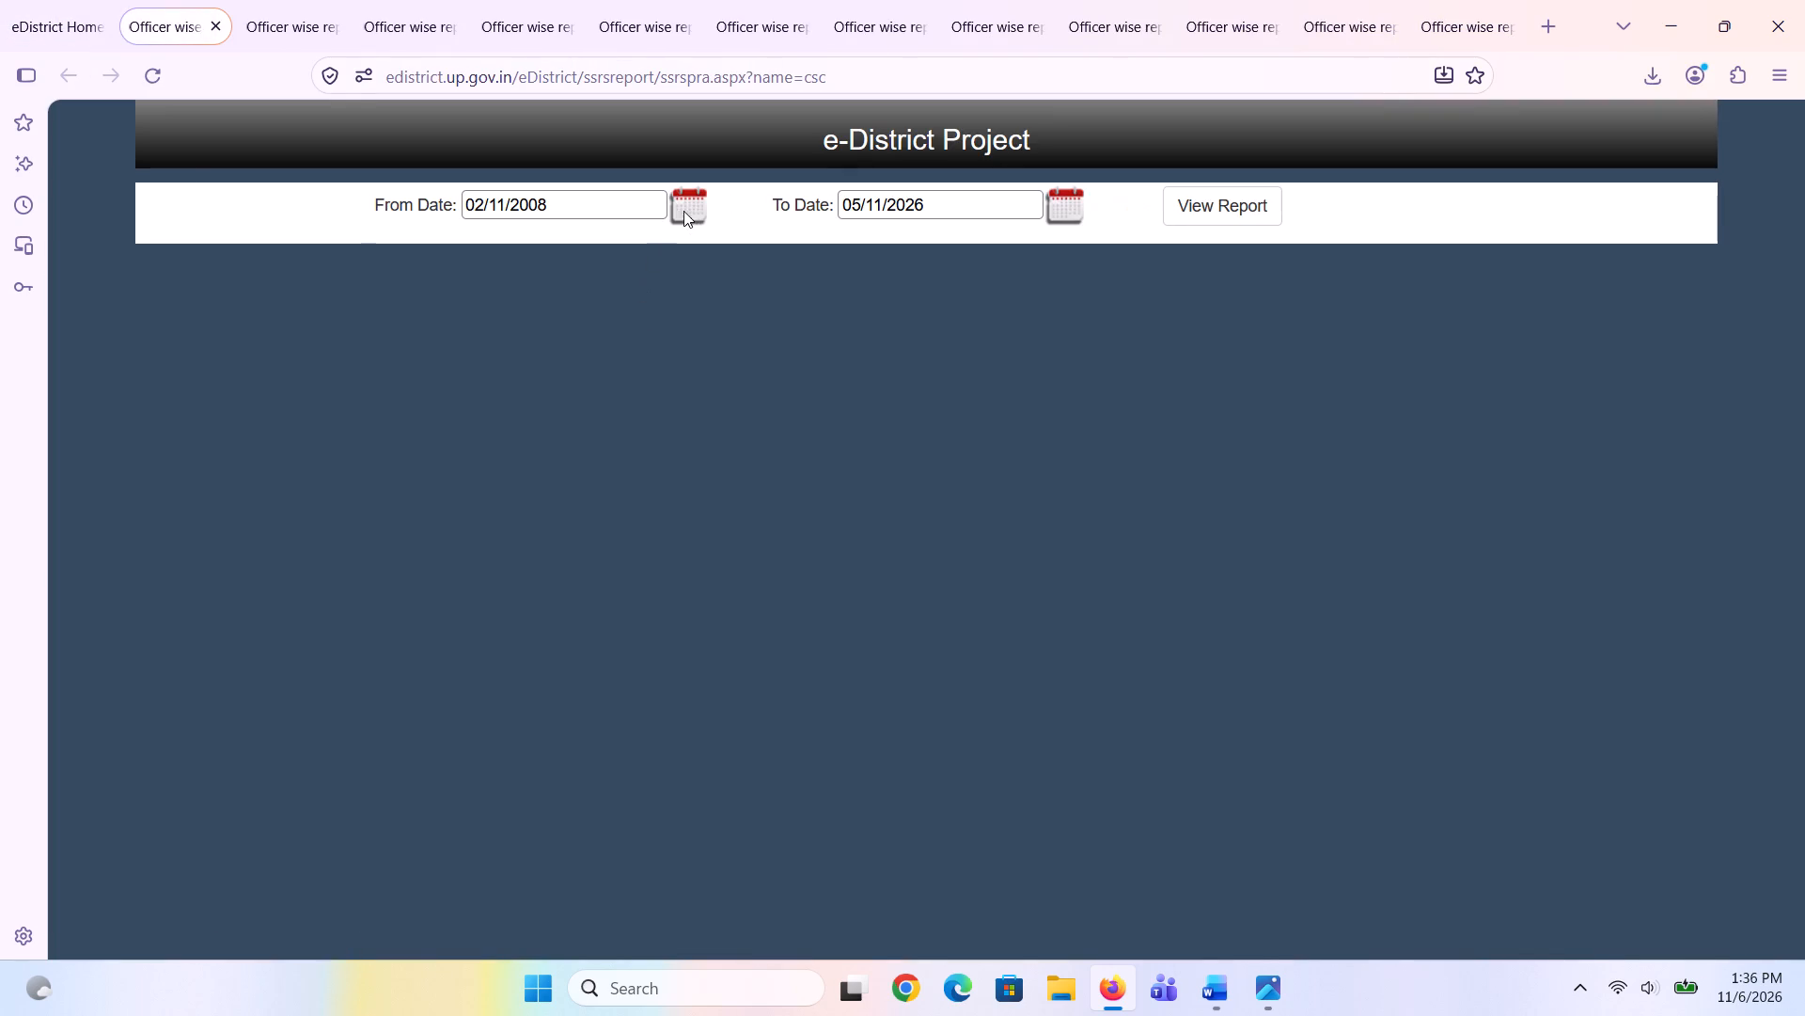
{"action": "left_click", "coordinate": [686, 247]}
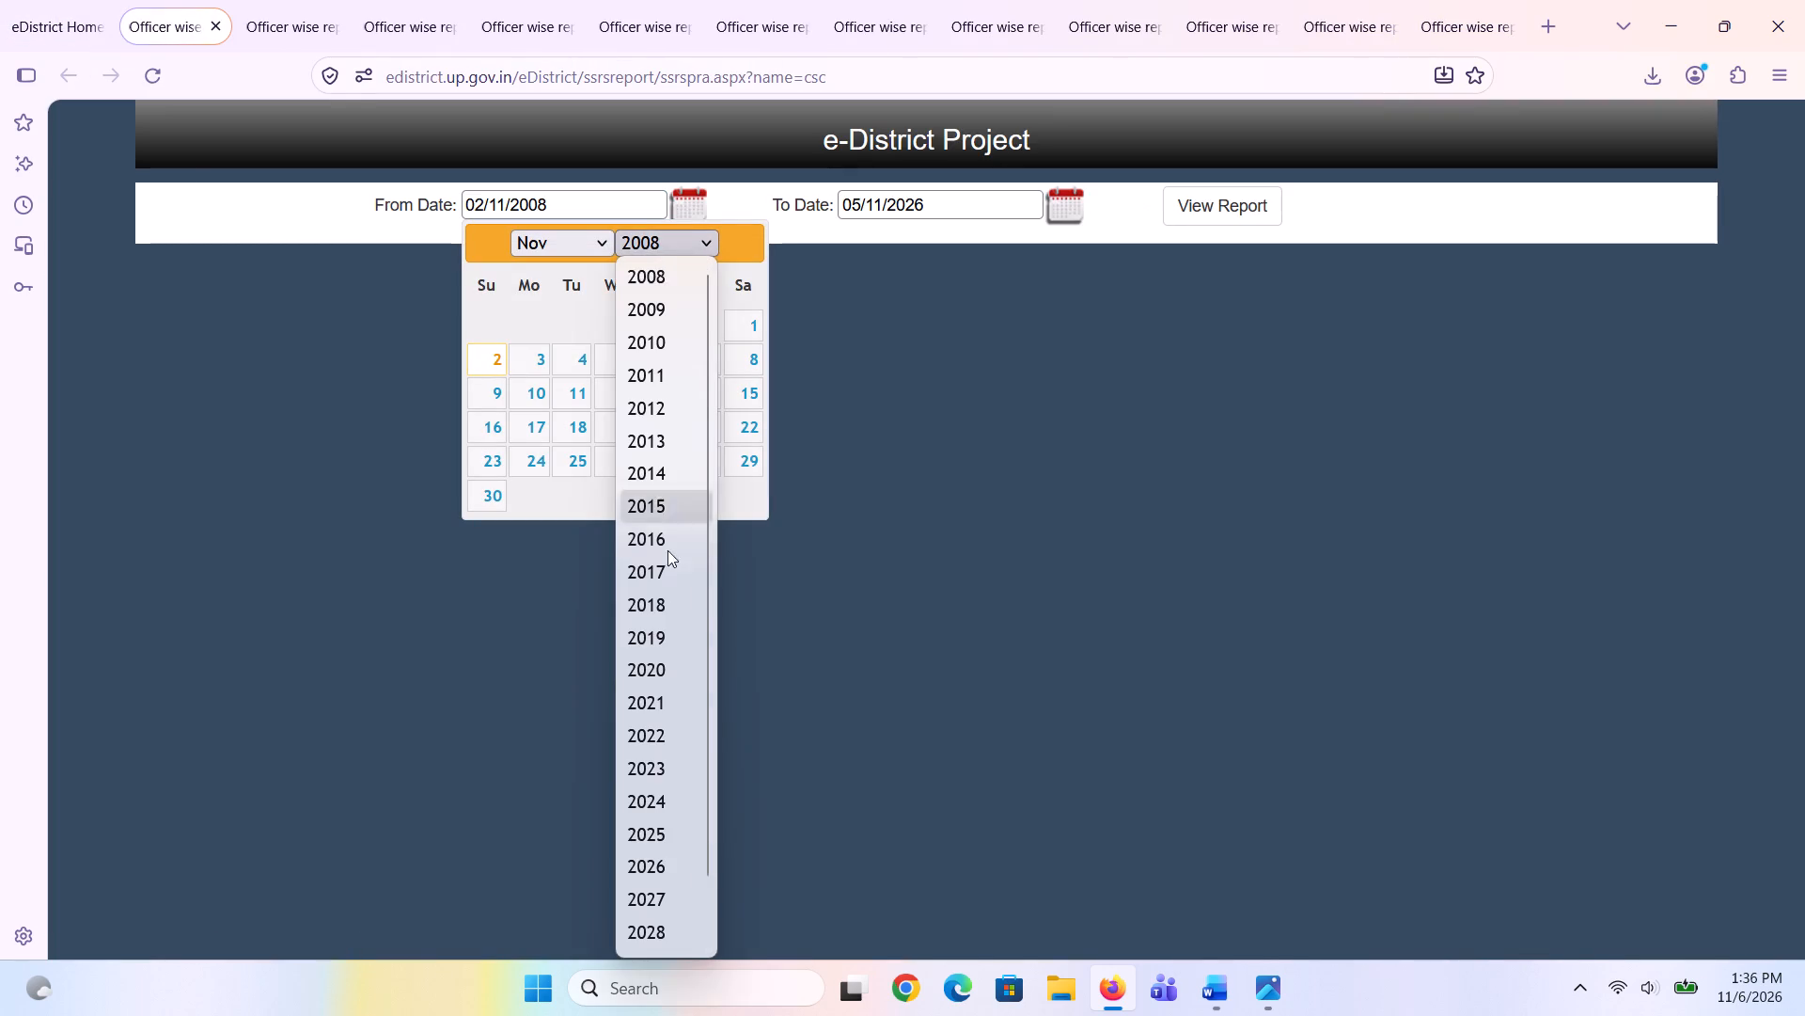
{"action": "left_click", "coordinate": [653, 864]}
{"action": "left_click", "coordinate": [578, 239]}
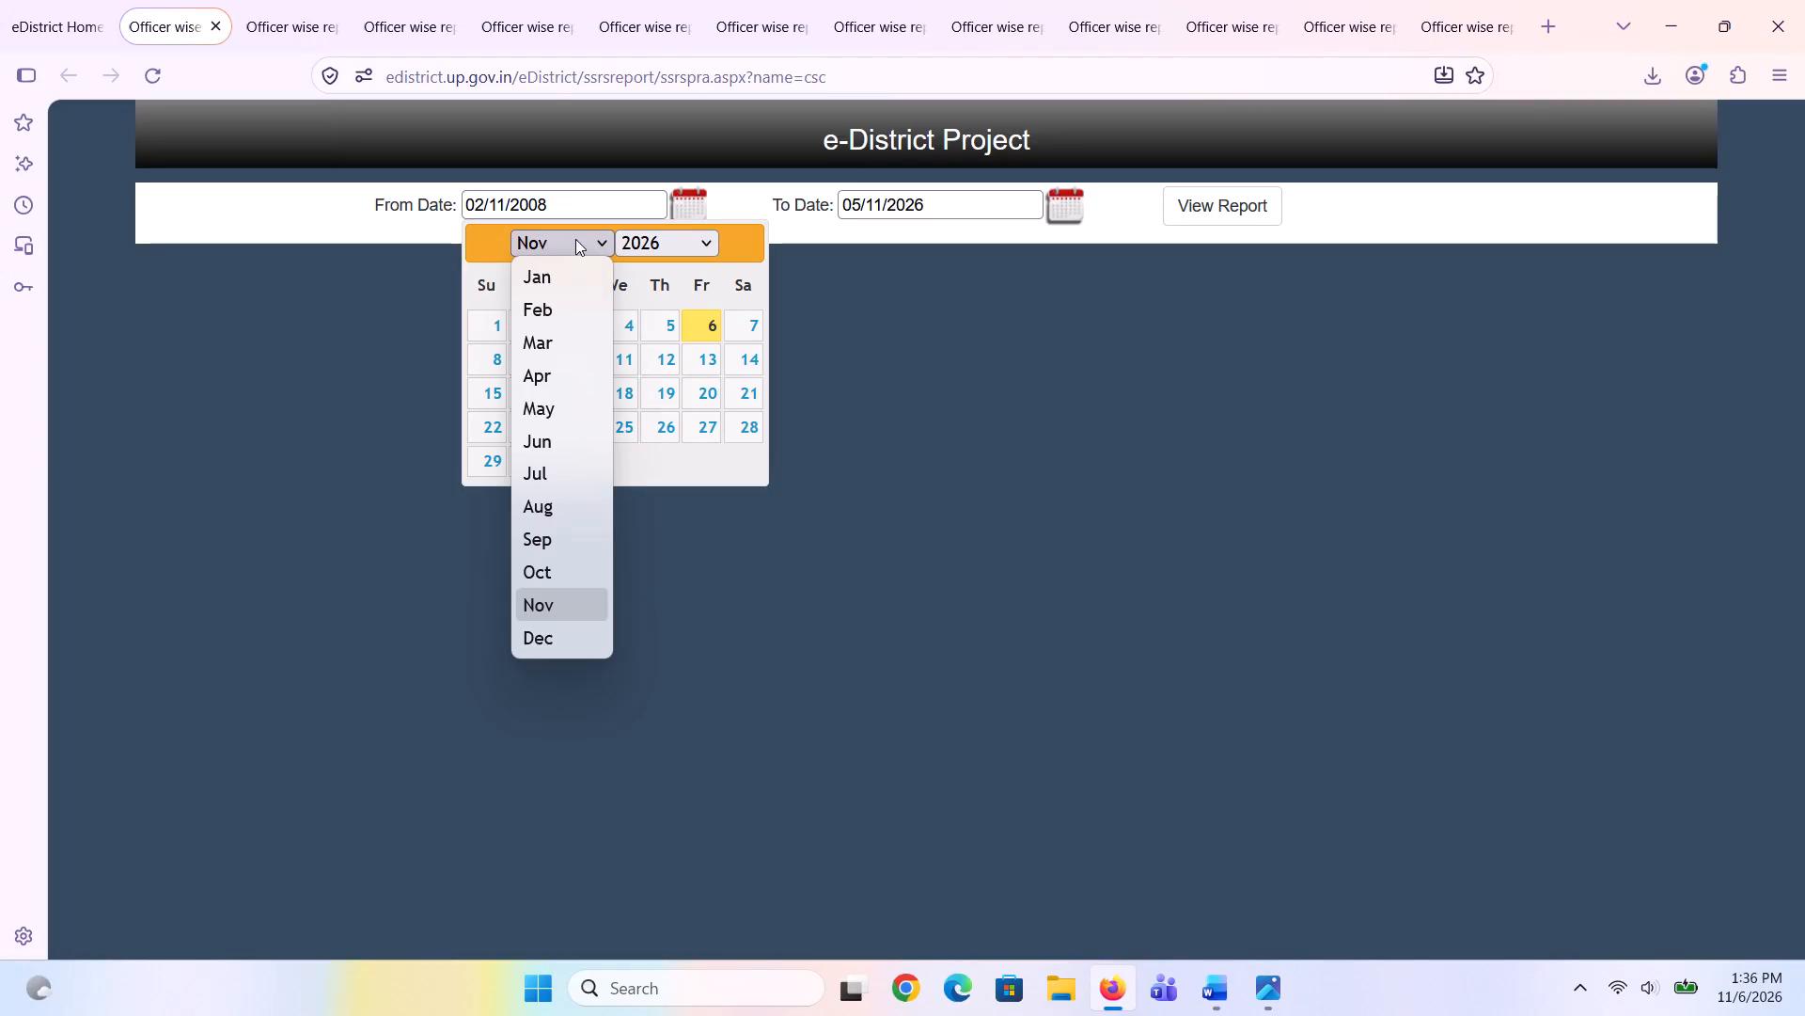
{"action": "left_click", "coordinate": [529, 477]}
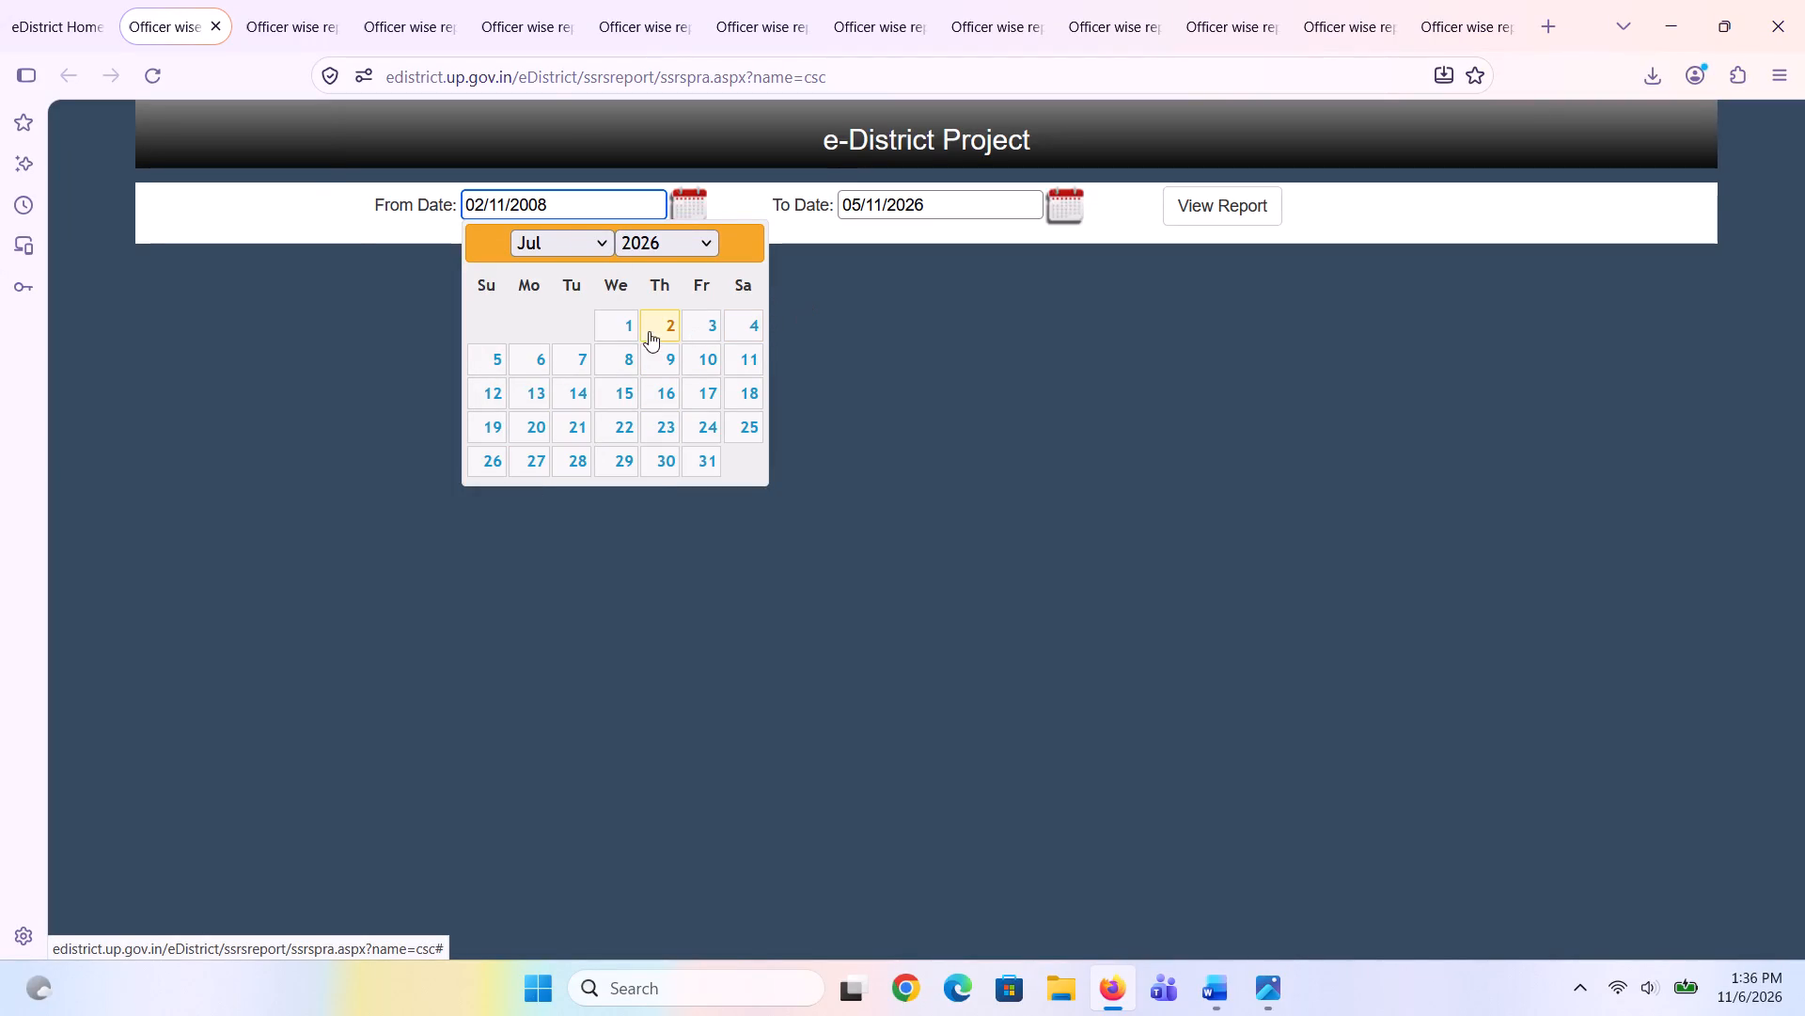
{"action": "left_click", "coordinate": [615, 324]}
{"action": "left_click", "coordinate": [1058, 205]}
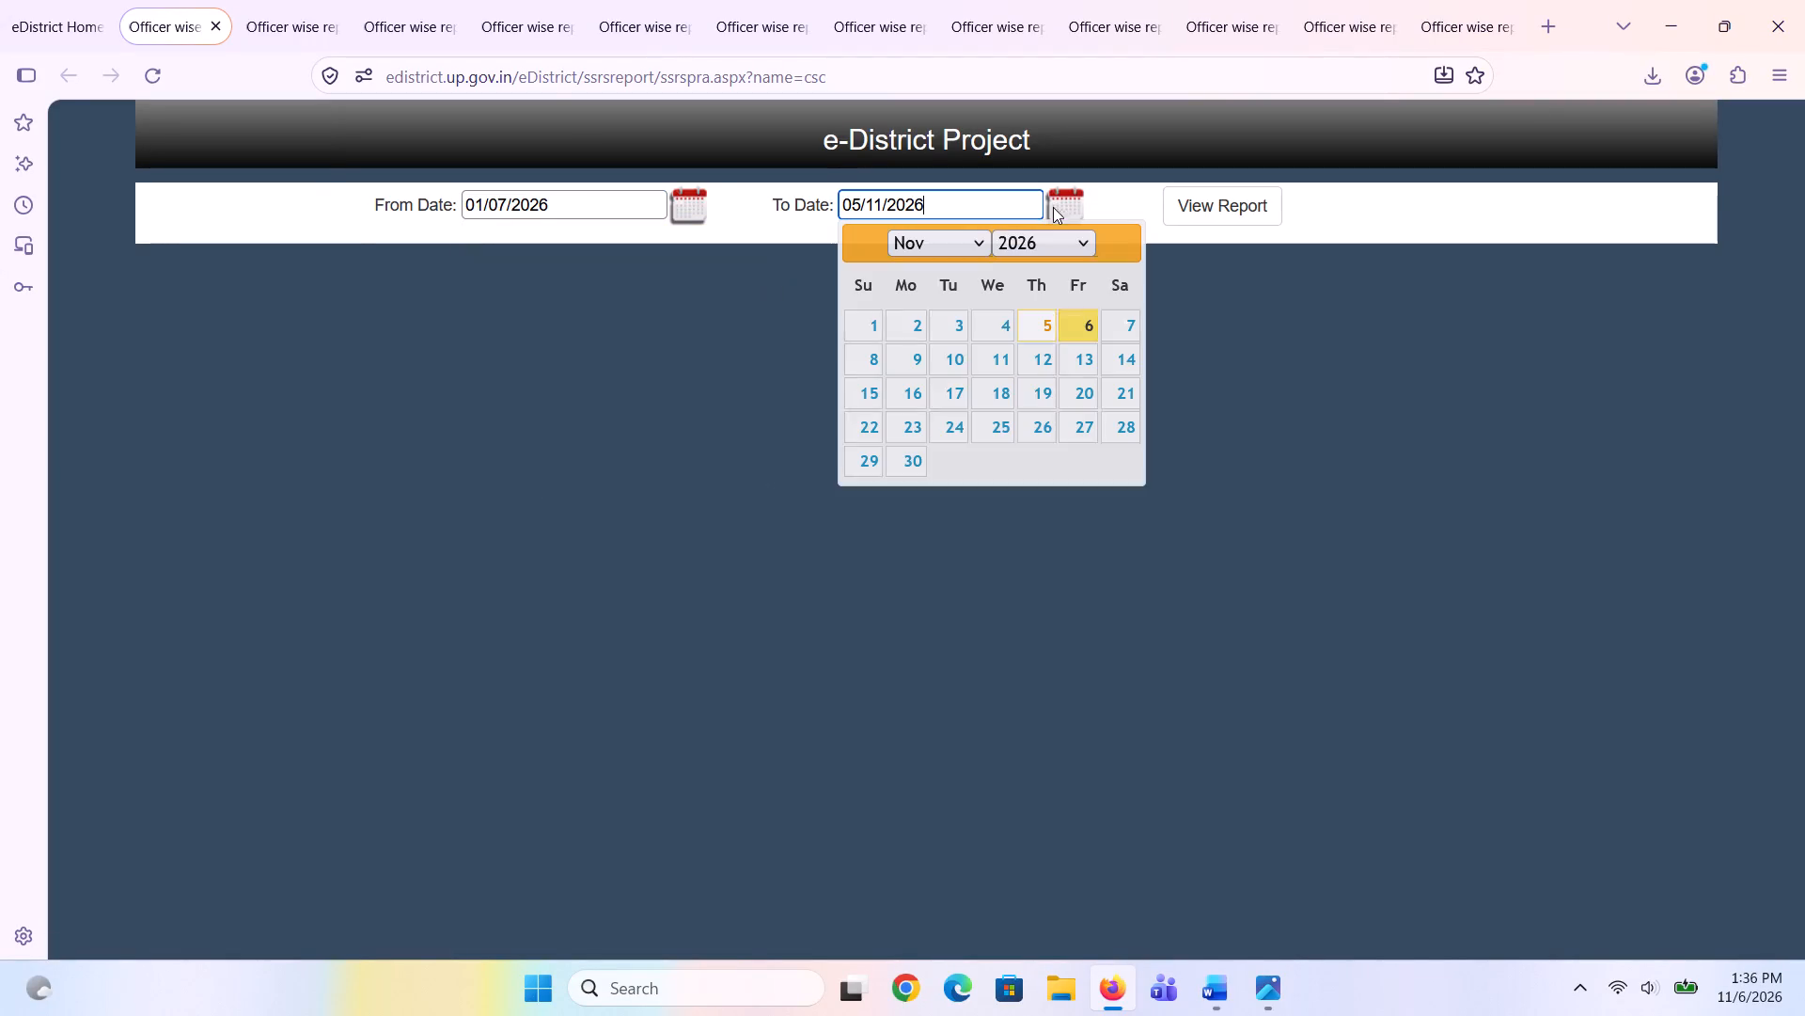
{"action": "left_click", "coordinate": [906, 251]}
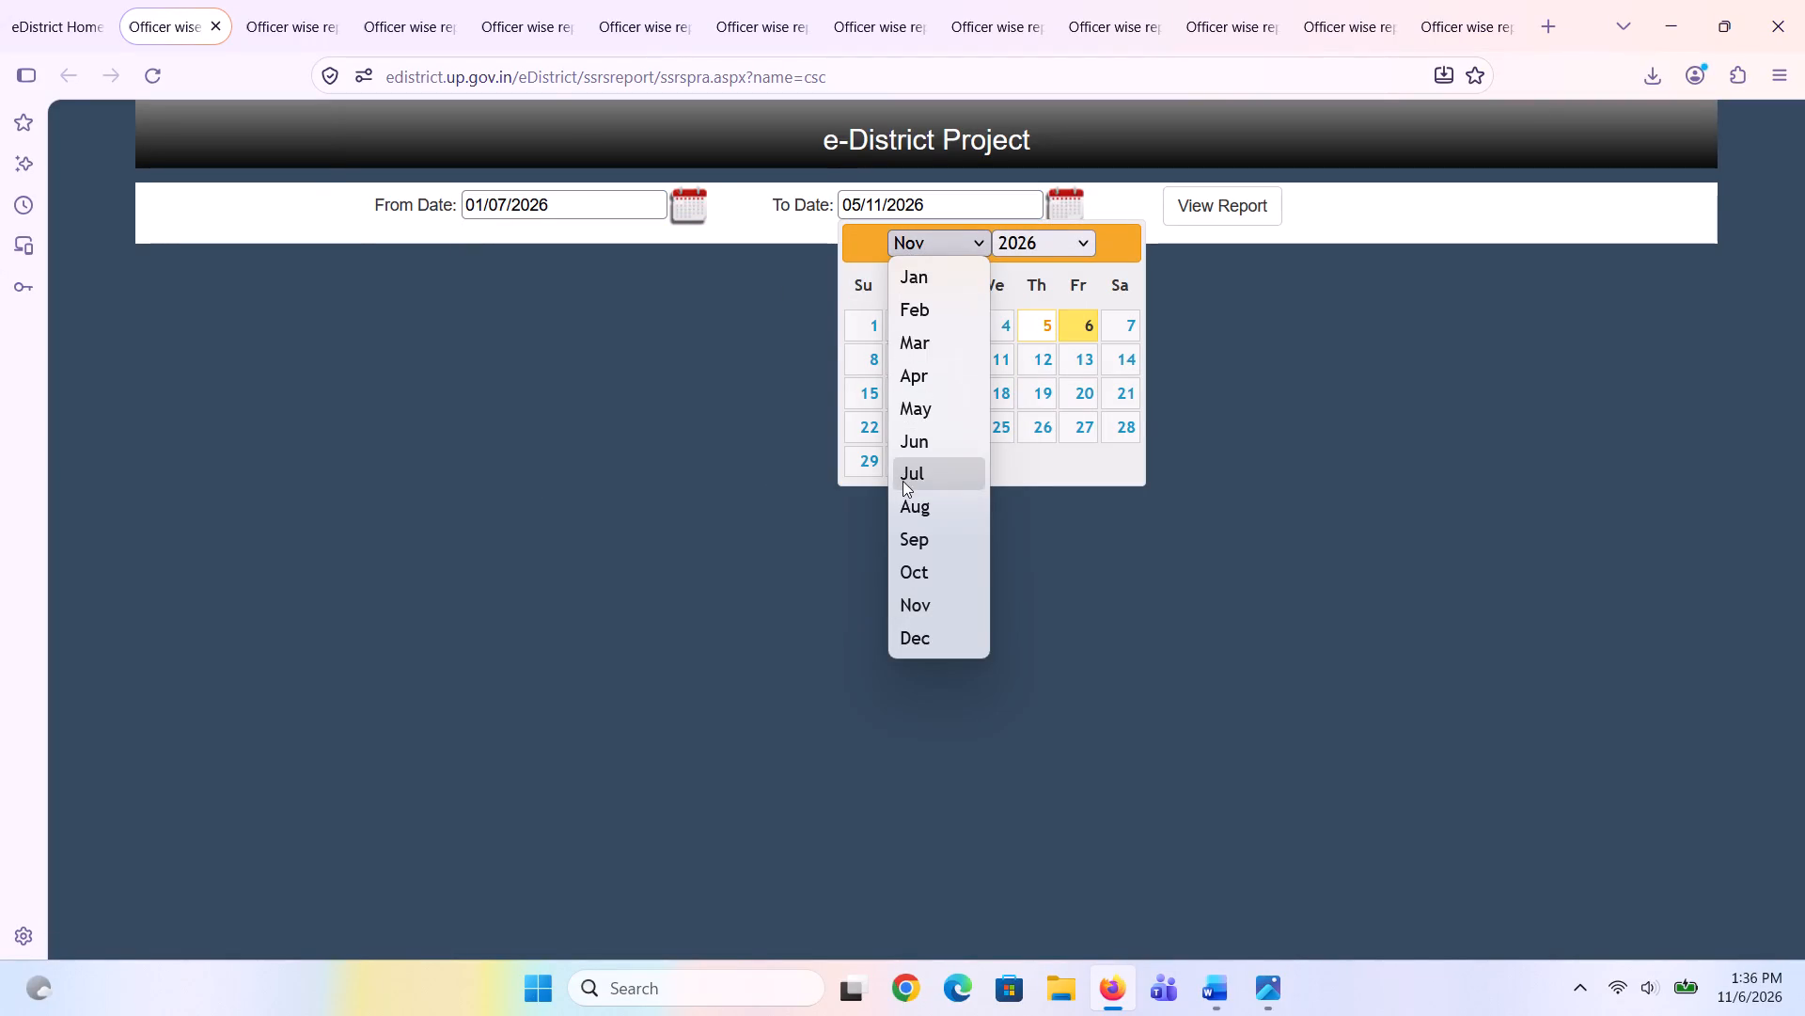
{"action": "left_click", "coordinate": [902, 481]}
{"action": "left_click", "coordinate": [1079, 458]}
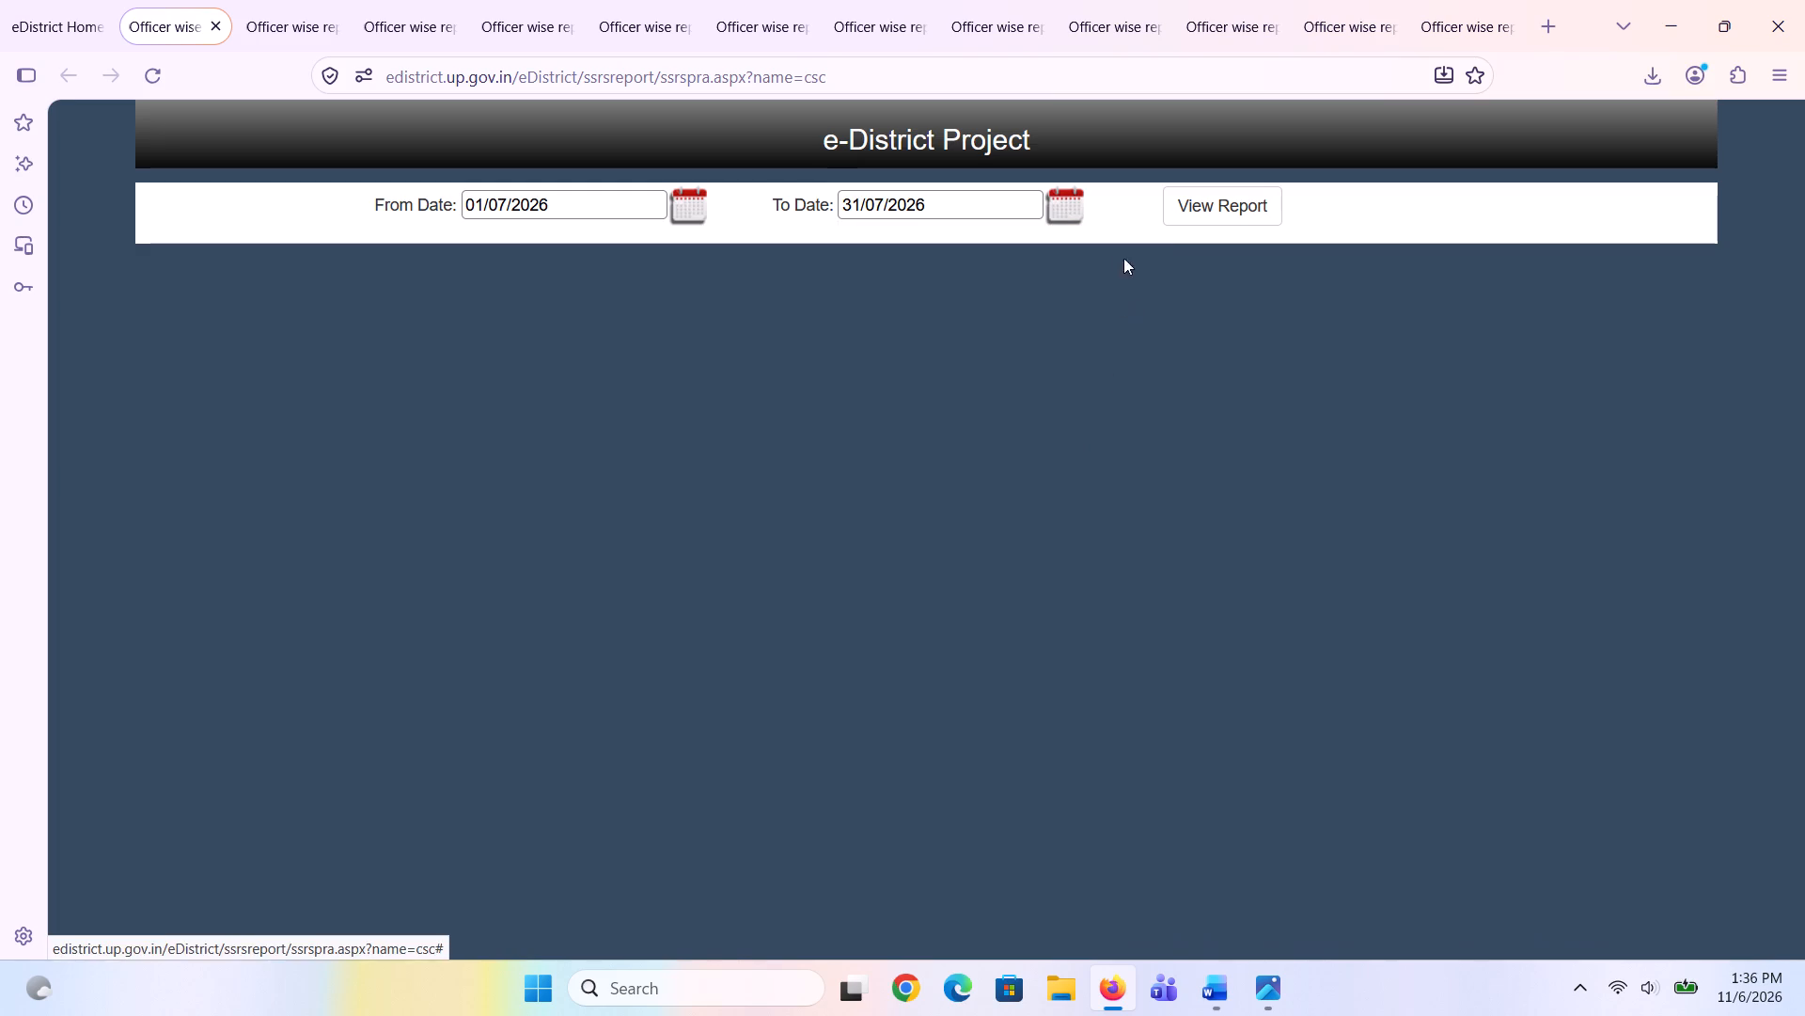
{"action": "left_click", "coordinate": [1192, 221]}
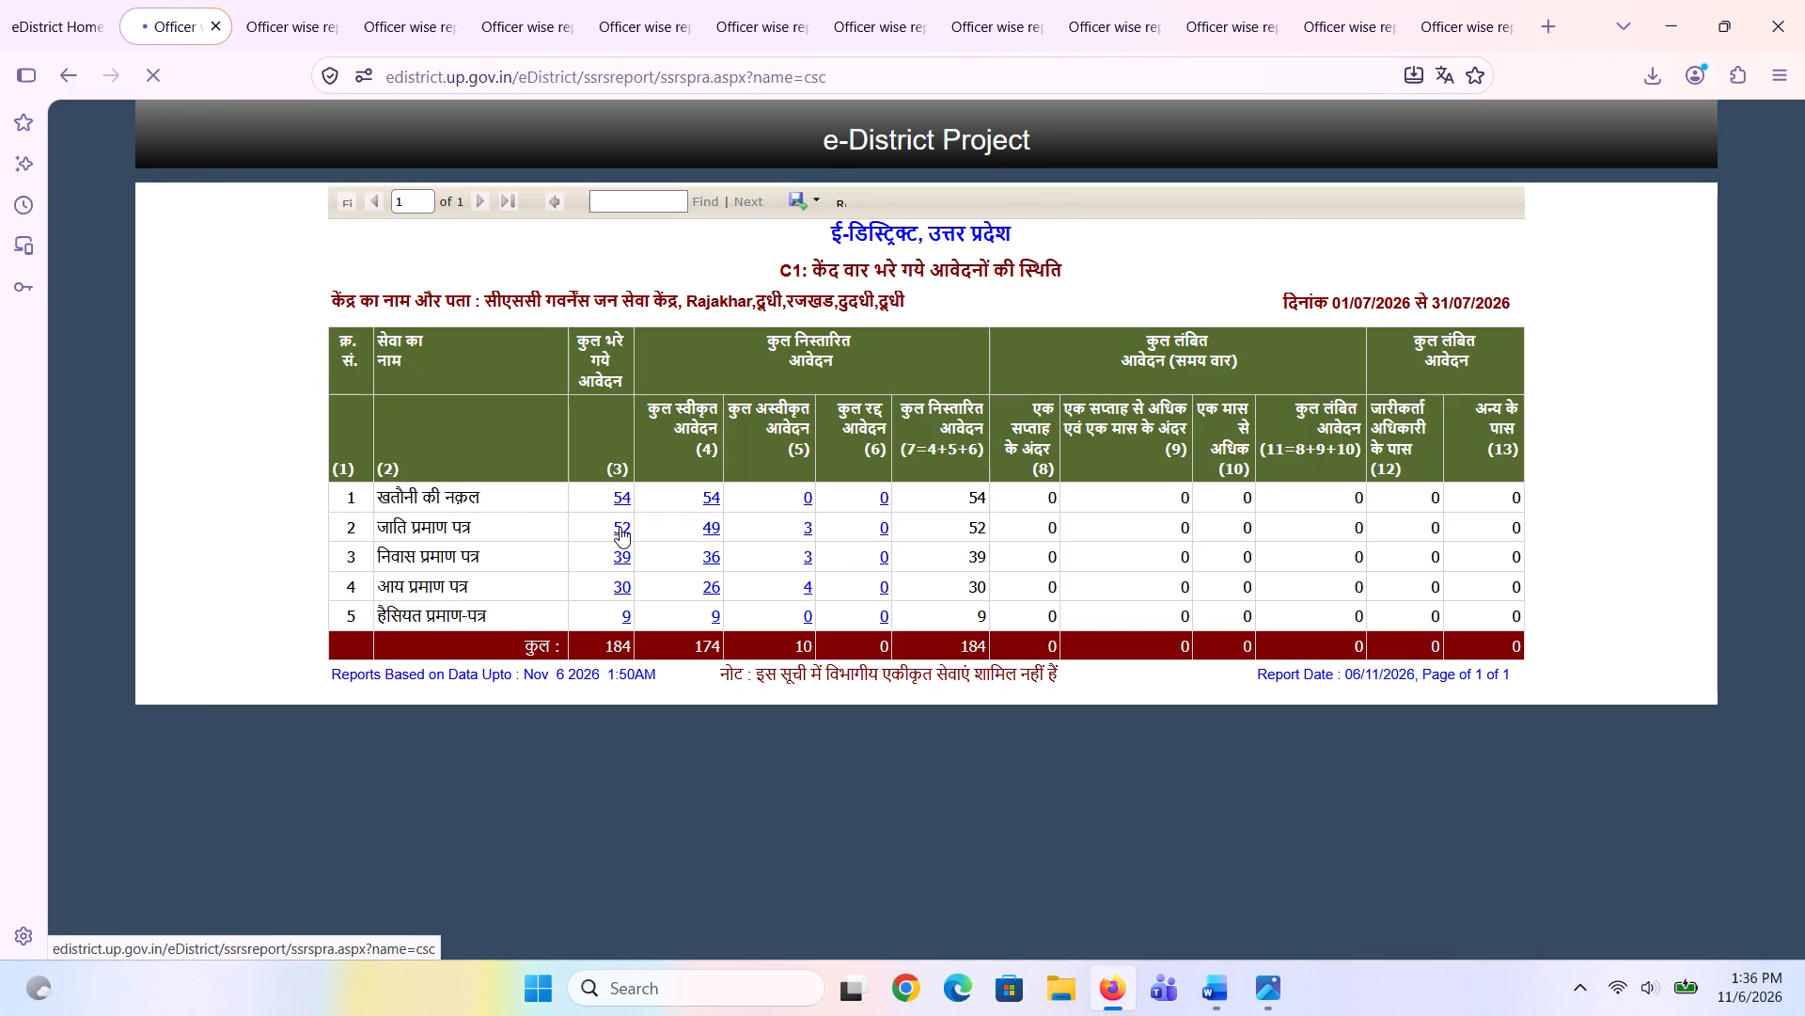
Open the July 2026 report's list of all filed जाति प्रमाण पत्र applications and examine the applicants on its first page.
{"action": "left_click", "coordinate": [620, 527]}
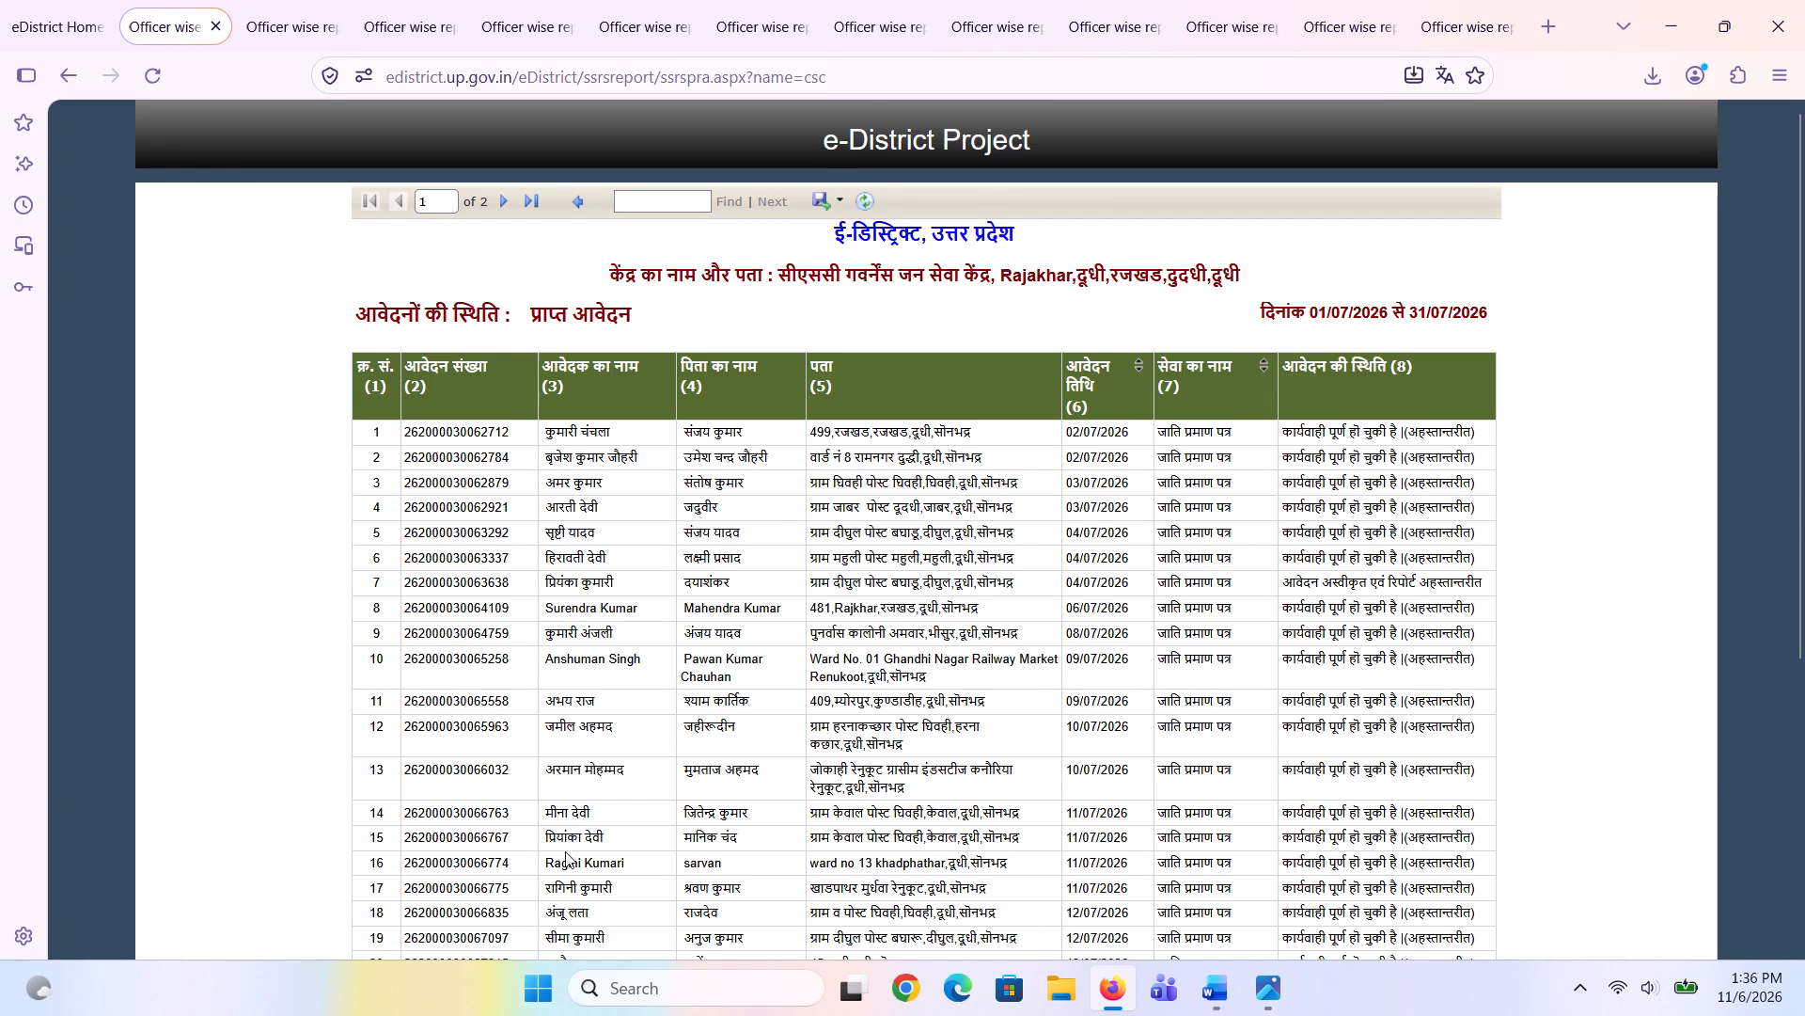
{"action": "scroll", "coordinate": [573, 908], "scroll_direction": "down", "scroll_amount": 1}
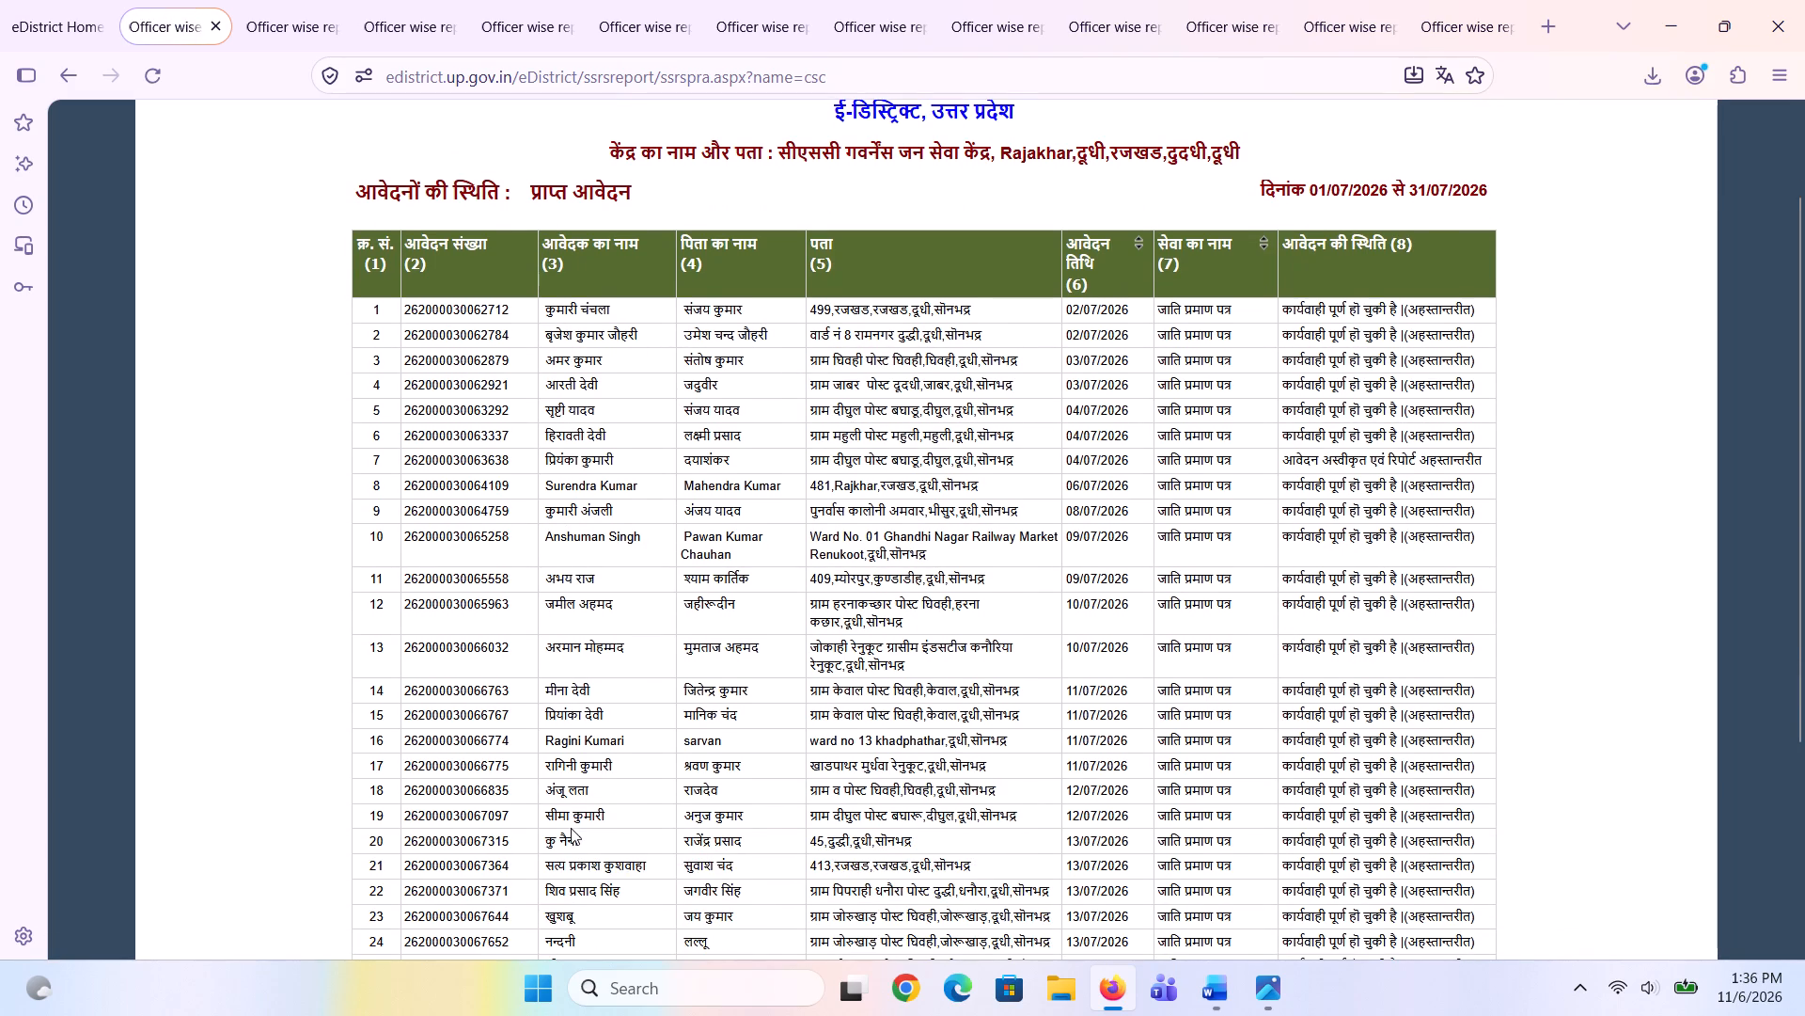
{"action": "scroll", "coordinate": [597, 783], "scroll_direction": "down", "scroll_amount": 1}
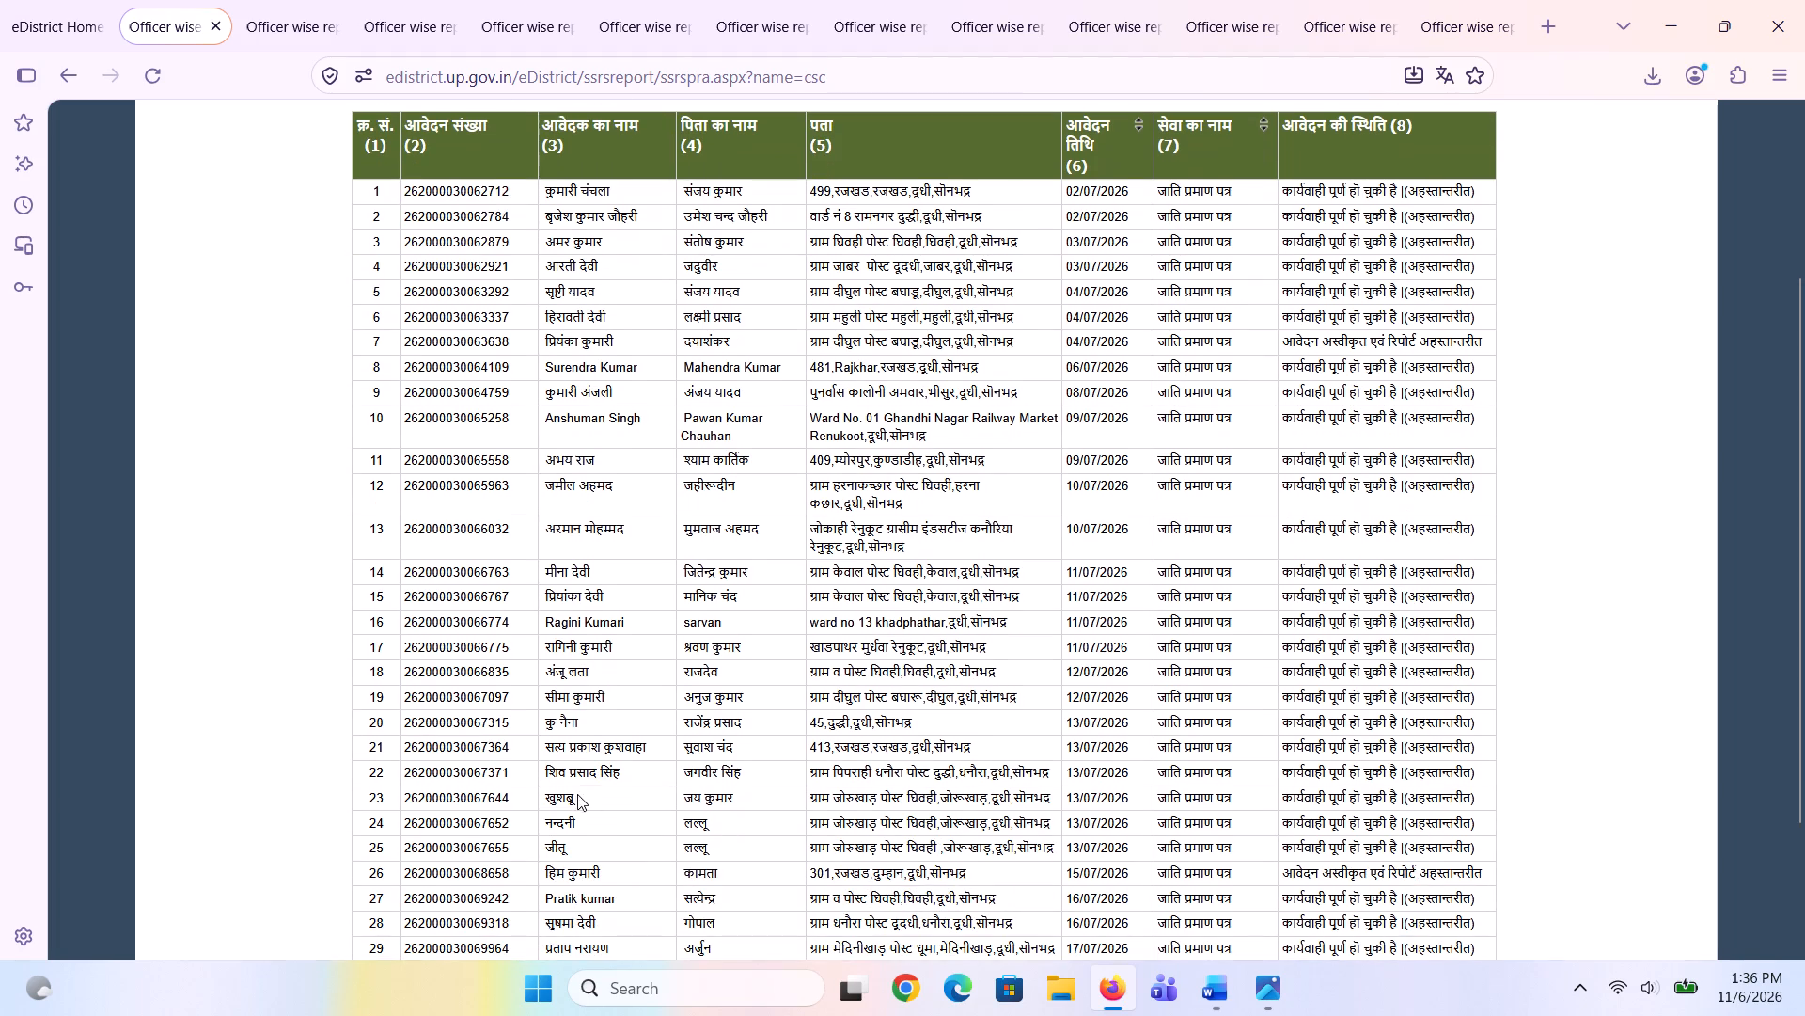
{"action": "scroll", "coordinate": [566, 861], "scroll_direction": "down", "scroll_amount": 1}
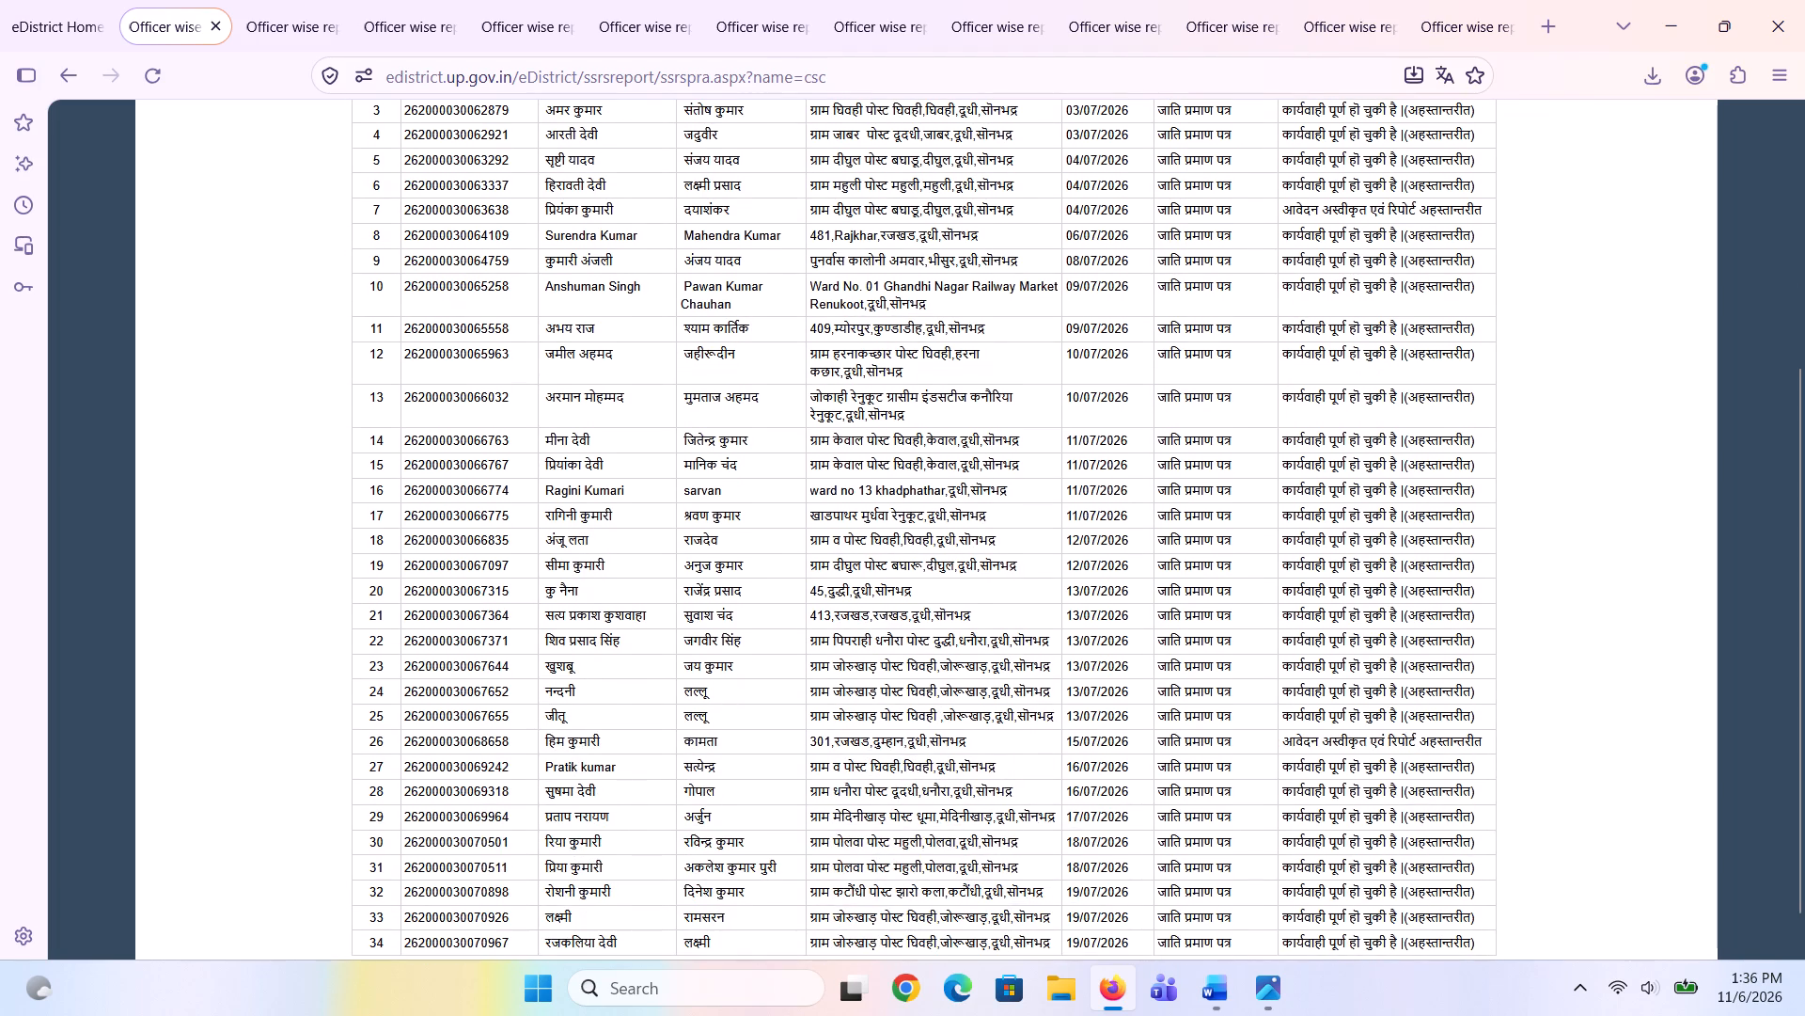
{"action": "scroll", "coordinate": [573, 891], "scroll_direction": "down", "scroll_amount": 1}
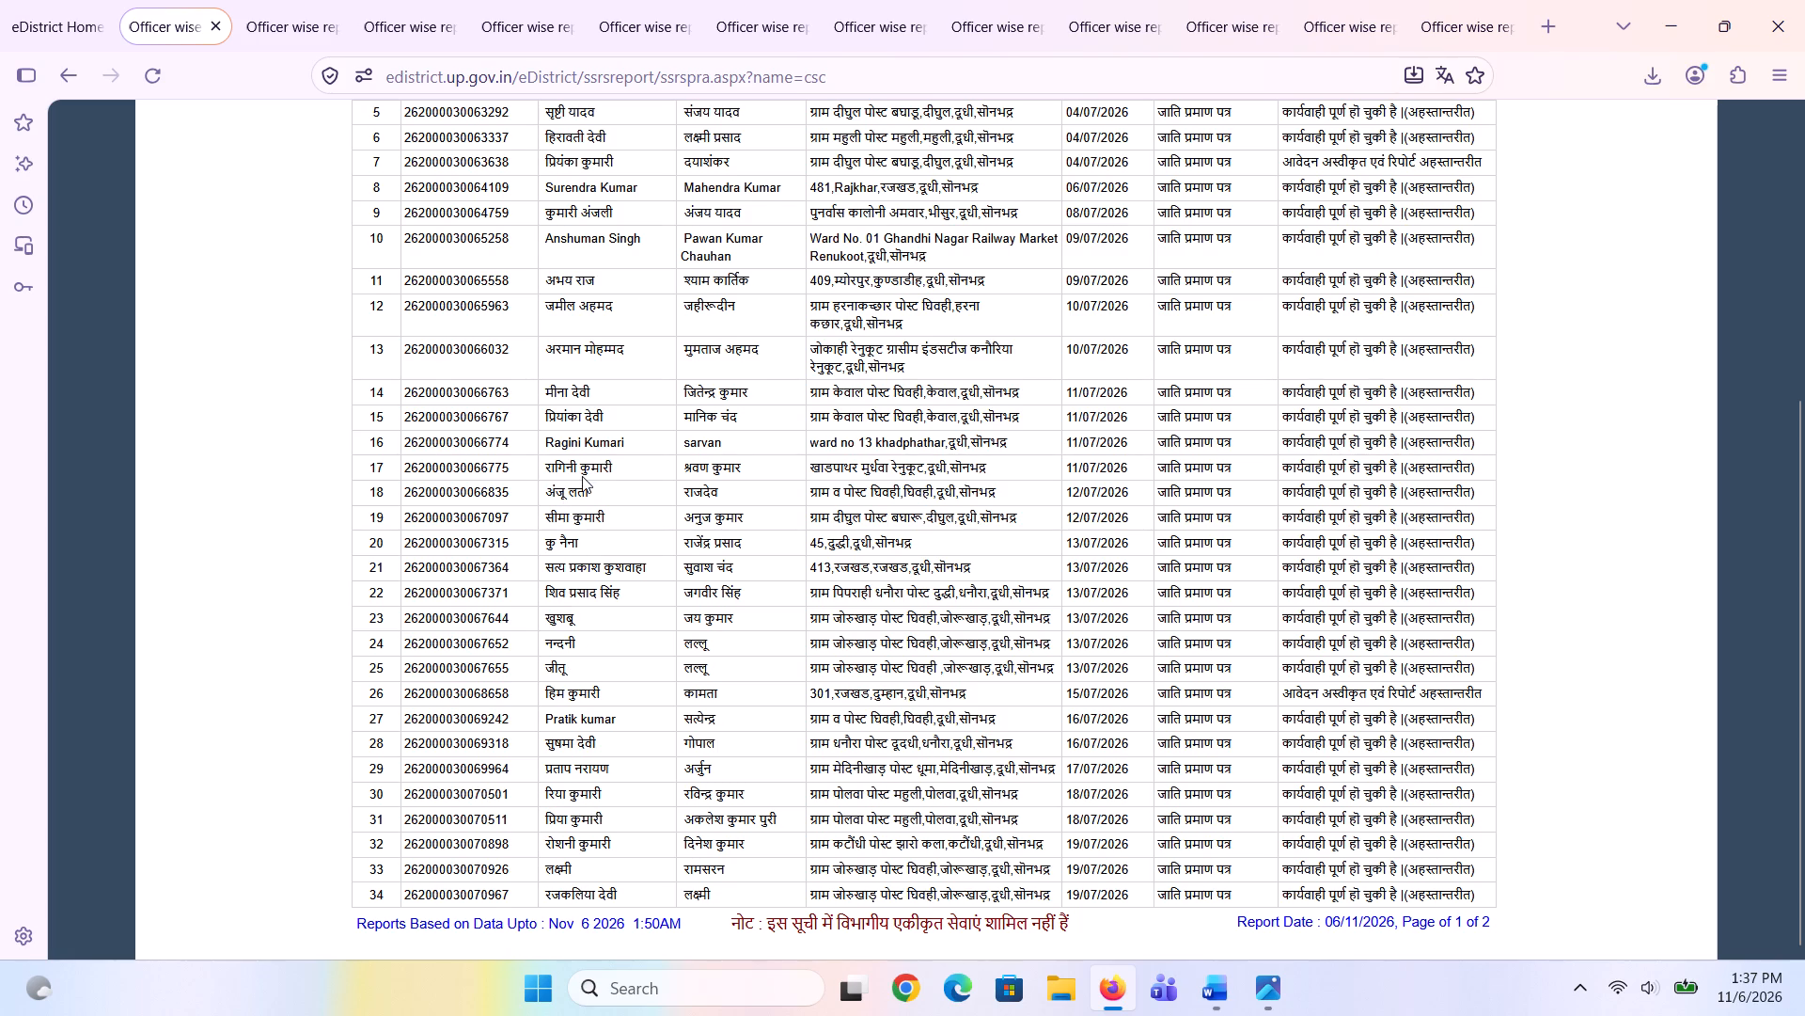
{"action": "scroll", "coordinate": [581, 427], "scroll_direction": "up", "scroll_amount": 1}
{"action": "scroll", "coordinate": [579, 388], "scroll_direction": "down", "scroll_amount": 1}
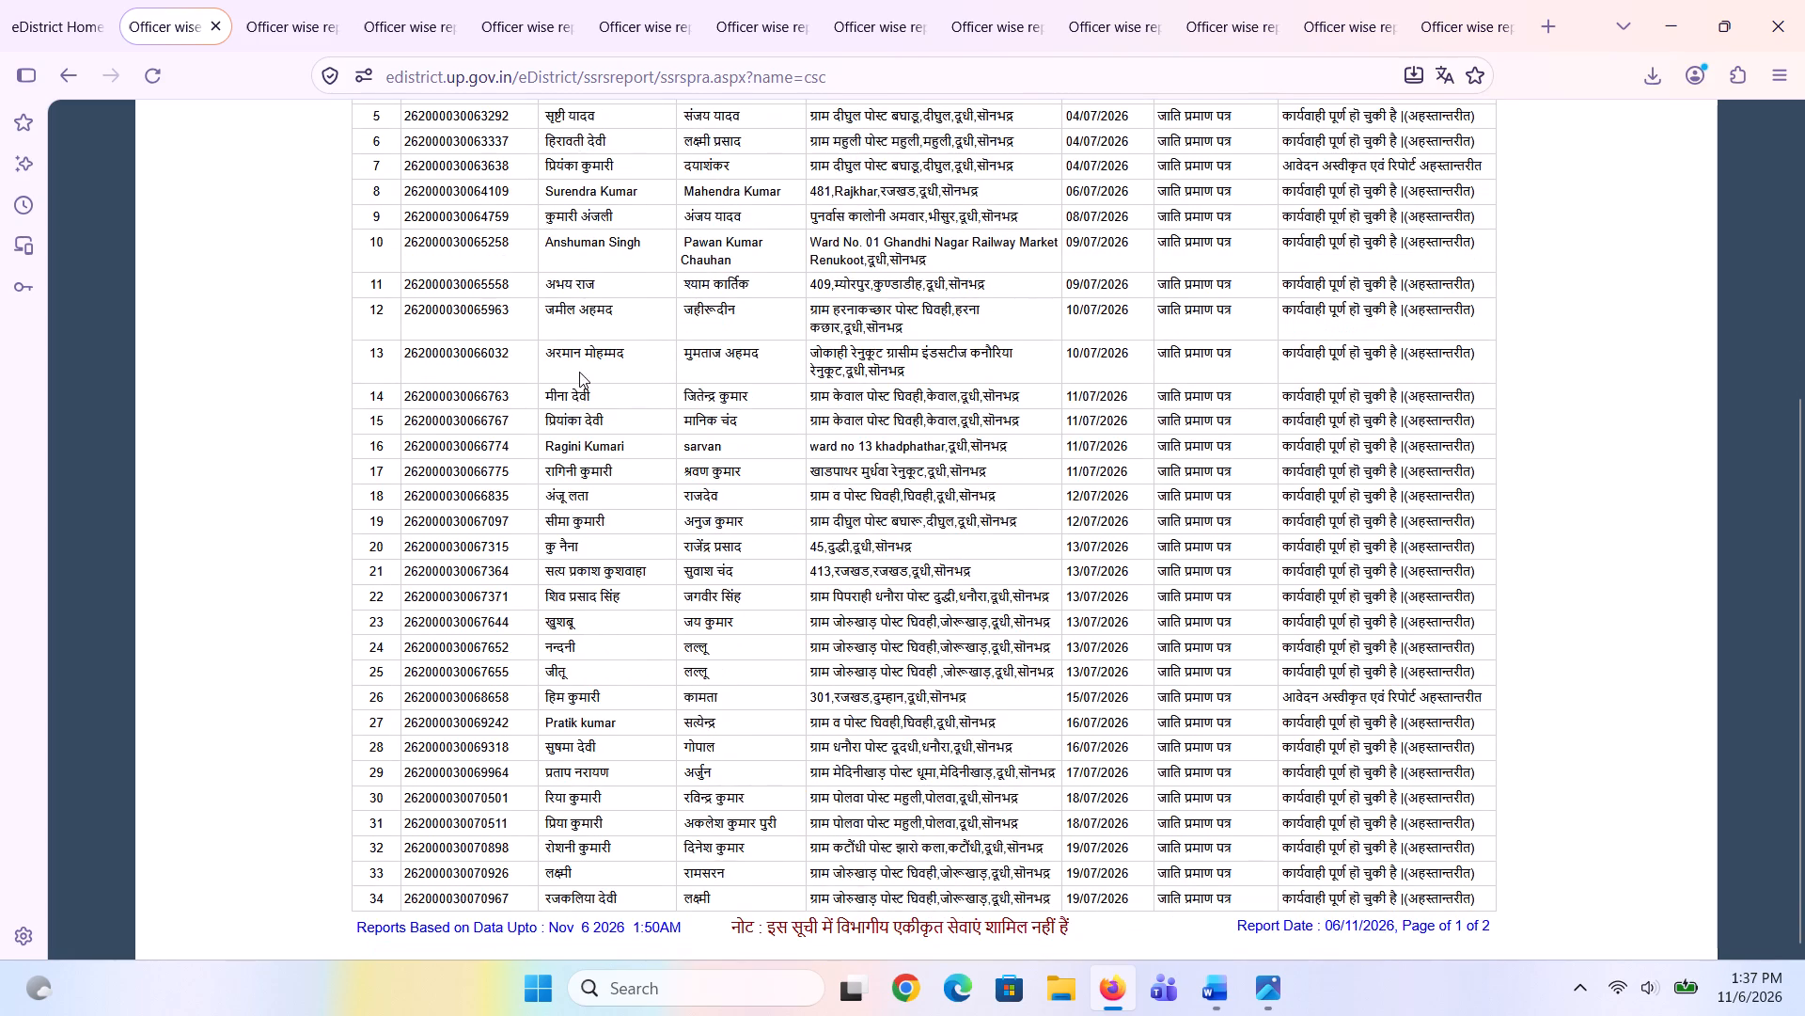
{"action": "scroll", "coordinate": [579, 372], "scroll_direction": "up", "scroll_amount": 2}
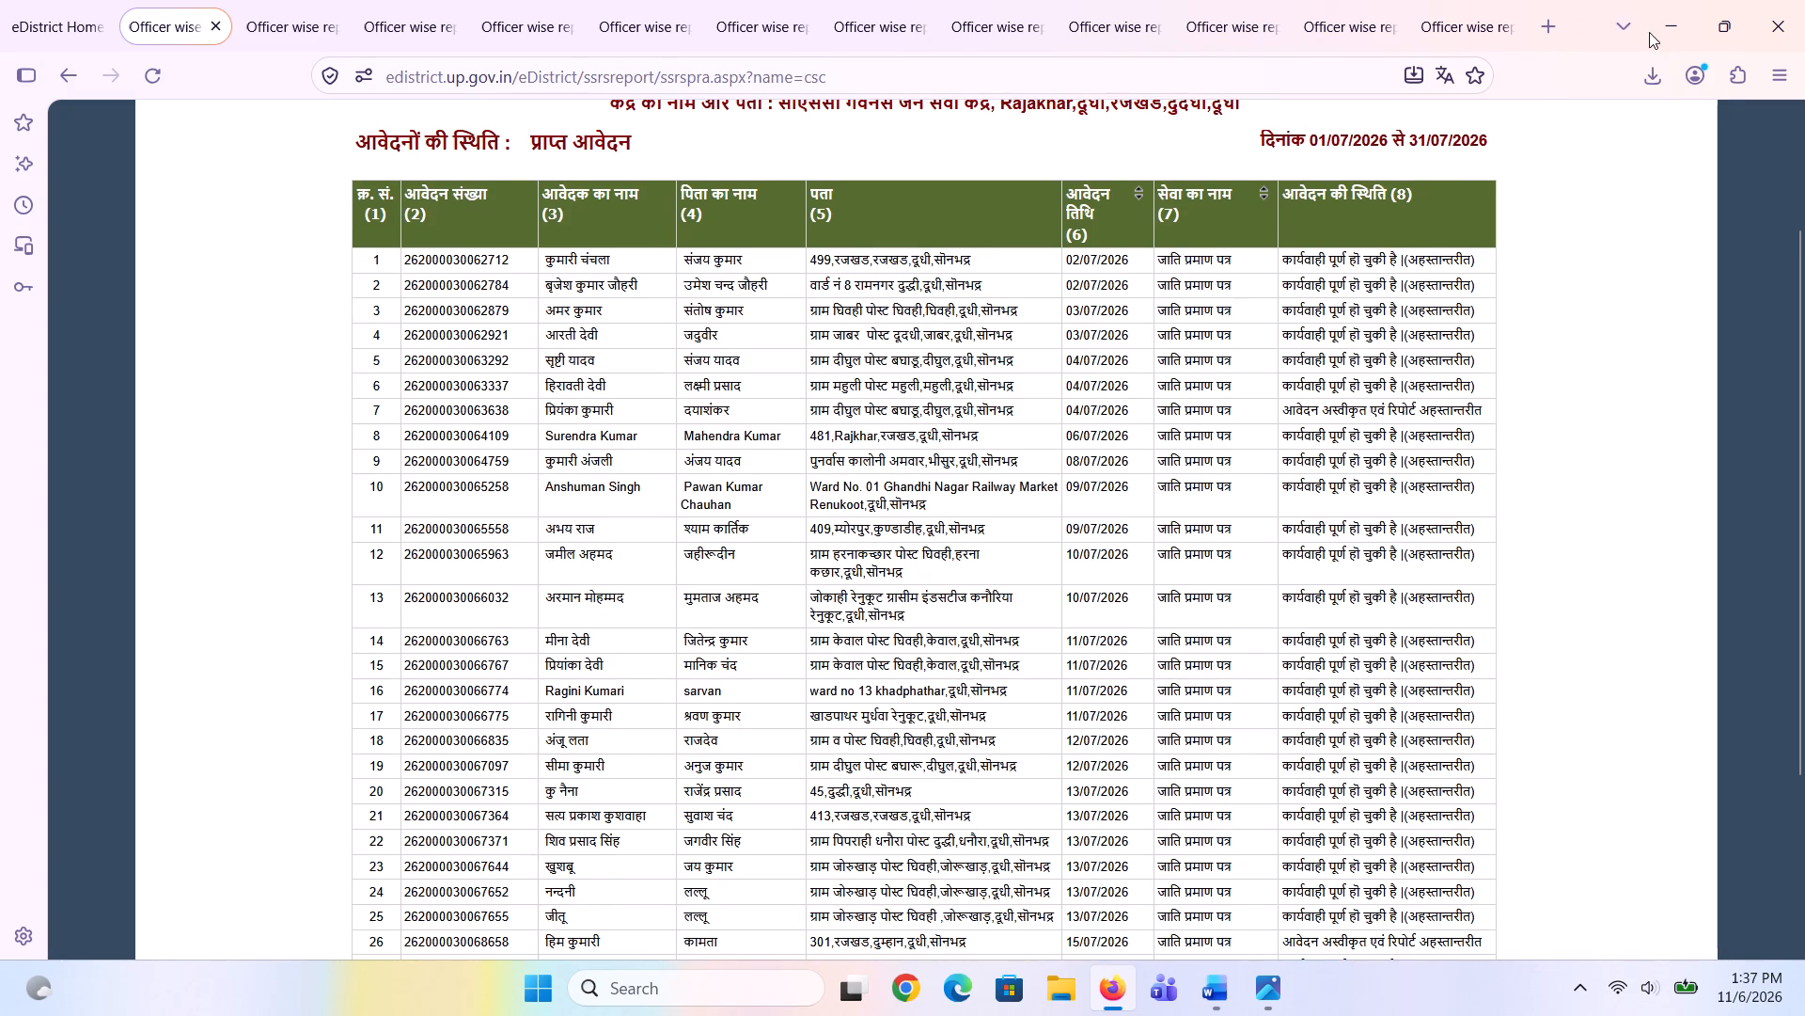
Minimize the browser window and refresh the desktop.
{"action": "left_click", "coordinate": [1649, 32]}
{"action": "right_click", "coordinate": [891, 227]}
{"action": "left_click", "coordinate": [969, 334]}
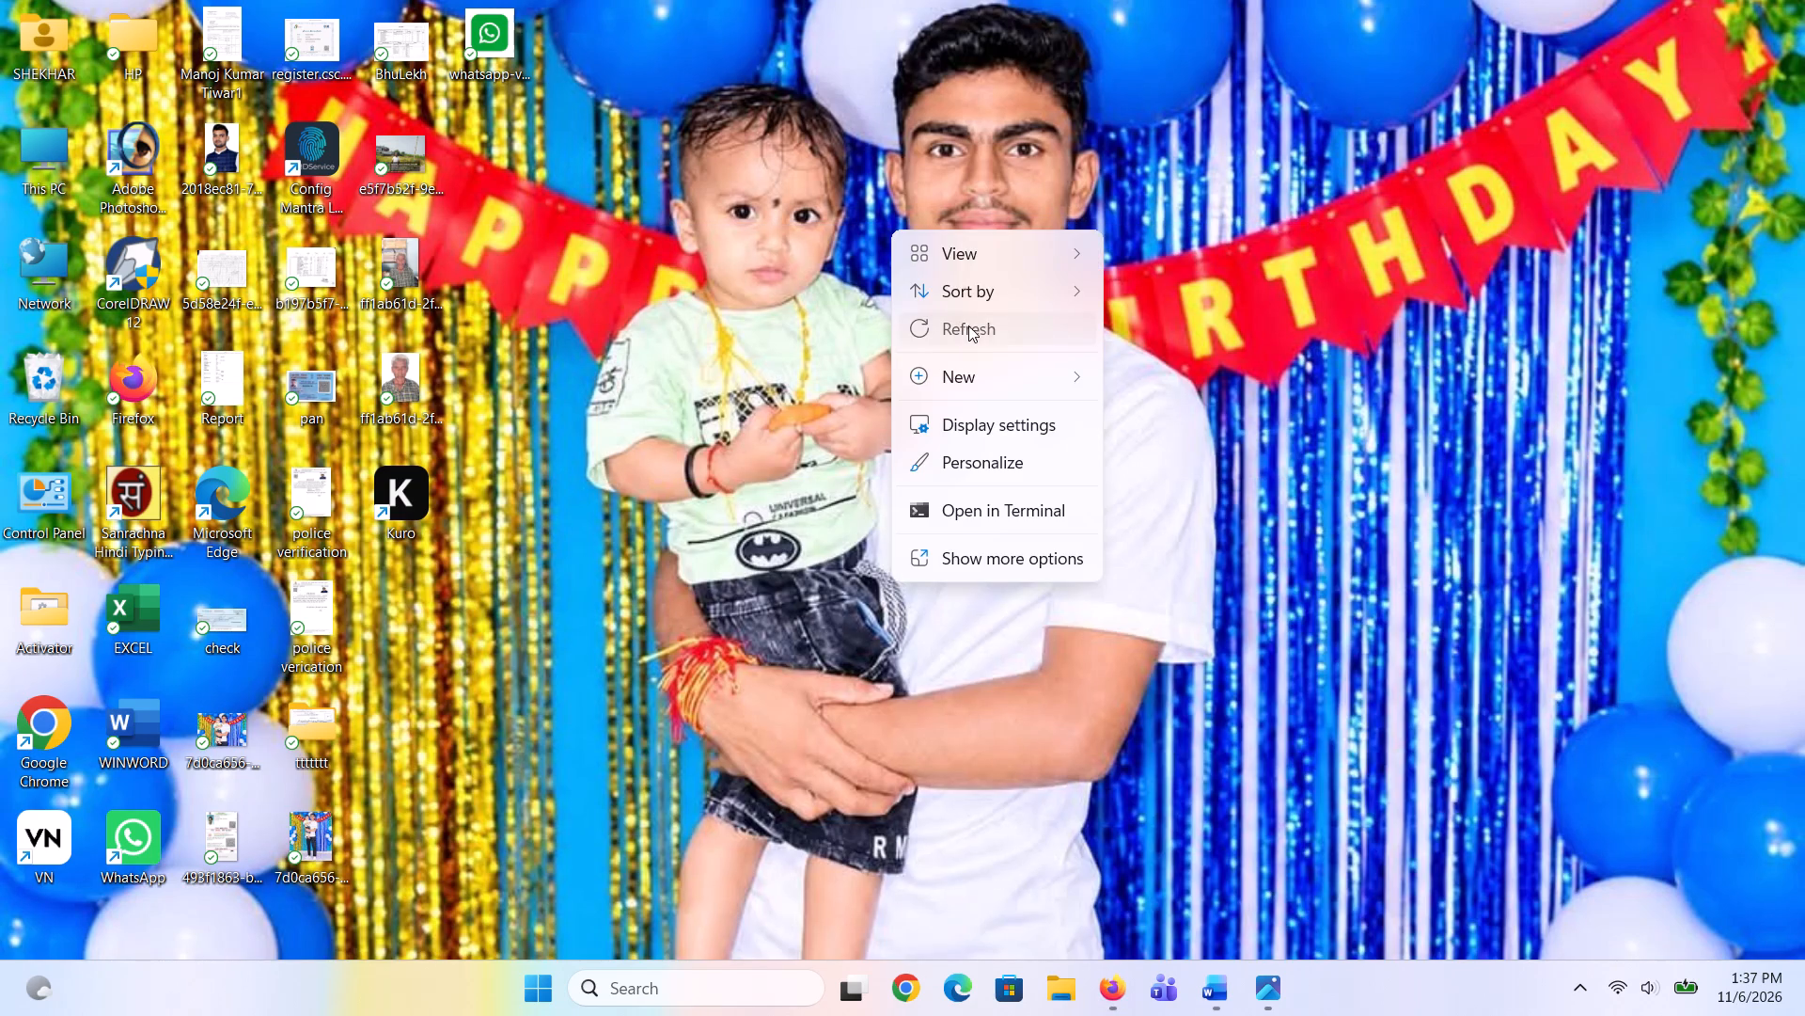